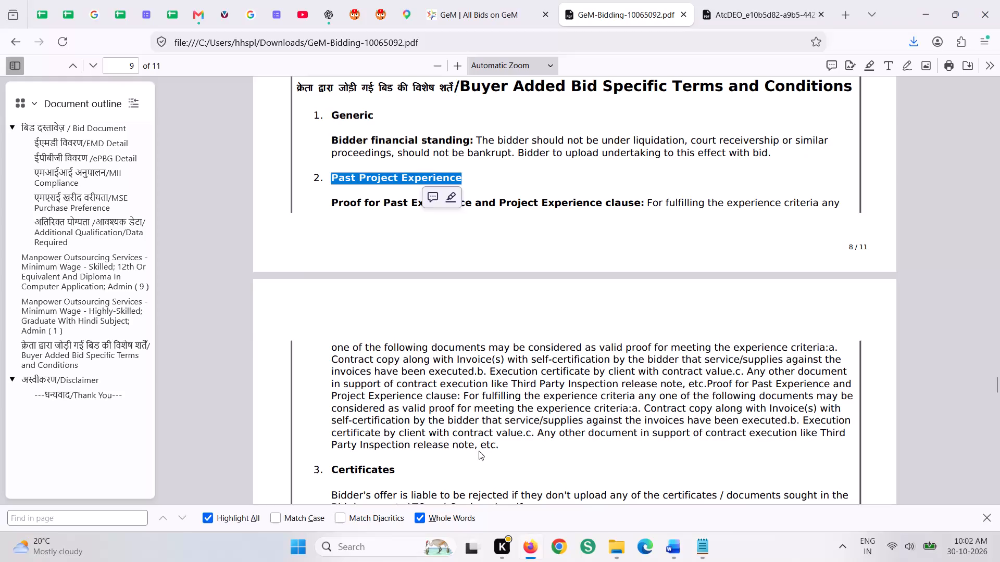
Examine the General Information and on-line submission requirements on pages 2 and 3 of the AtcDEO tender PDF.
scroll(612, 442, "up", 3)
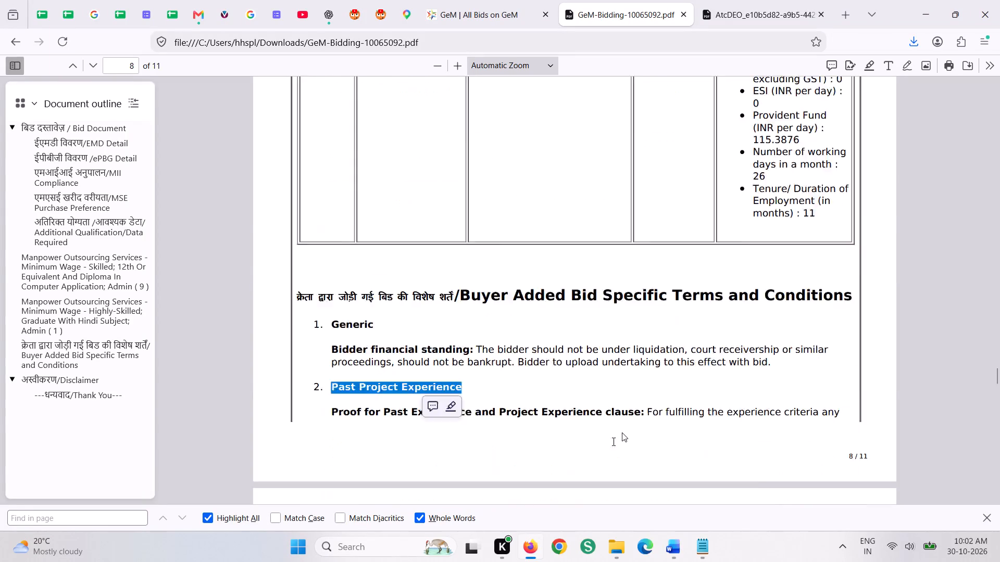
left_click(769, 0)
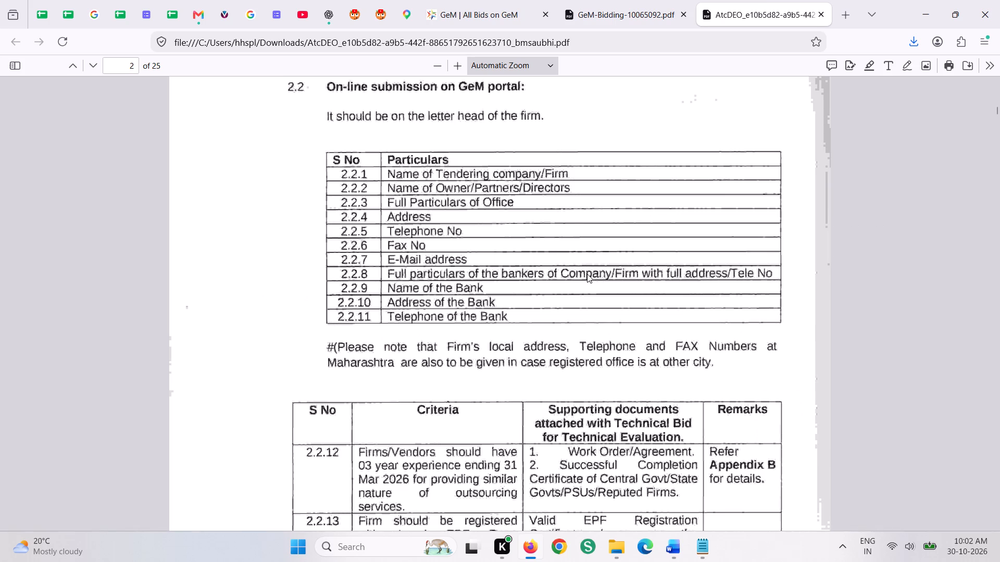
scroll(515, 287, "up", 9)
scroll(487, 318, "down", 3)
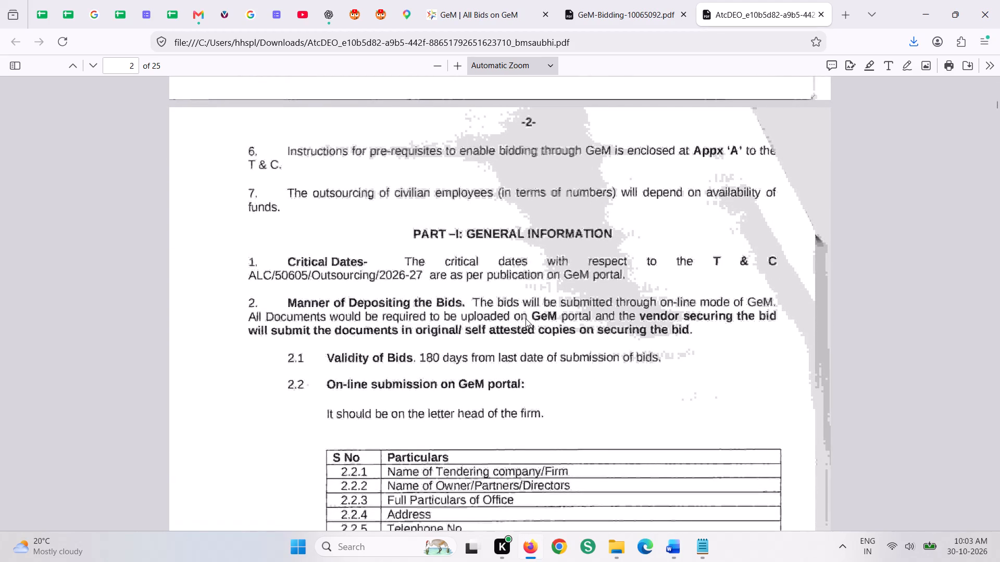
scroll(526, 318, "down", 1)
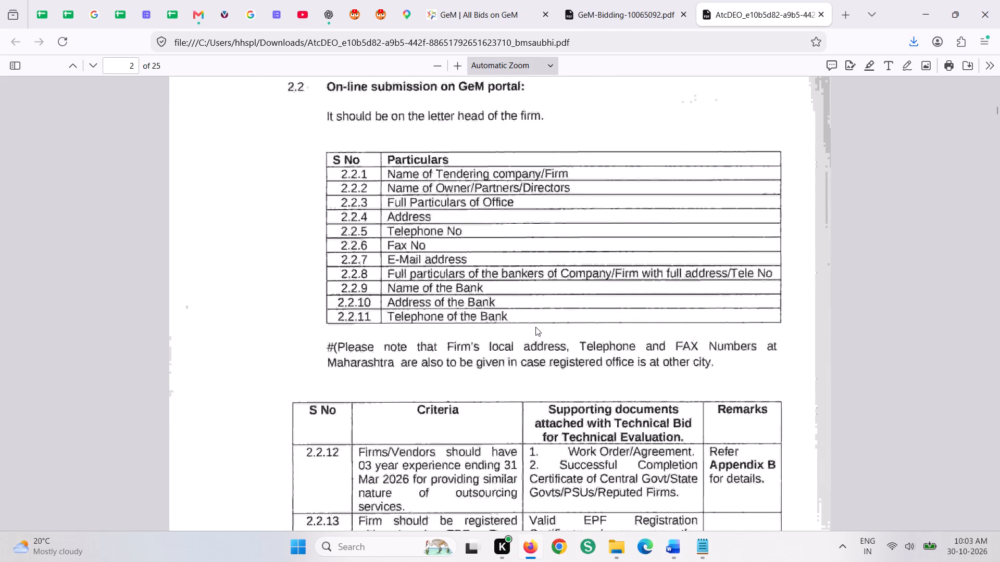
scroll(535, 327, "down", 1)
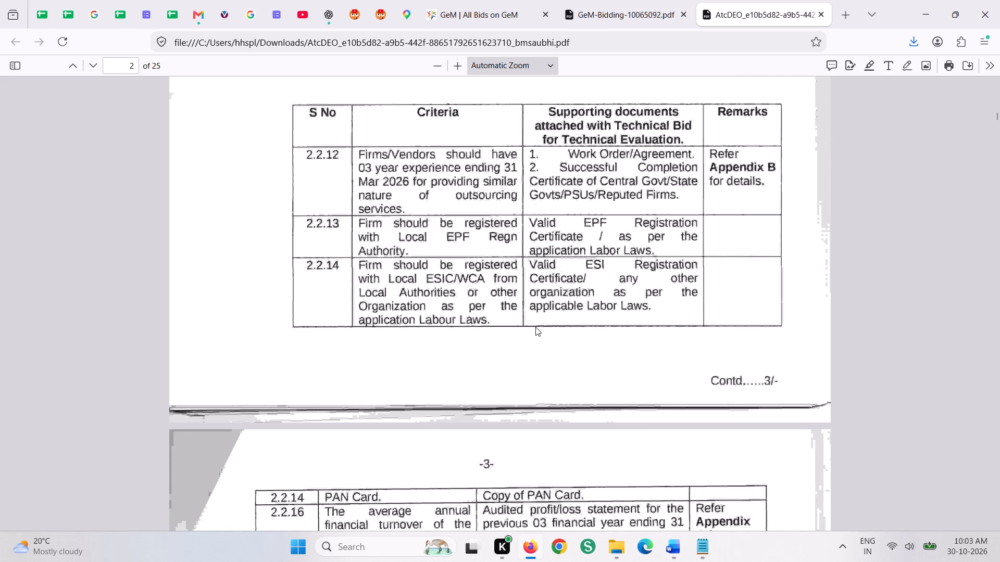
scroll(535, 327, "up", 2)
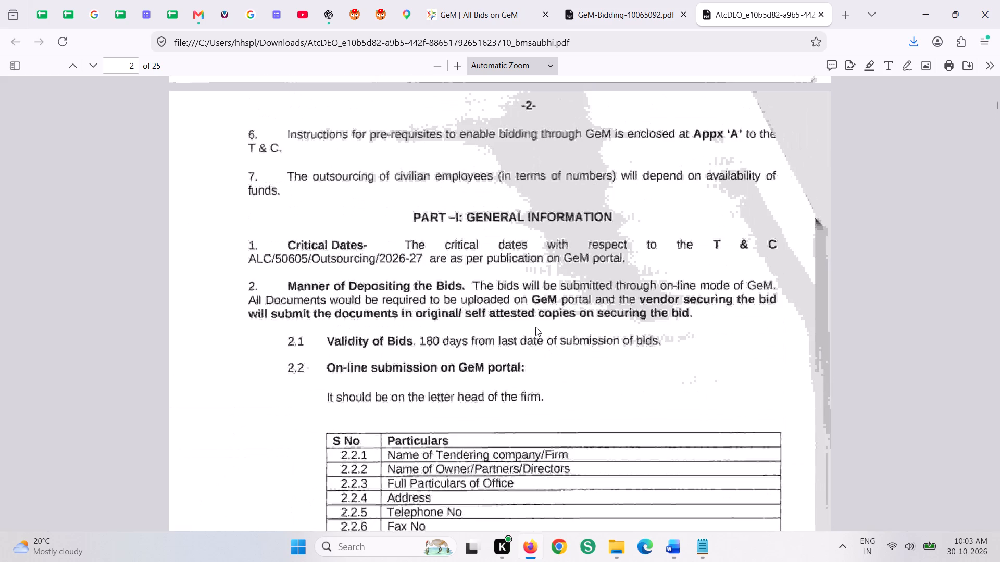
scroll(535, 327, "down", 1)
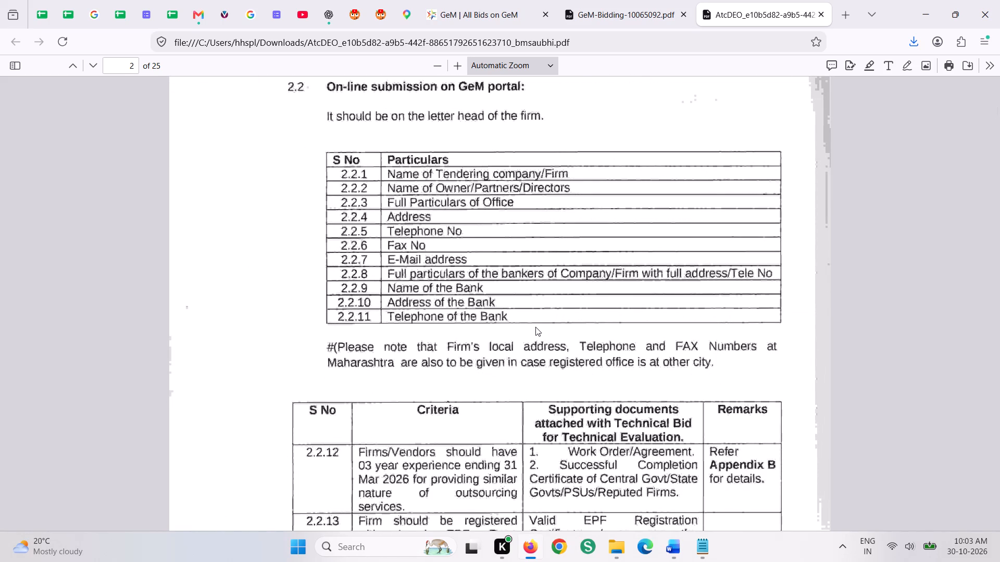
Copy a screenshot of section 2.2's letterhead instruction, the 2.2.1–2.2.11 particulars table and the local address note.
key("ctrl+shift+s")
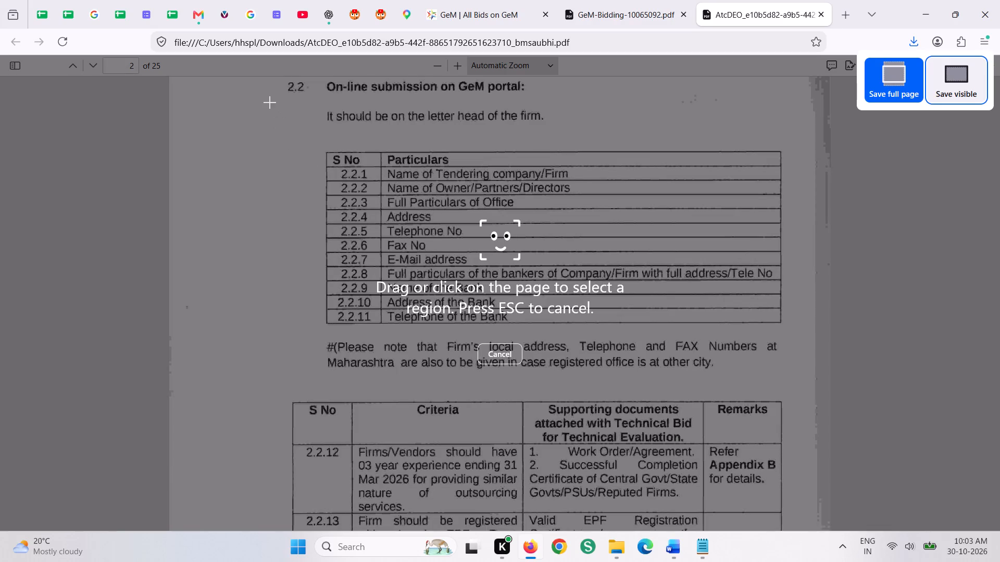
left_click_drag(261, 90, 833, 365)
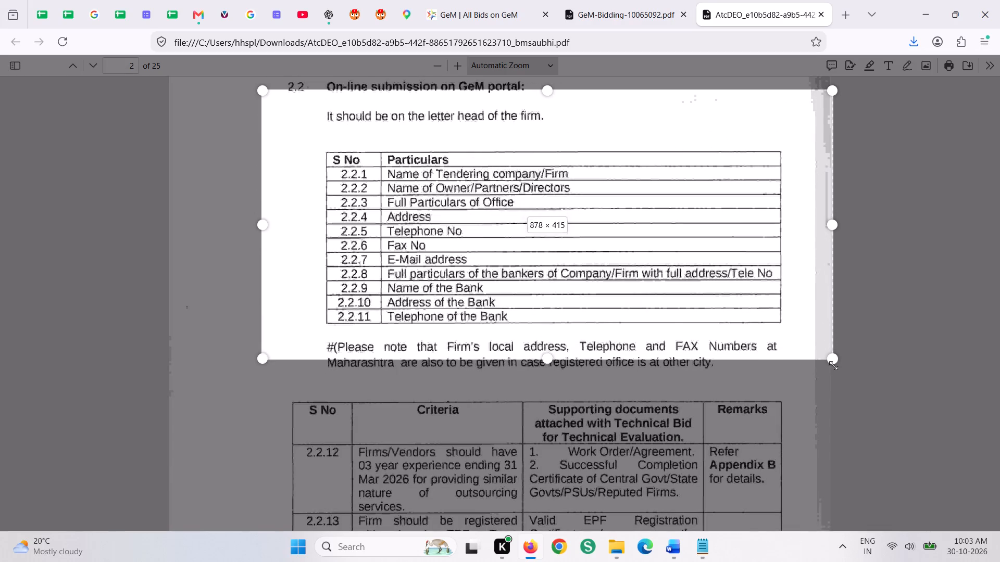
left_click_drag(833, 365, 817, 387)
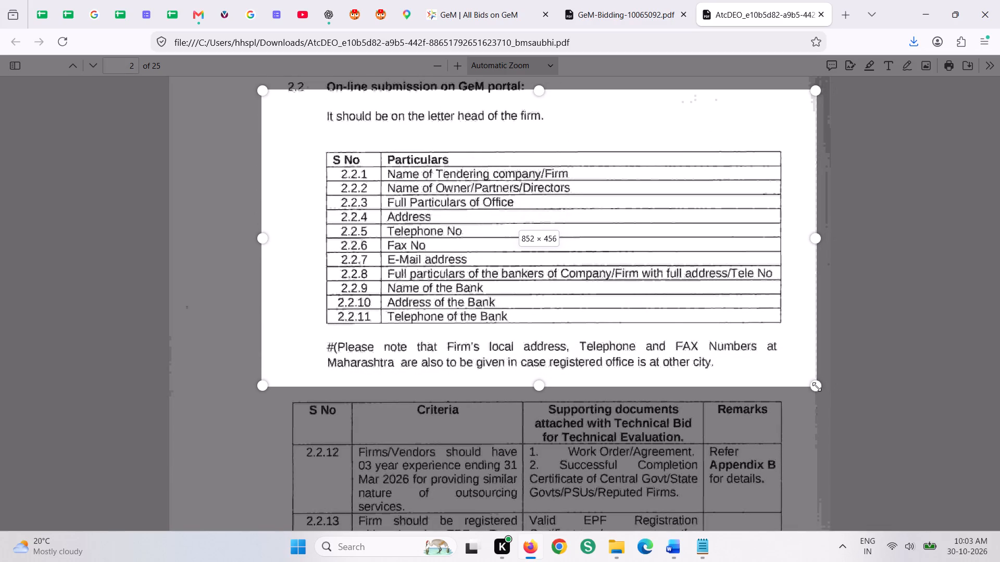
left_click_drag(817, 387, 810, 384)
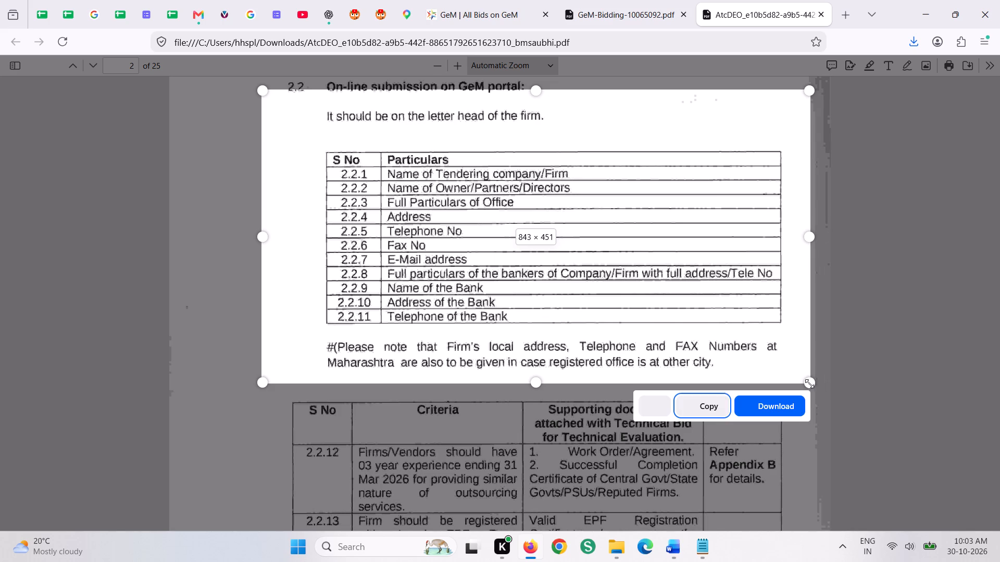
left_click(717, 401)
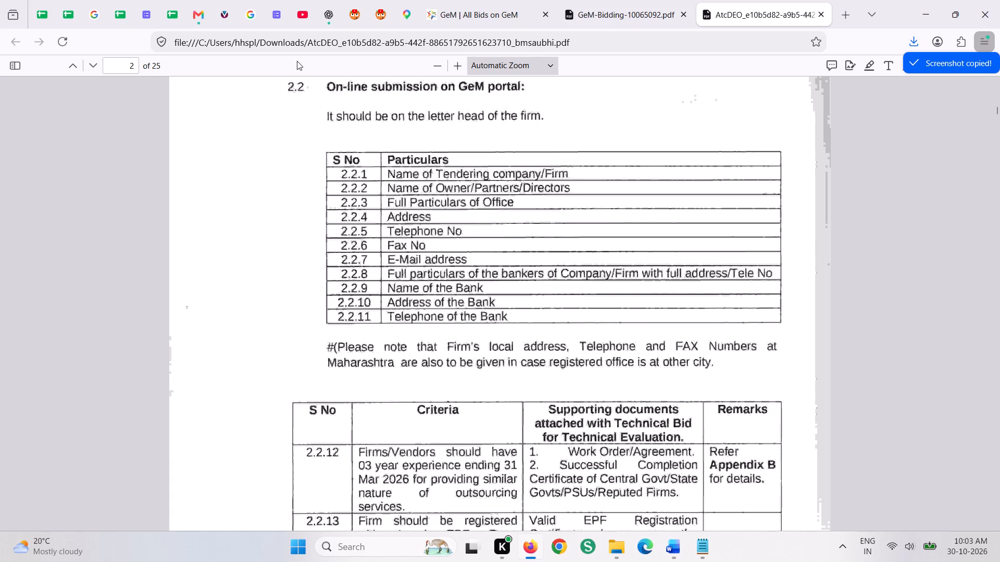
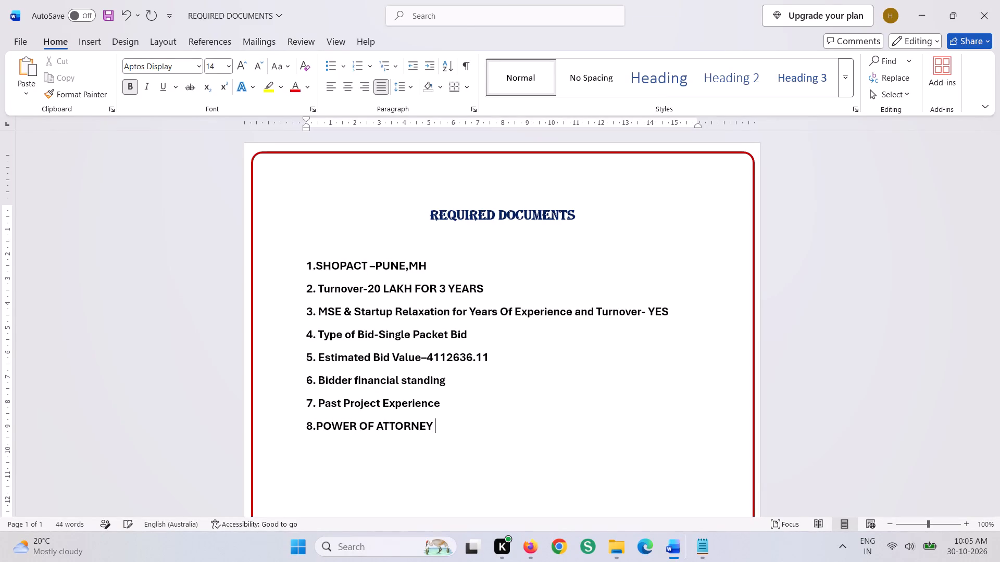
key("Return")
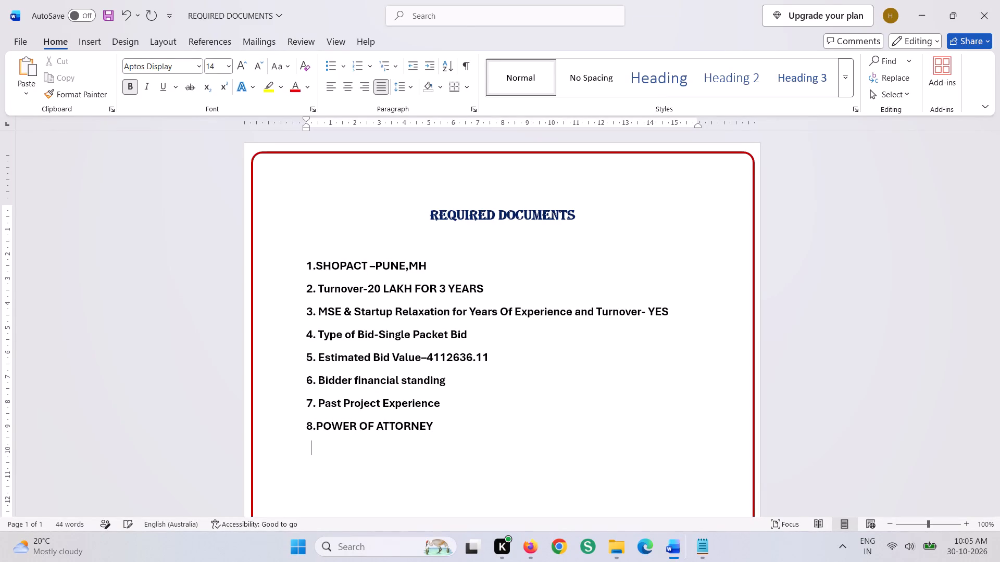
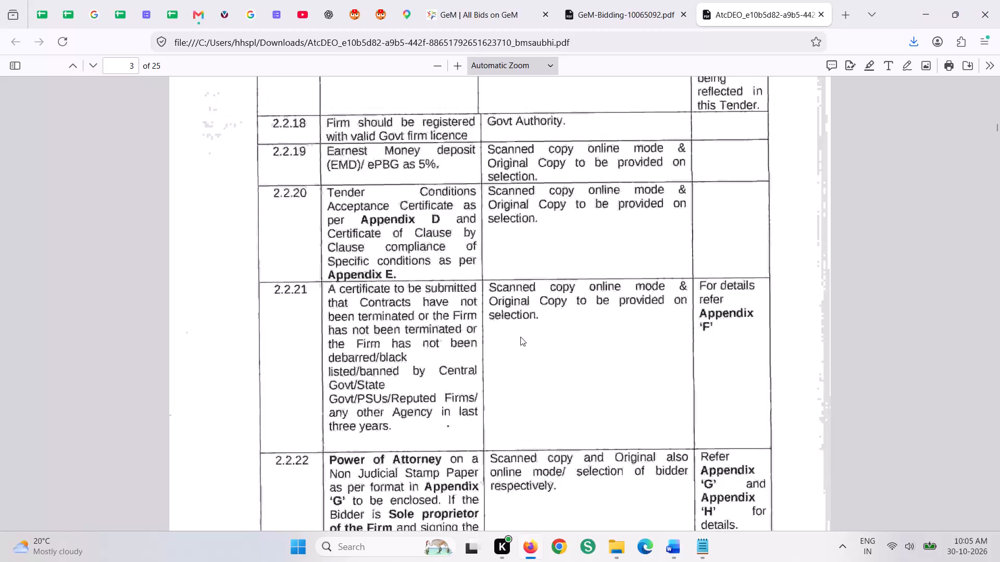
In the Word list, enter "BLACKLIST CERTIFICATE" as item 9 and start item 10 on a new line.
key("alt+Tab")
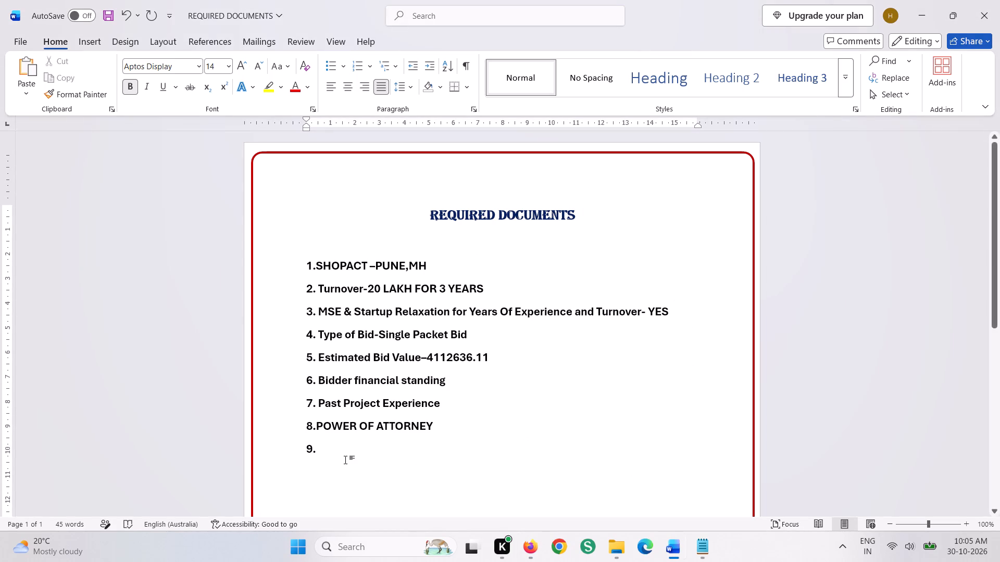
type("BLACKLIST CERTIFICATE")
key("space")
key("Return")
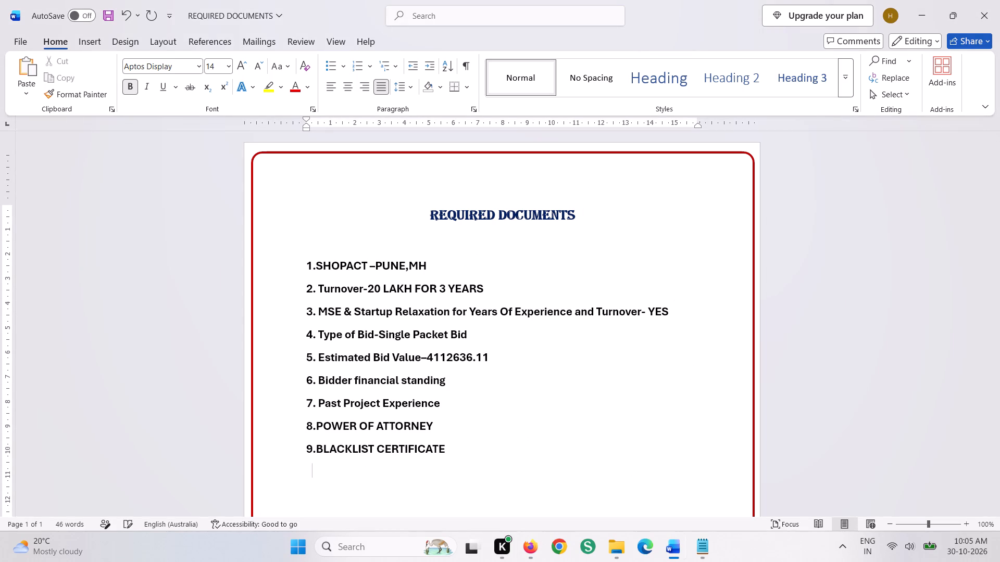
type("10.")
Check criteria 2.2.12 to 2.2.17 in the PDF, enter "COPY OF EPF,ESIC,GST,PAN,ITR FOR 3 YEARS" as item 10 in Word, and start item 11.
key("alt+Tab")
scroll(346, 337, "up", 1)
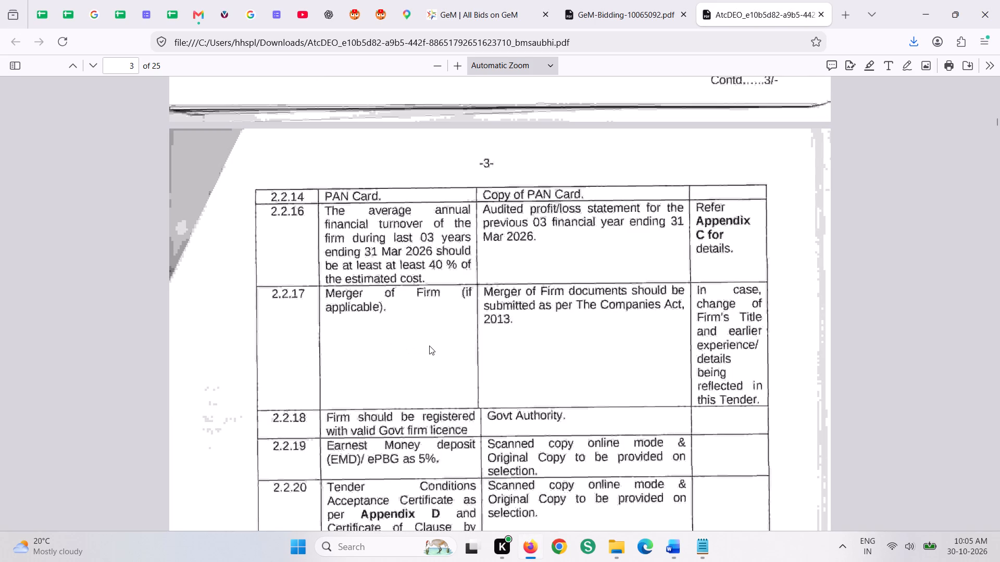
scroll(471, 341, "up", 1)
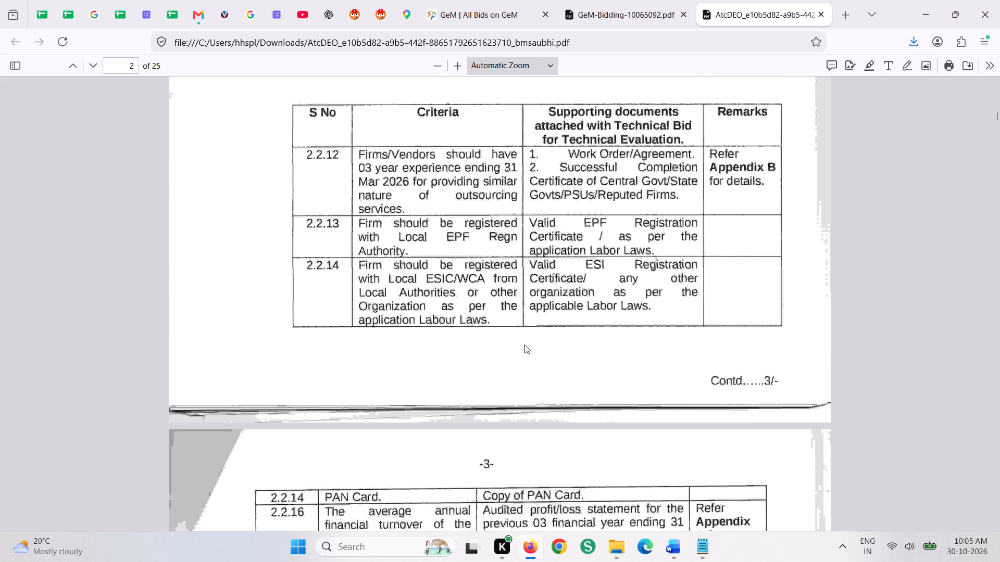
key("alt+Tab")
type("COPY OF EPF,ESIC,GST,PAN")
type(",ITR FOR 3 YEARS")
key("space")
key("Return")
type("11.")
Check the remaining criteria through 2.2.23 in the PDF, enter "EMD EXEMPTION -MSME CERTIFICATE" as item 11 in Word, and start item 12.
key("alt+Tab")
scroll(466, 371, "down", 2)
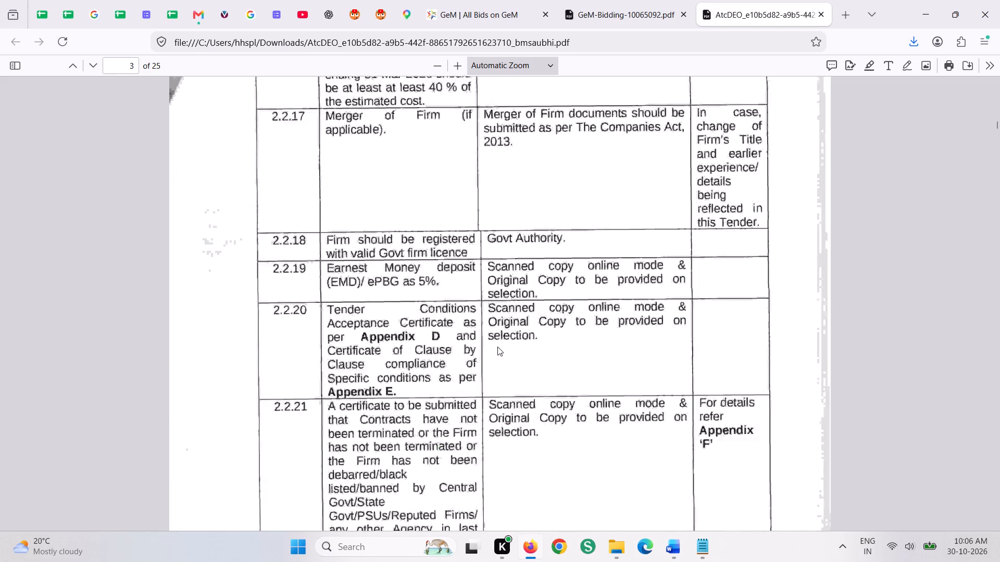
scroll(441, 342, "down", 1)
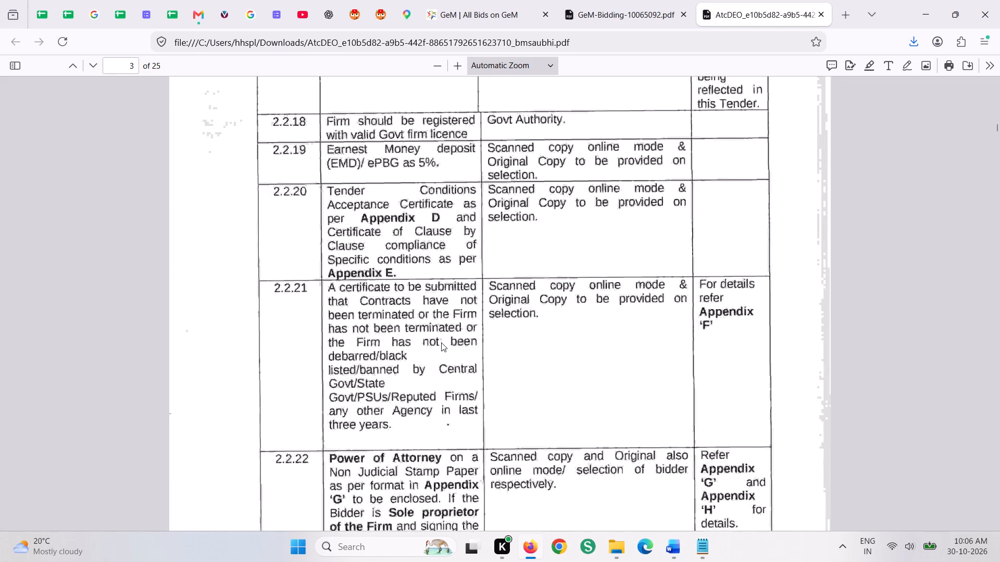
scroll(466, 334, "down", 1)
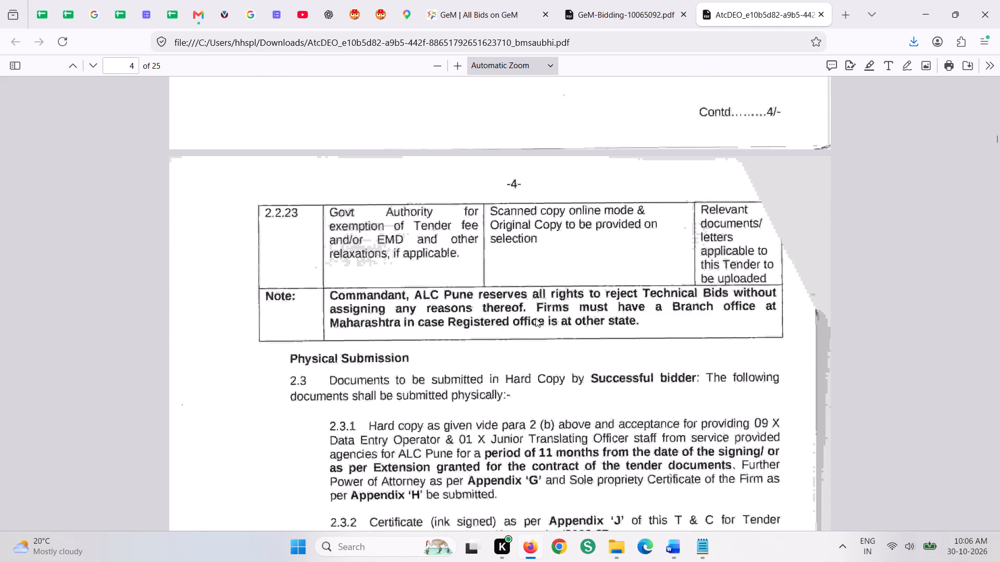
key("alt+Tab")
scroll(418, 419, "down", 1)
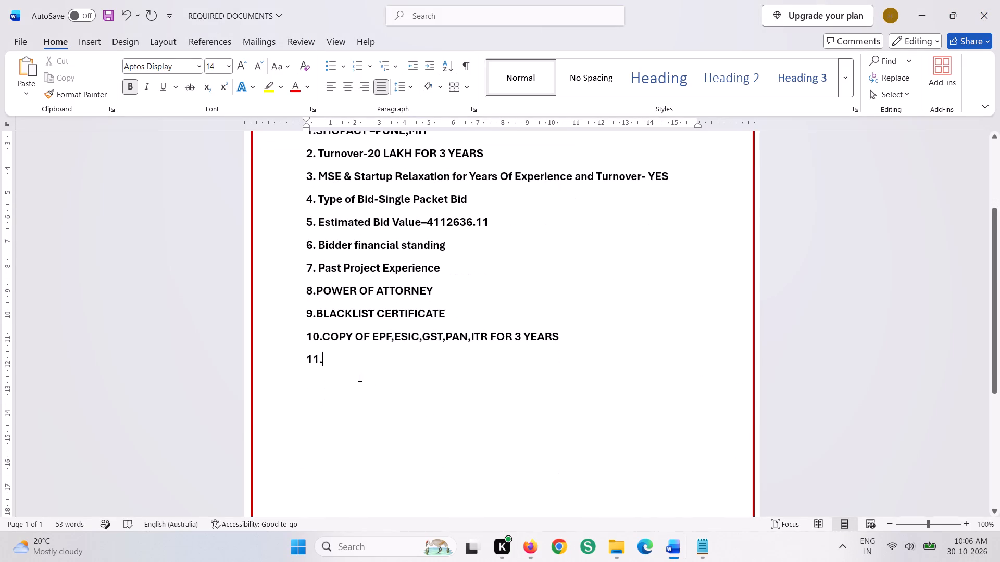
type("EMD EXEM")
type("PTION -")
type("MSME CERT")
type("IFICATE")
key("space")
key("Return")
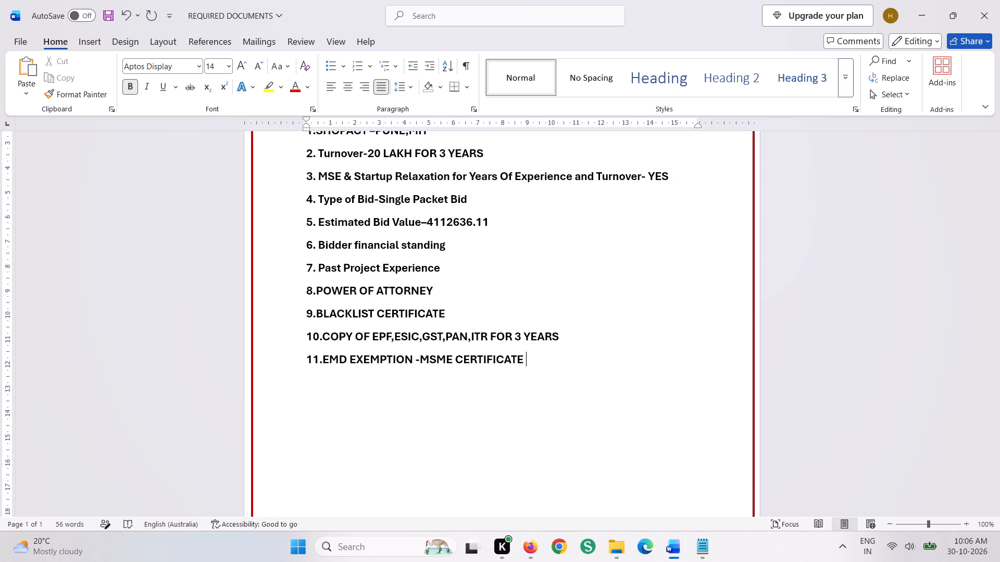
key("1")
type("2.")
Read the PDF's physical submission clauses, enter "TENDER CONDITIONS ACCEPTANCE CERTIFICATE" as item 12 in Word, and start item 13.
key("alt+Tab")
scroll(488, 377, "down", 1)
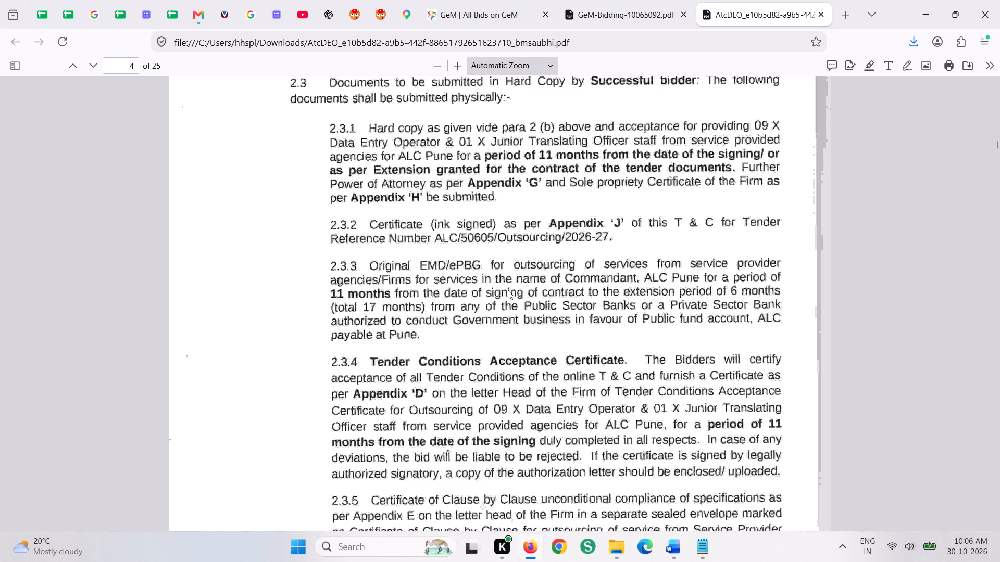
scroll(508, 290, "down", 1)
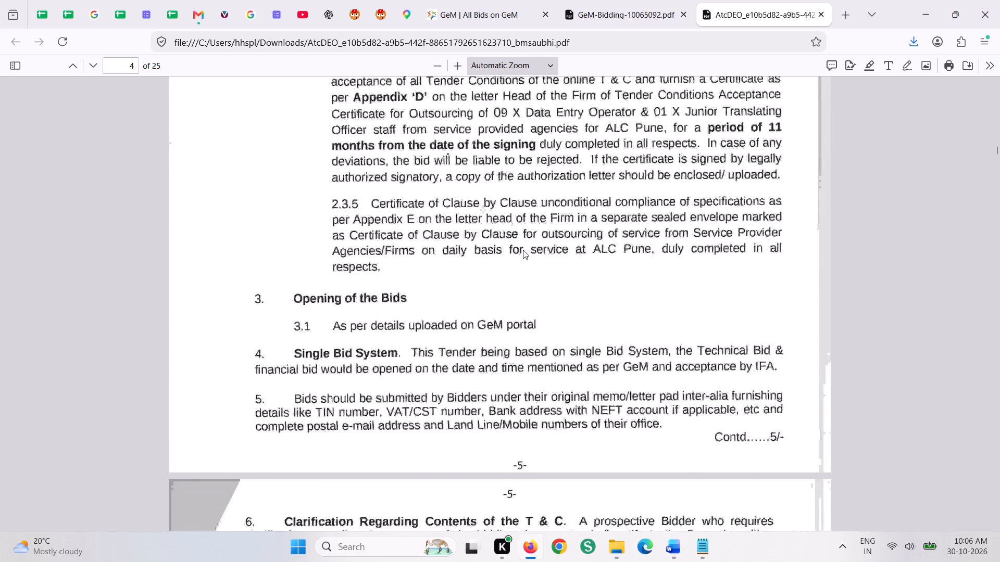
scroll(523, 250, "up", 1)
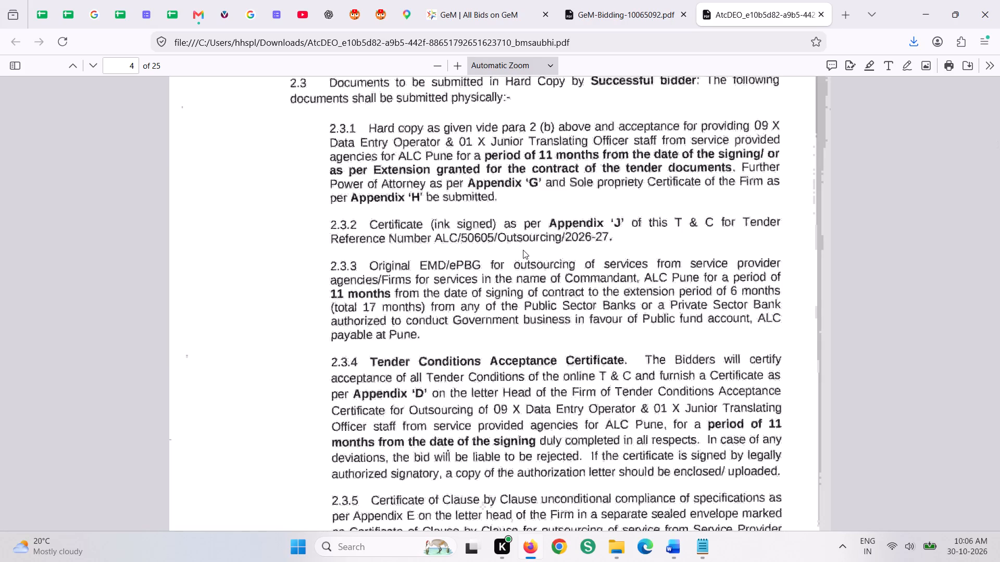
key("alt+Tab")
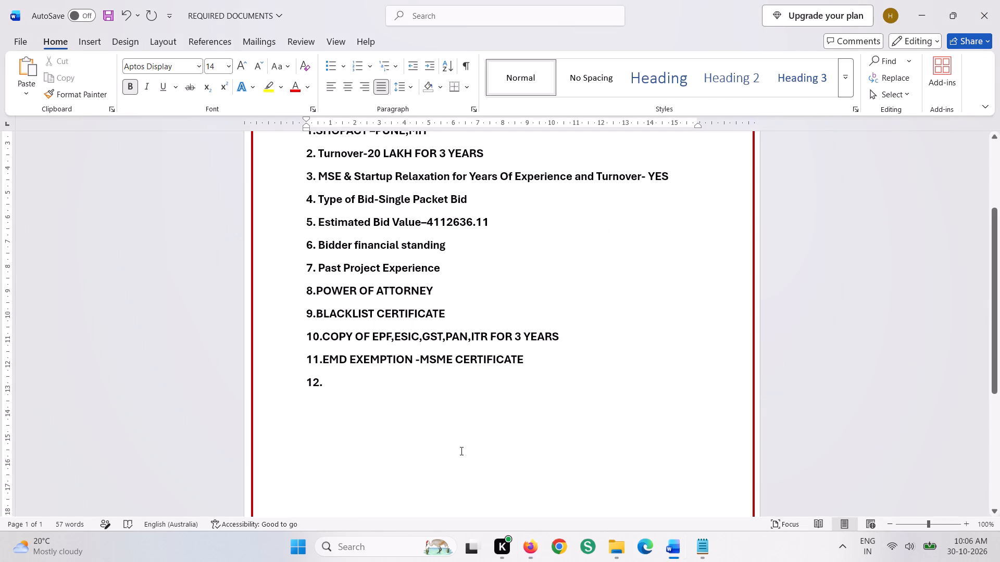
type("TENDER CONDITIONS ACCEP[")
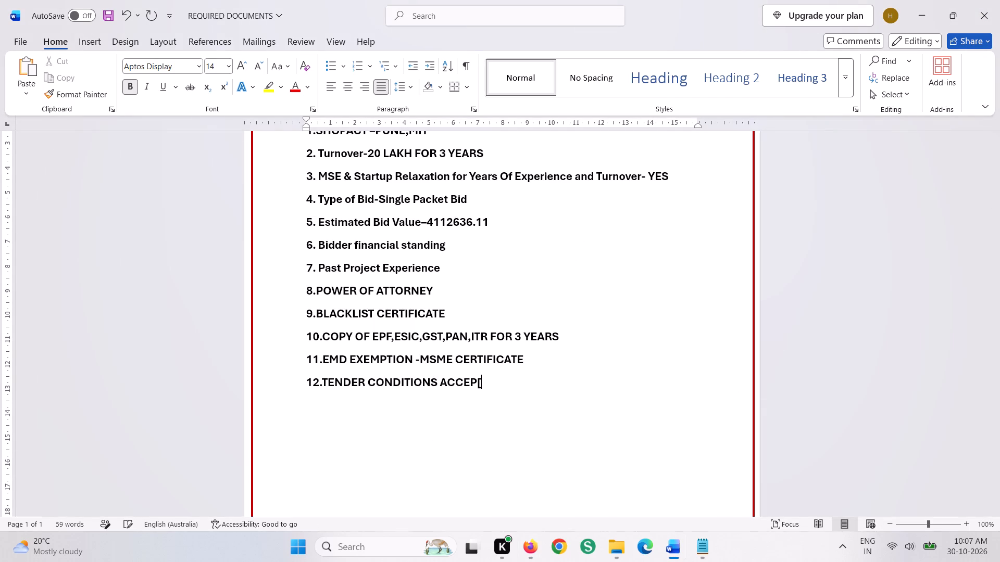
key("BackSpace")
type("TANCE CERTIFICATE")
key("space")
key("Return")
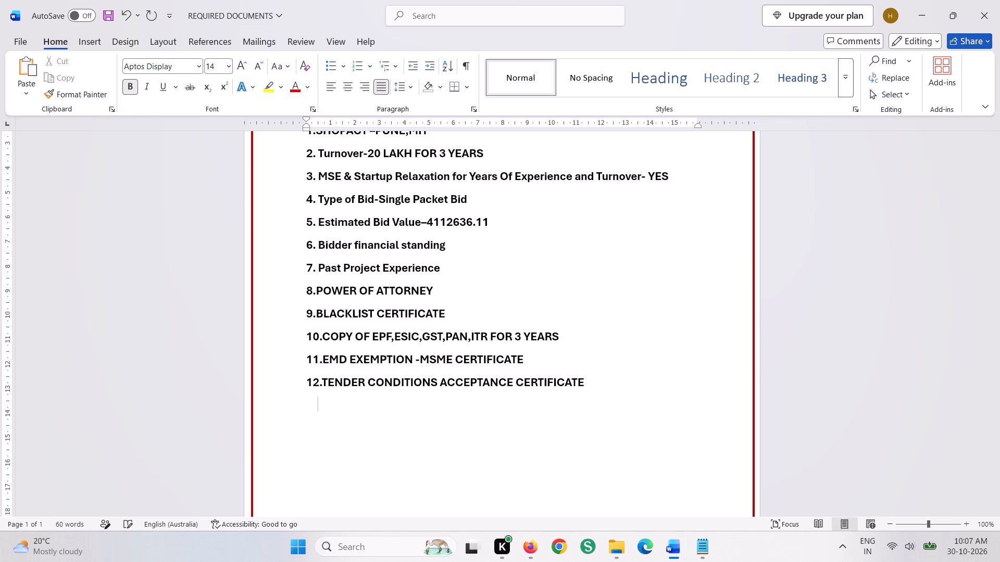
type("13.")
Return to the buyer terms PDF and review clause 2.3.5 through the Part II service details and manpower quality requirements on page 8.
key("alt+Tab")
scroll(485, 444, "down", 1)
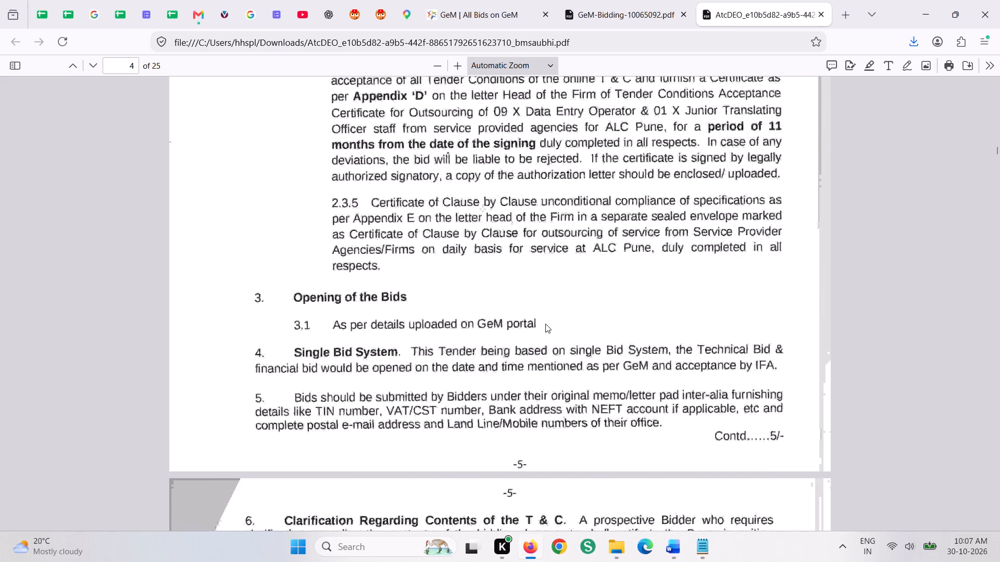
scroll(538, 312, "down", 1)
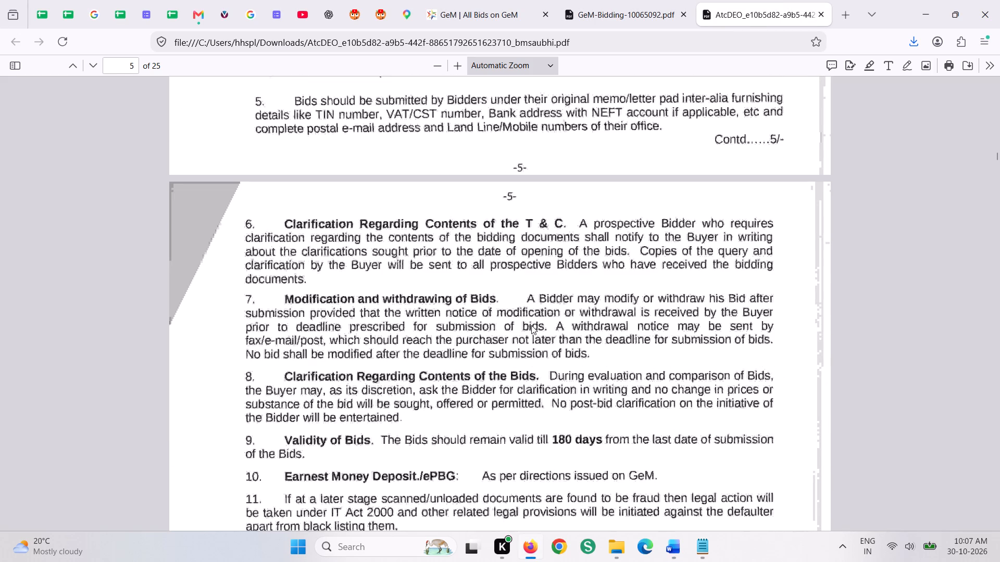
scroll(531, 325, "down", 1)
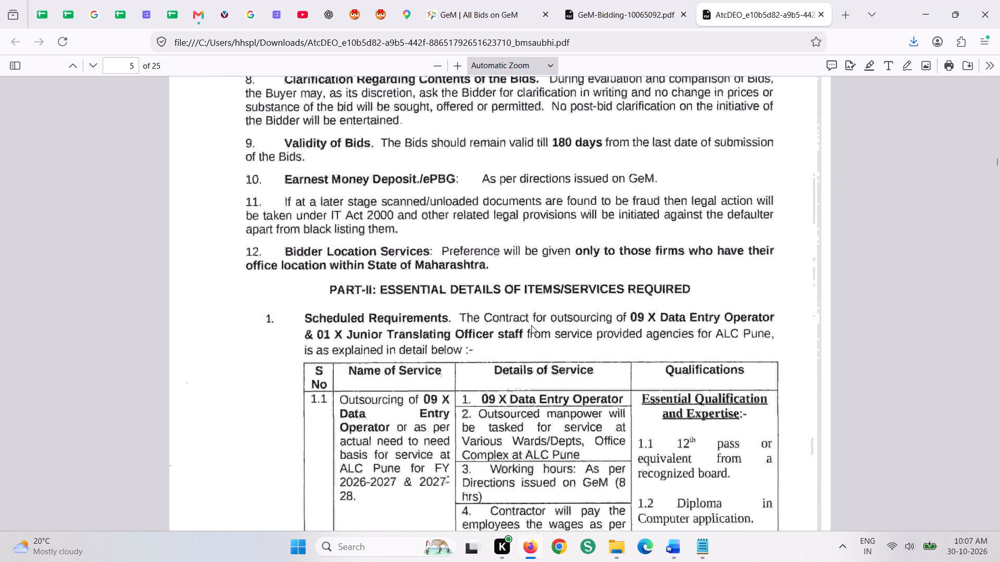
scroll(531, 325, "down", 3)
scroll(586, 333, "down", 1)
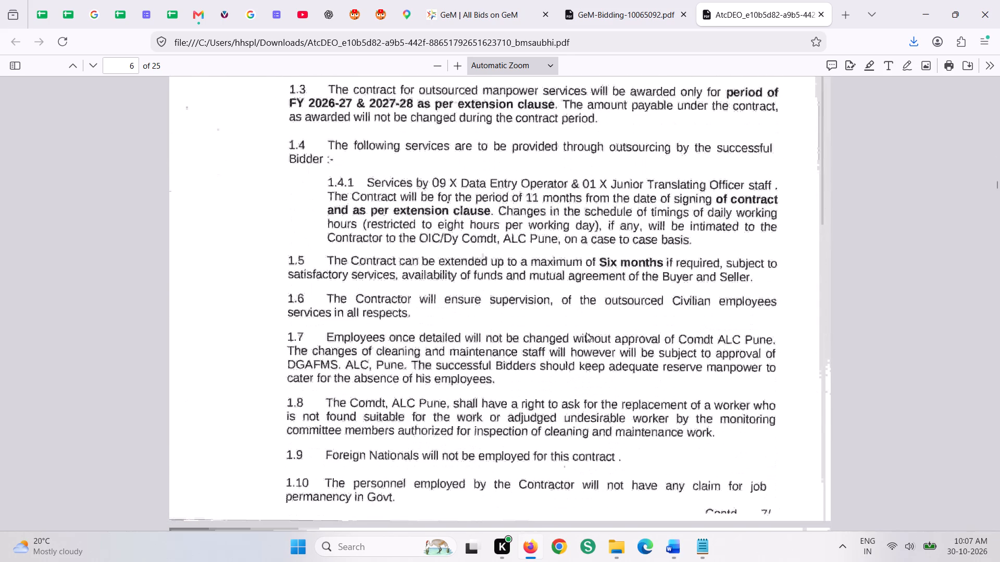
scroll(586, 333, "down", 1)
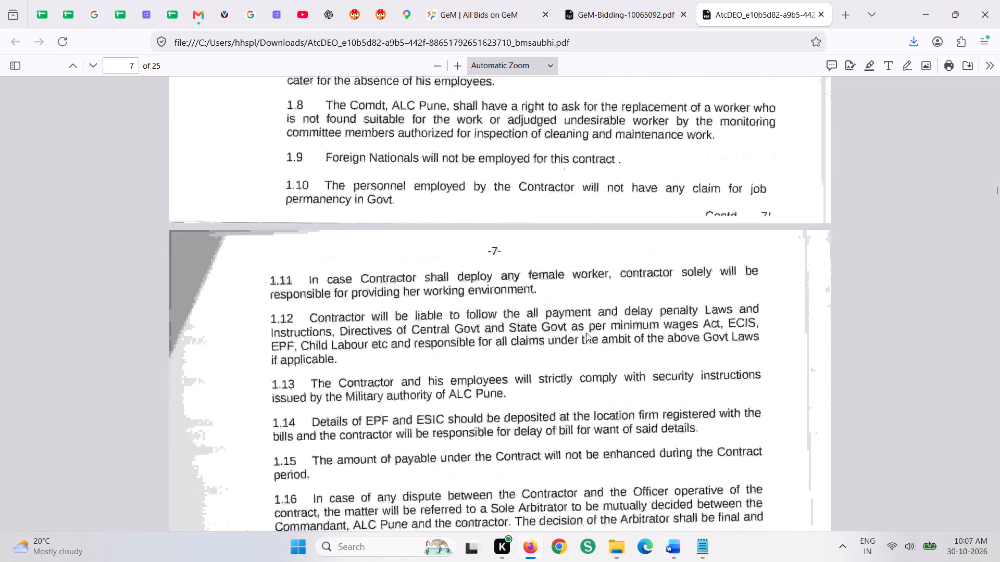
scroll(586, 333, "down", 2)
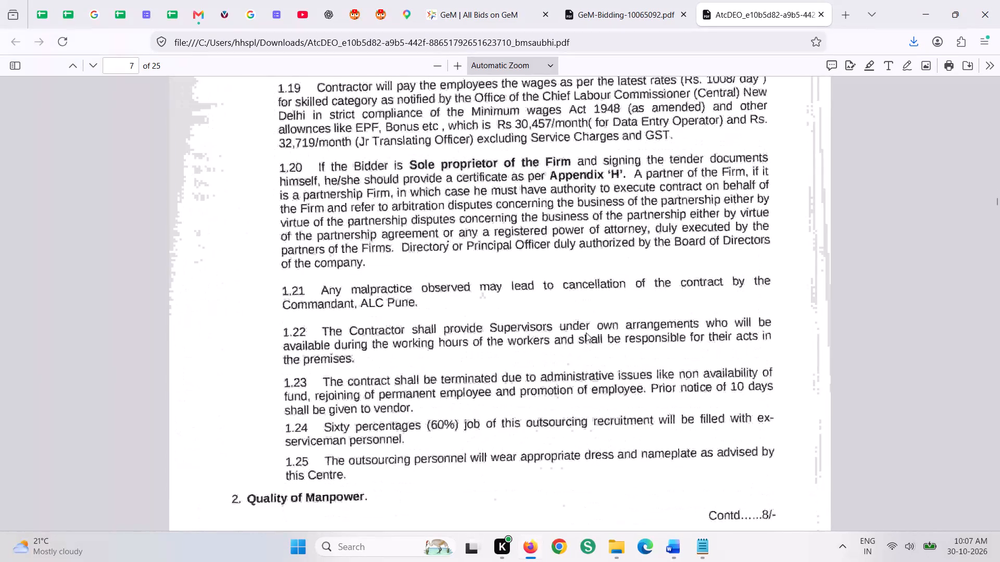
scroll(588, 330, "down", 2)
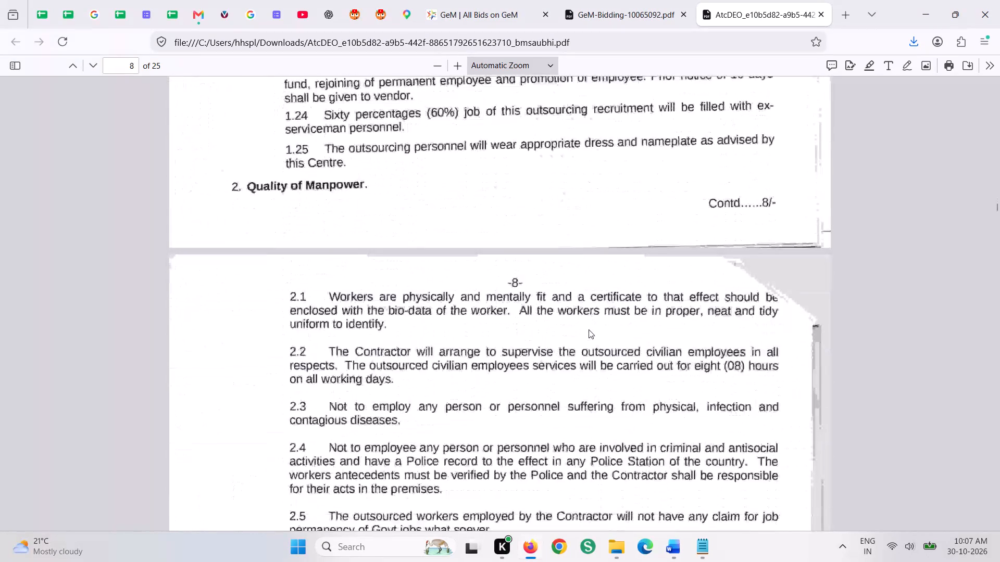
Review the PDF's standard contract conditions on pages 8 to 10, including arbitration, penalties, termination, extension, and taxes and duties.
scroll(589, 329, "down", 2)
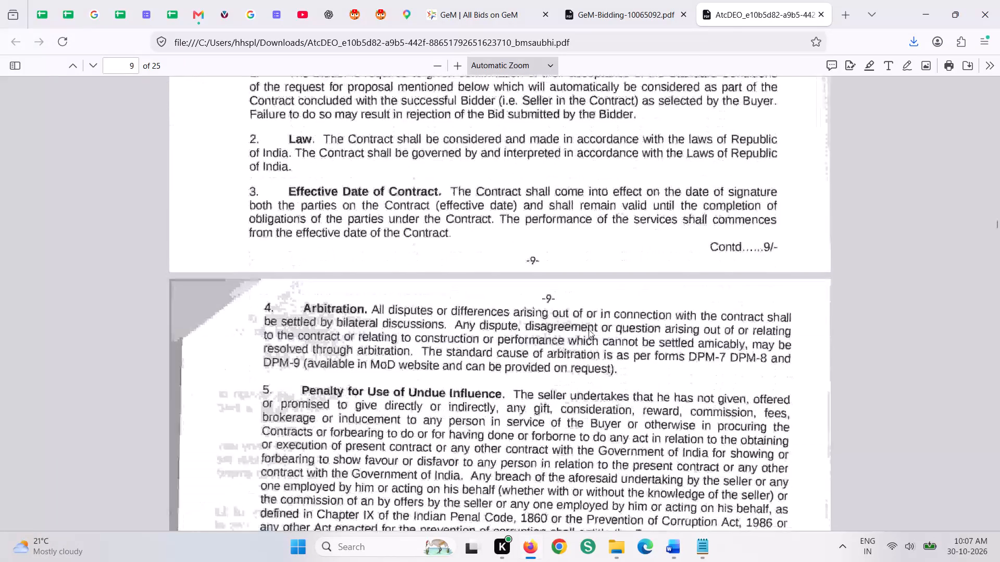
scroll(589, 329, "down", 2)
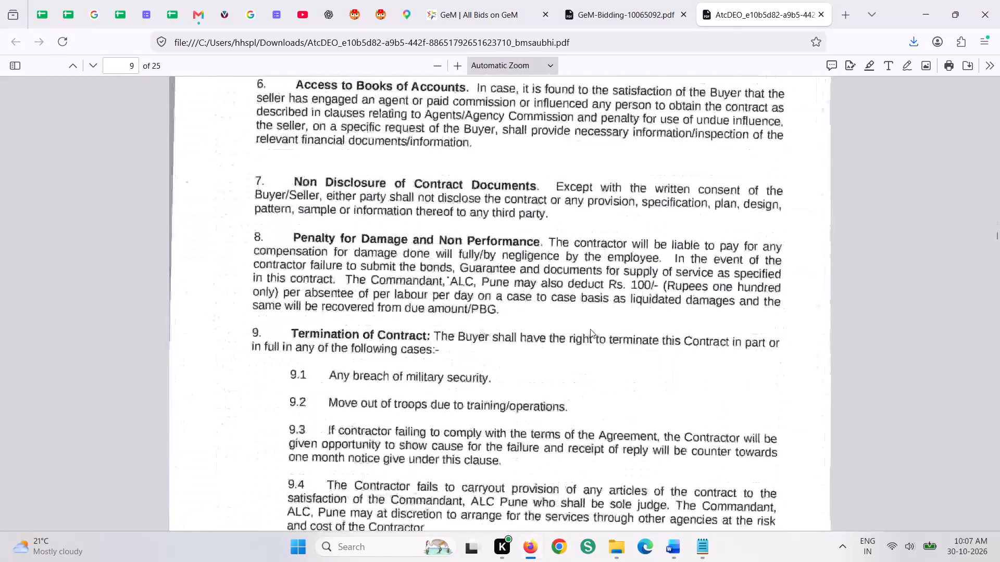
scroll(590, 329, "down", 3)
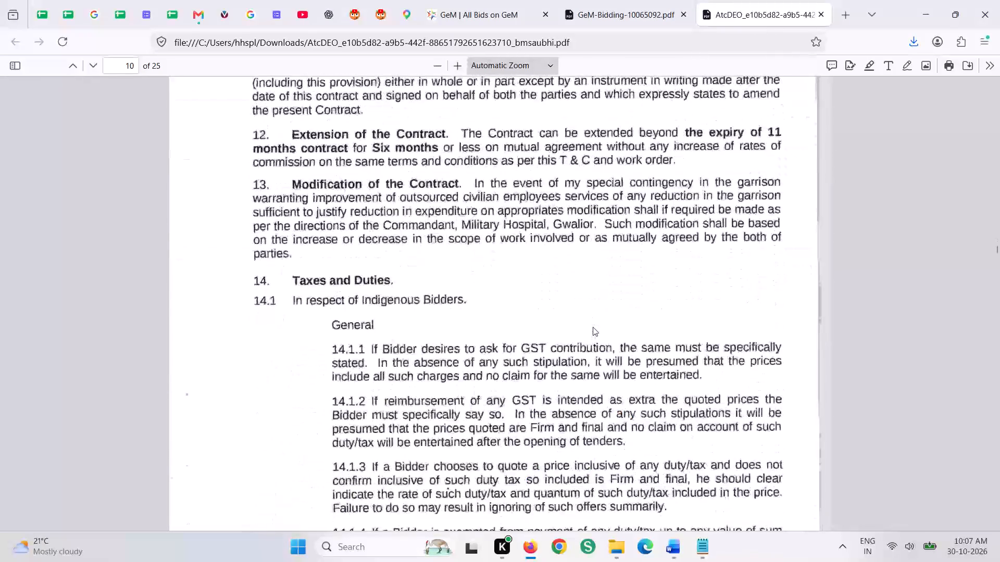
scroll(599, 328, "down", 2)
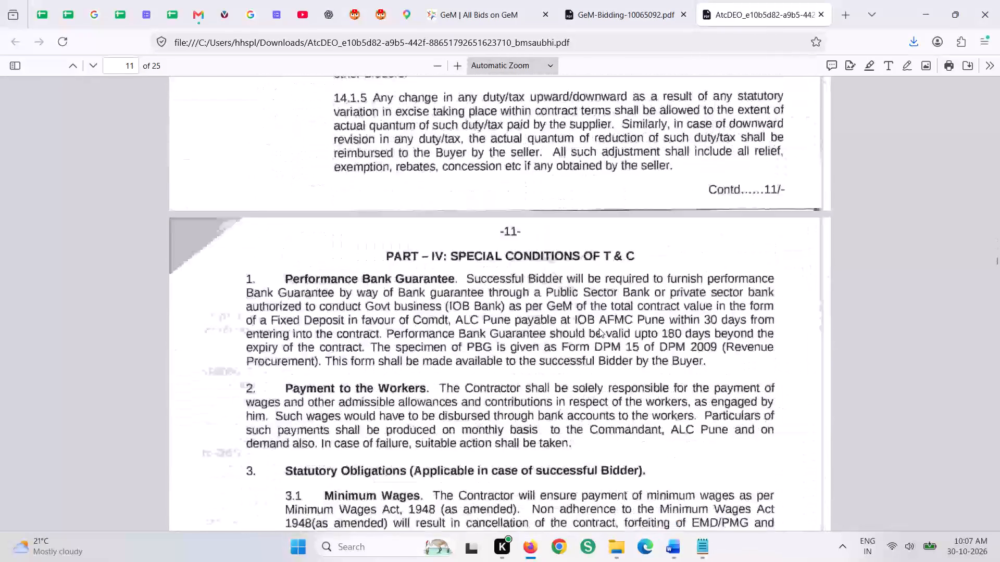
Review the PDF's Part IV special conditions, Part V evaluation criteria and rejection clause, and Appendix A bidder instructions on pages 11 to 16.
scroll(599, 328, "down", 2)
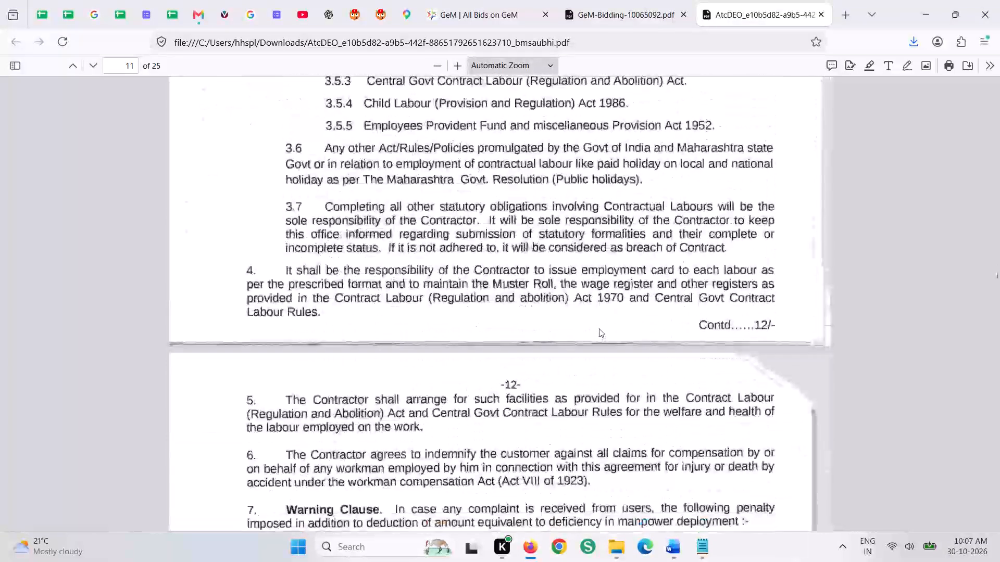
scroll(599, 328, "down", 1)
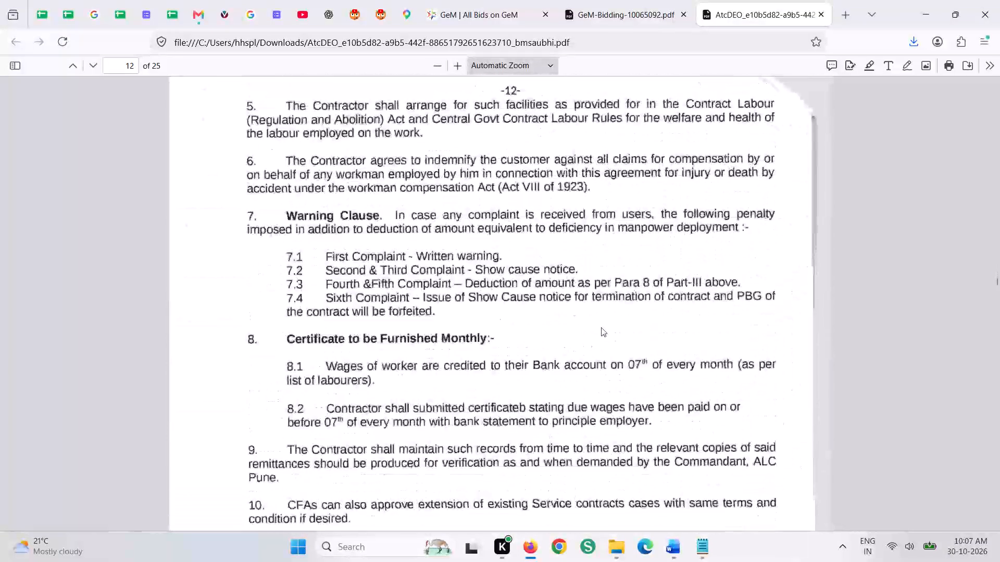
scroll(601, 327, "down", 4)
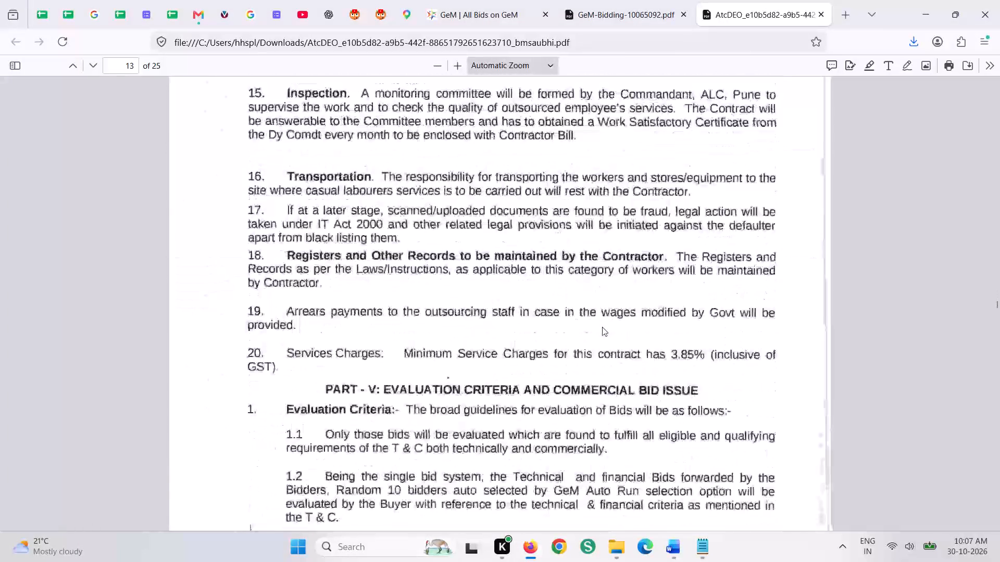
scroll(602, 327, "down", 1)
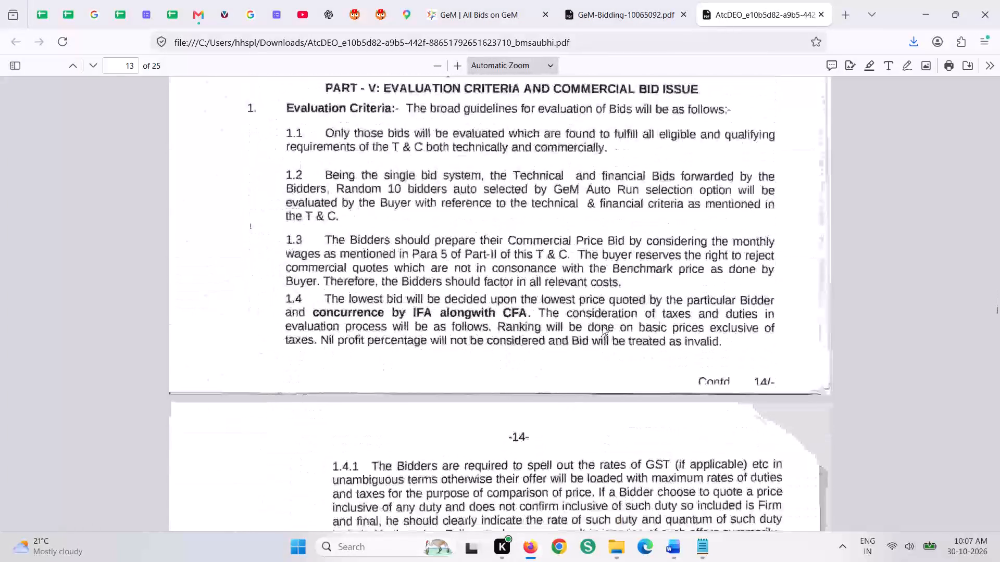
scroll(603, 326, "down", 2)
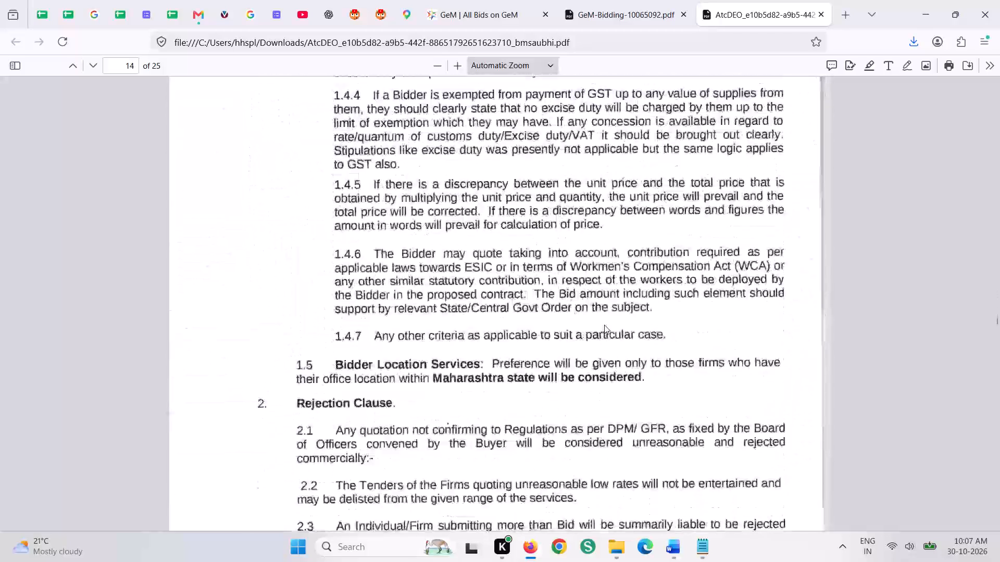
scroll(604, 325, "down", 1)
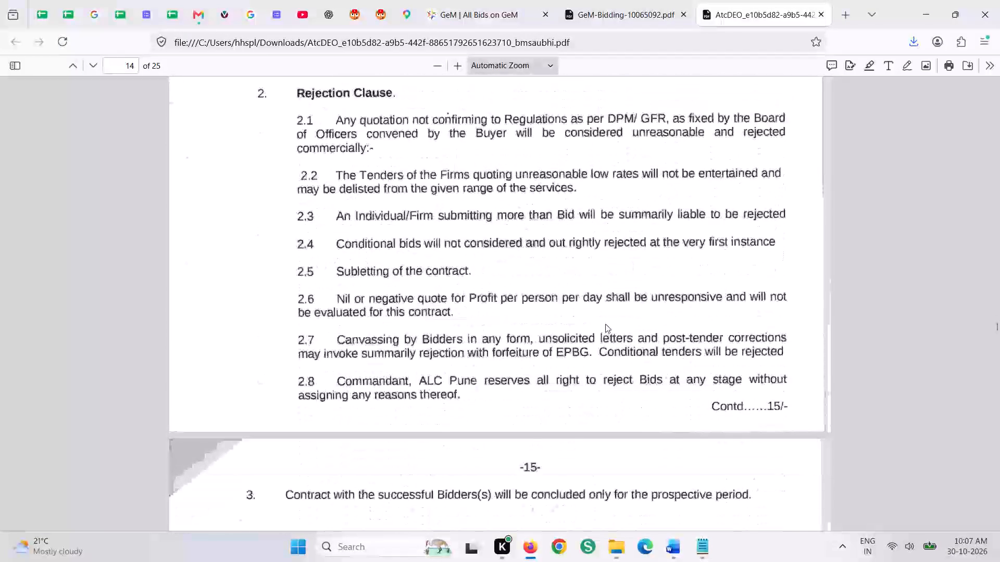
scroll(605, 324, "down", 4)
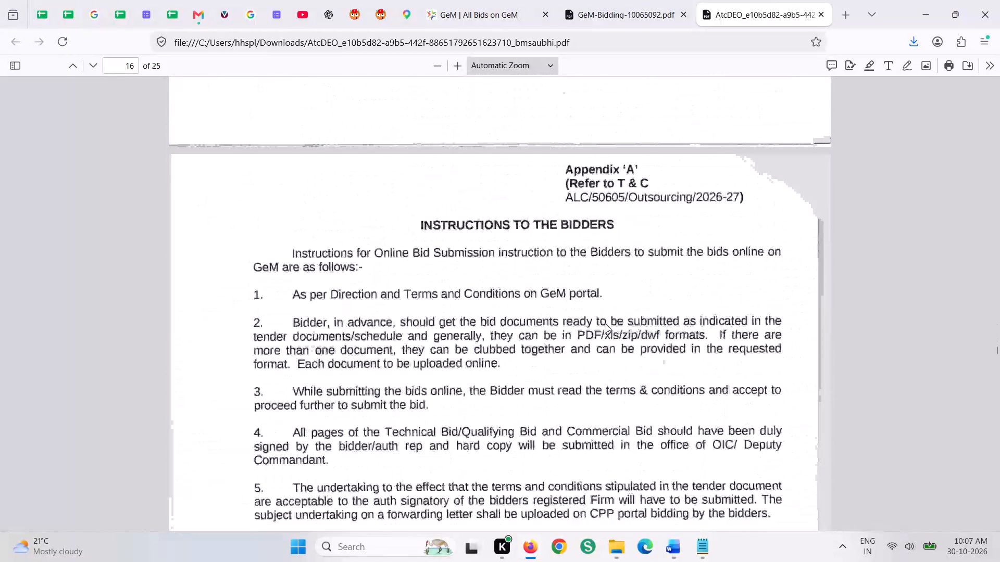
scroll(606, 324, "down", 3)
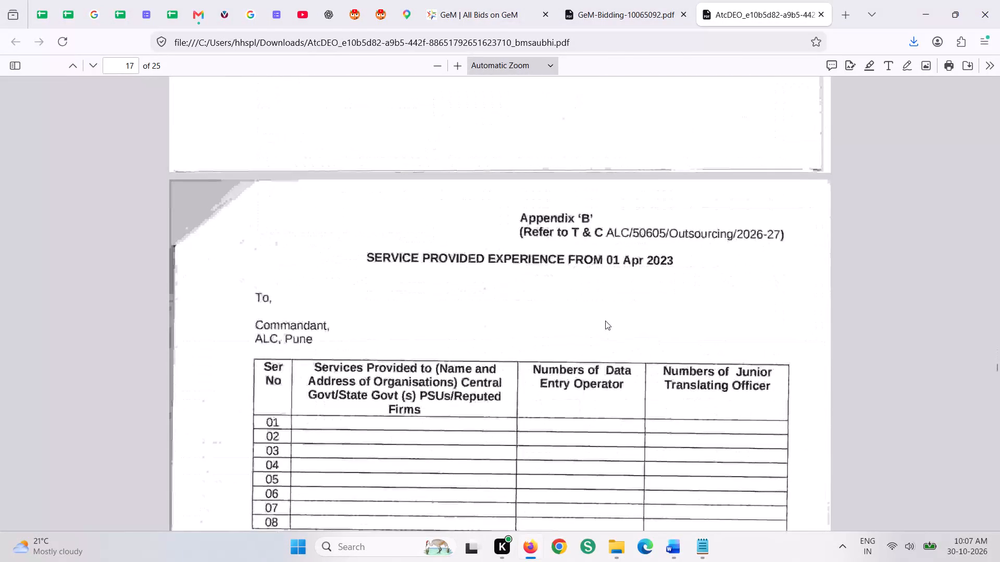
Examine the Appendix B service experience format on page 17, including its table, signature block and notes.
scroll(605, 321, "down", 1)
scroll(605, 321, "up", 1)
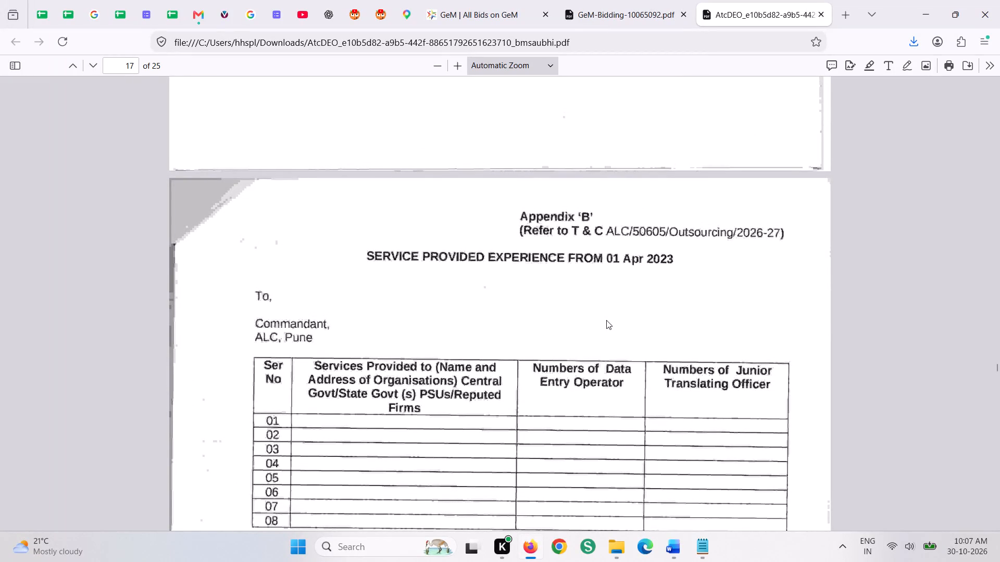
scroll(606, 320, "down", 1)
scroll(606, 320, "up", 1)
scroll(623, 310, "down", 1)
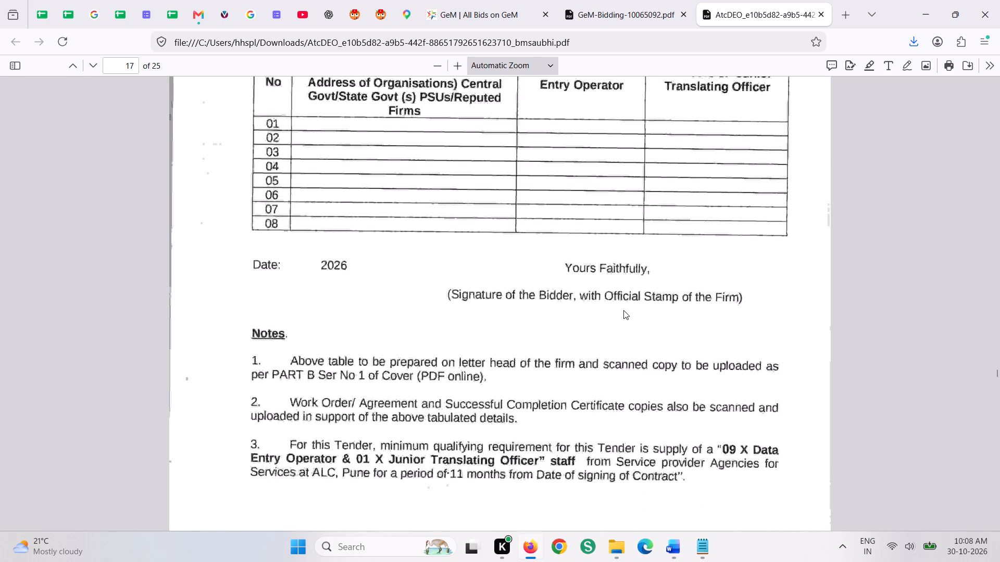
scroll(623, 310, "down", 3)
scroll(623, 310, "up", 1)
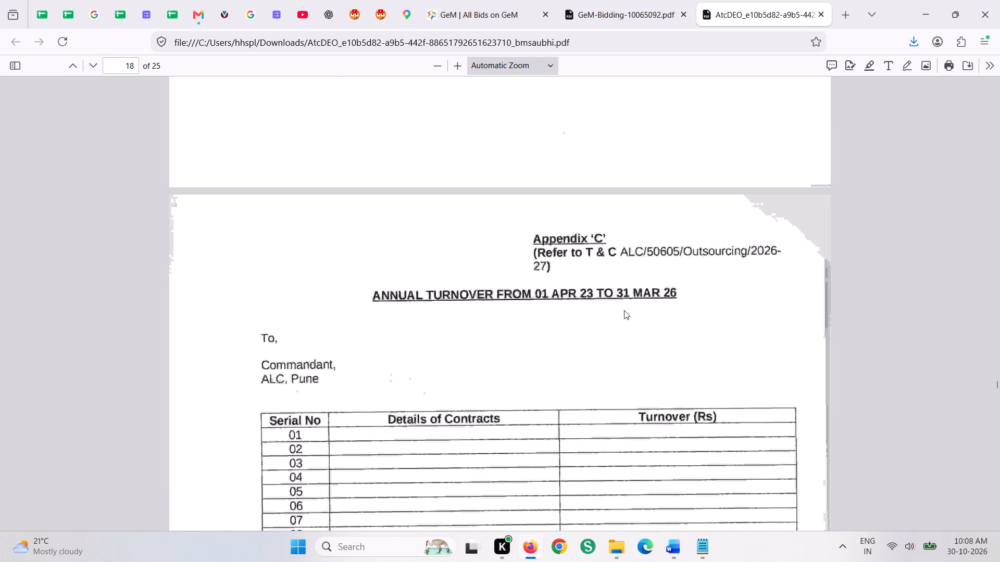
scroll(625, 310, "up", 2)
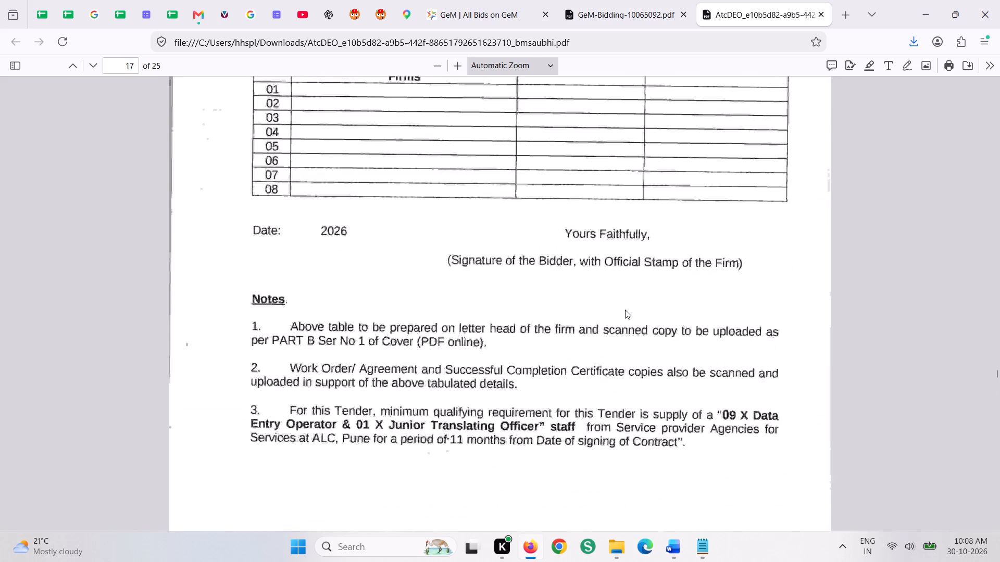
scroll(625, 310, "up", 1)
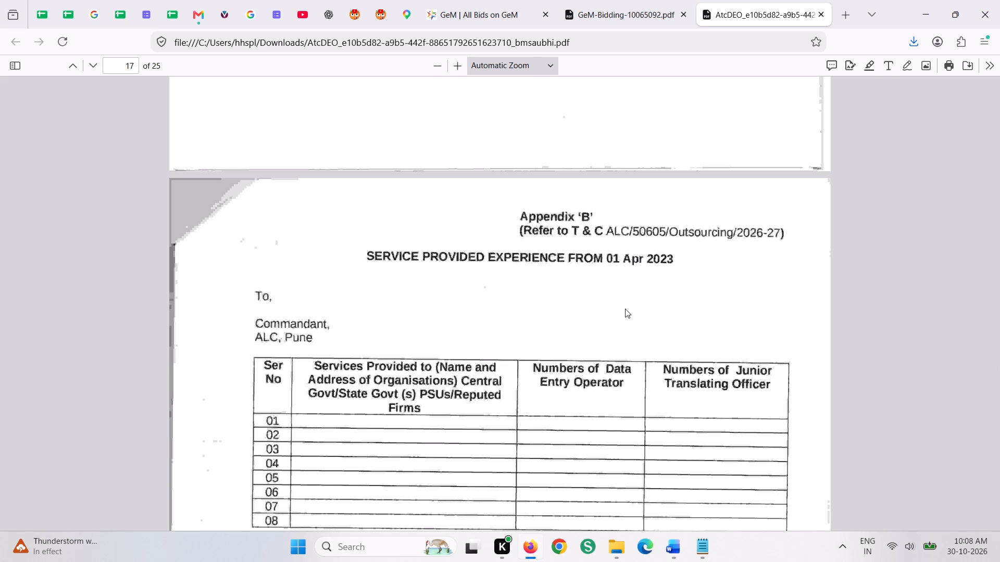
Examine the Appendix C annual turnover format and its notes on page 18 against the document list in Word.
scroll(625, 309, "down", 3)
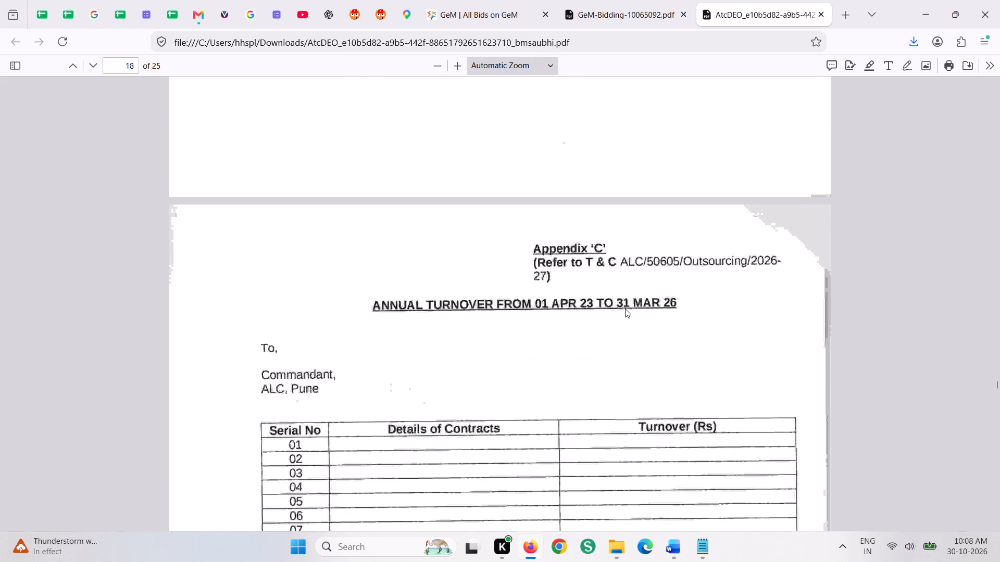
scroll(625, 309, "down", 1)
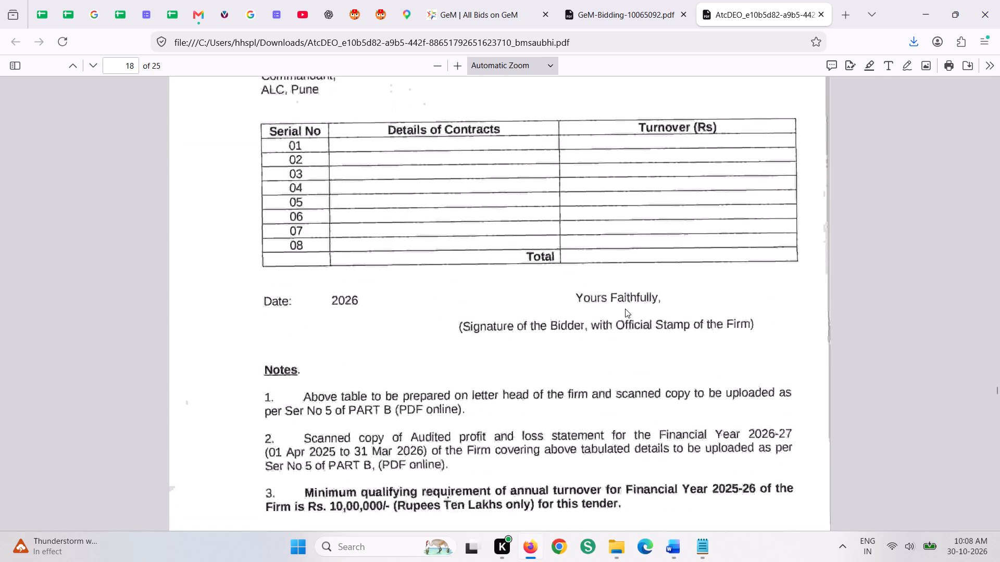
scroll(625, 309, "up", 1)
key("alt+Tab")
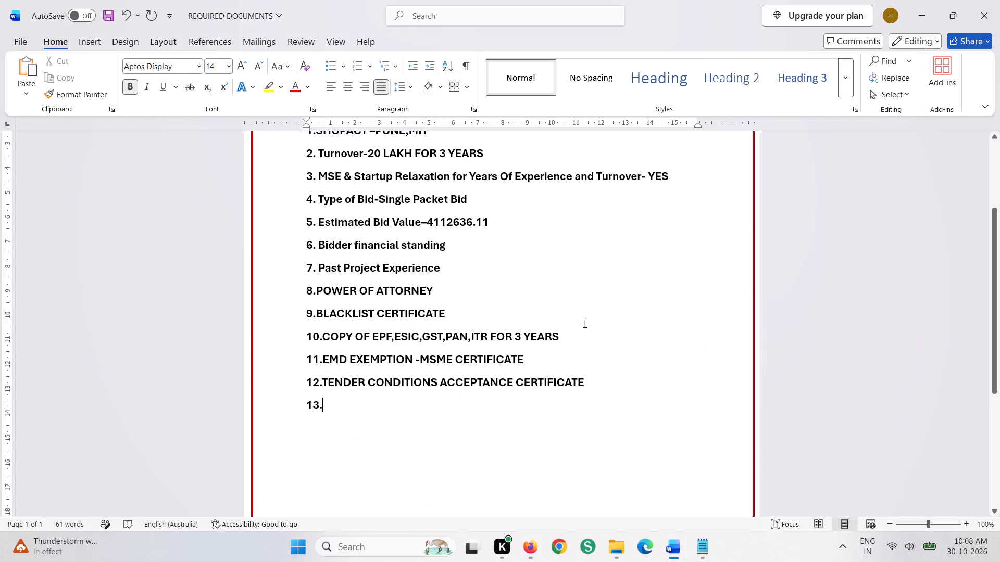
key("alt+Tab")
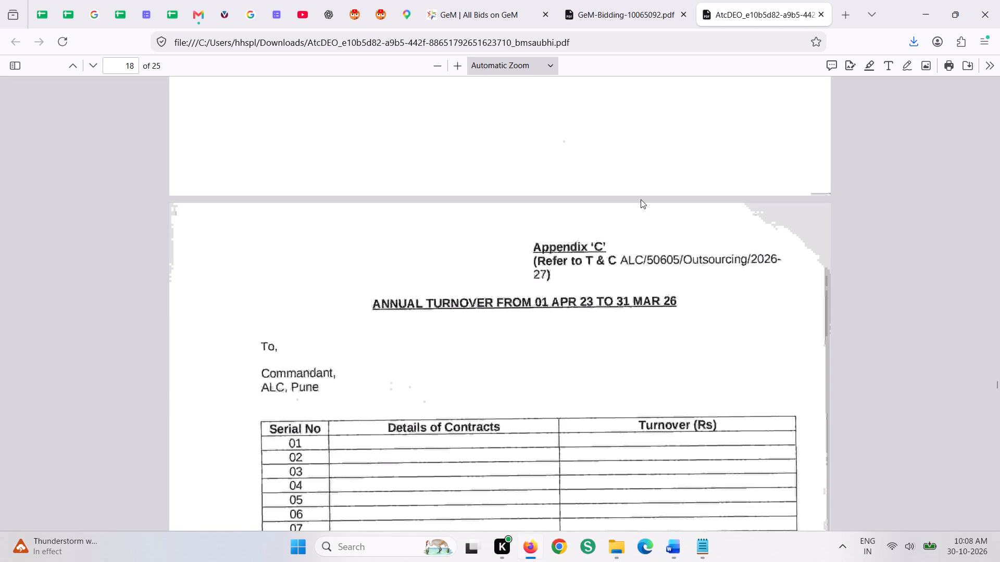
scroll(640, 200, "down", 1)
scroll(542, 231, "up", 1)
scroll(528, 292, "down", 1)
Enter "BUYER ADDED ATC -PG.NO-18 (APPEND-C) FILL" as item 13 in Word, checking the page and appendix in the PDF.
key("alt+Tab")
left_click(418, 215)
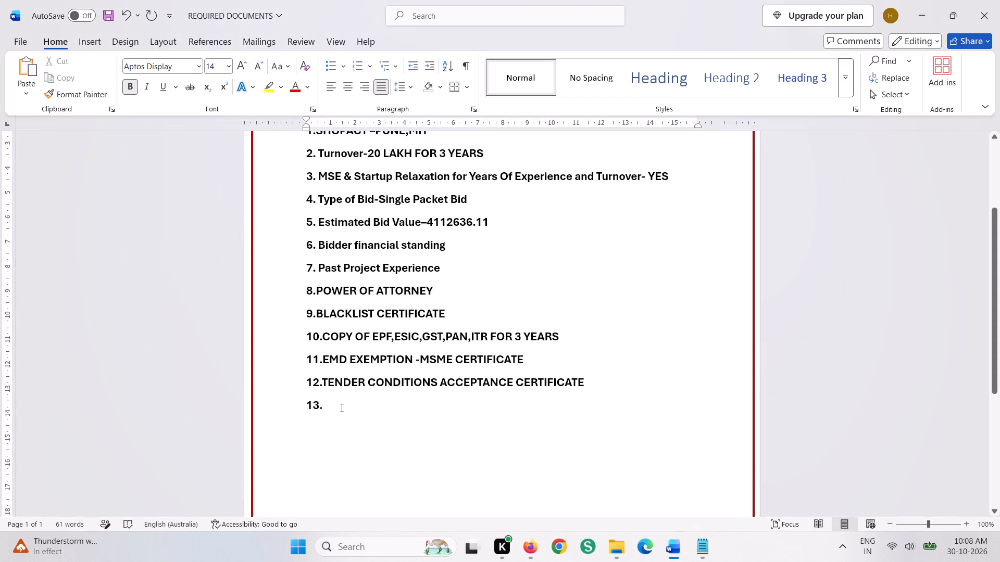
type("BUYER ADDRD")
key("BackSpace")
key("BackSpace")
type("ED ATC -PG.NO-")
key("alt+Tab")
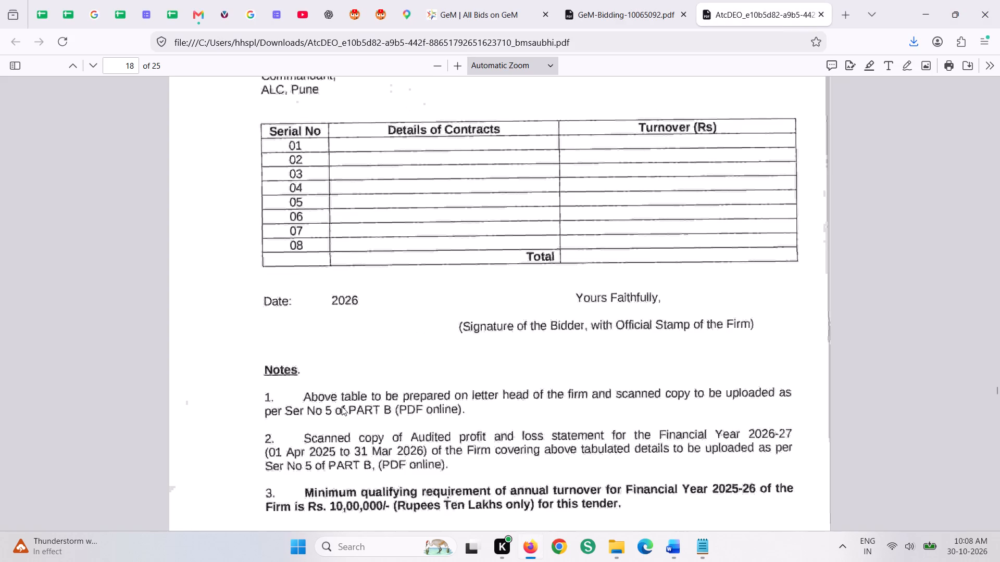
key("alt+Tab")
type("18")
key("space")
key("shift+parenleft")
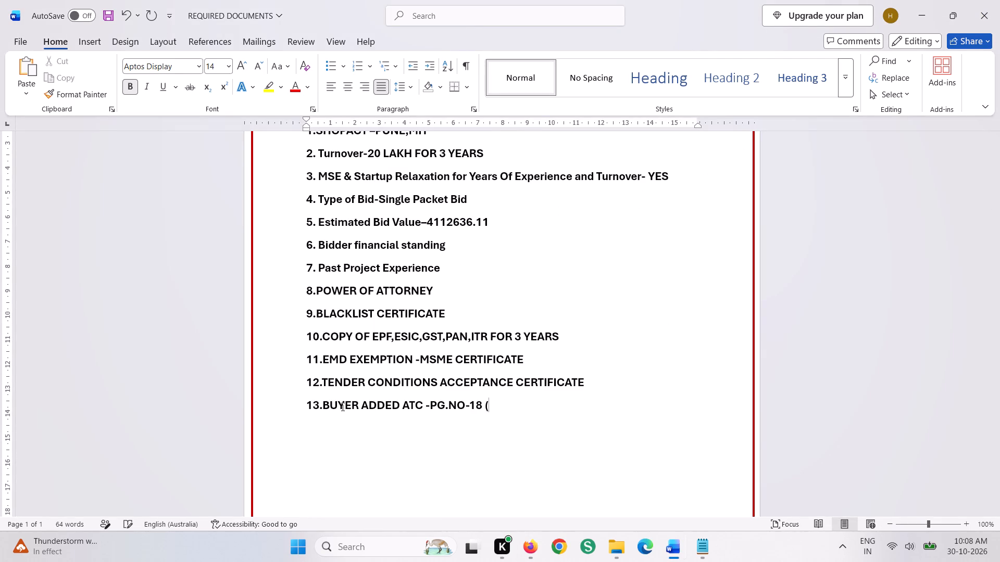
key("alt+Tab")
scroll(342, 406, "up", 1)
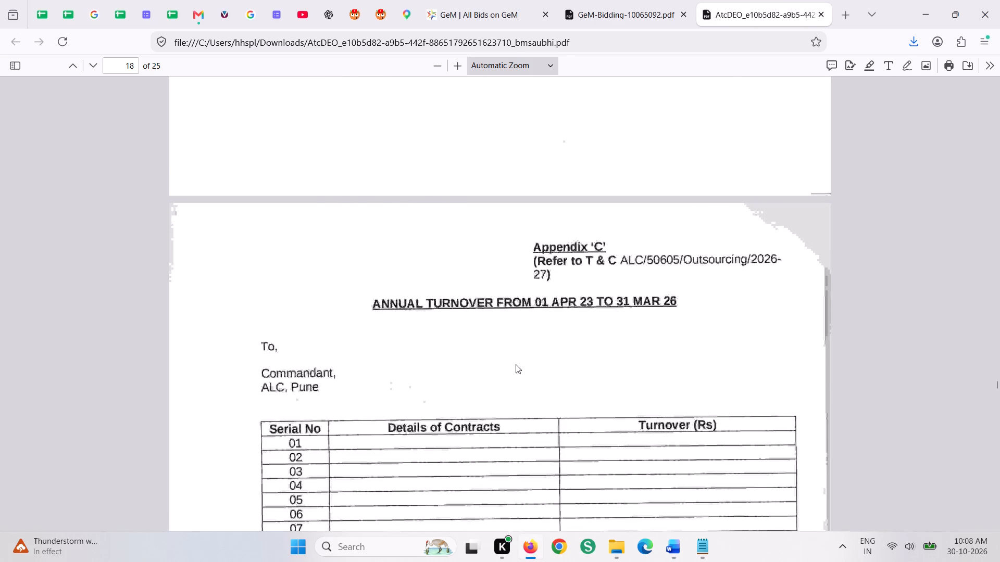
key("alt+Tab")
type("APPEND-")
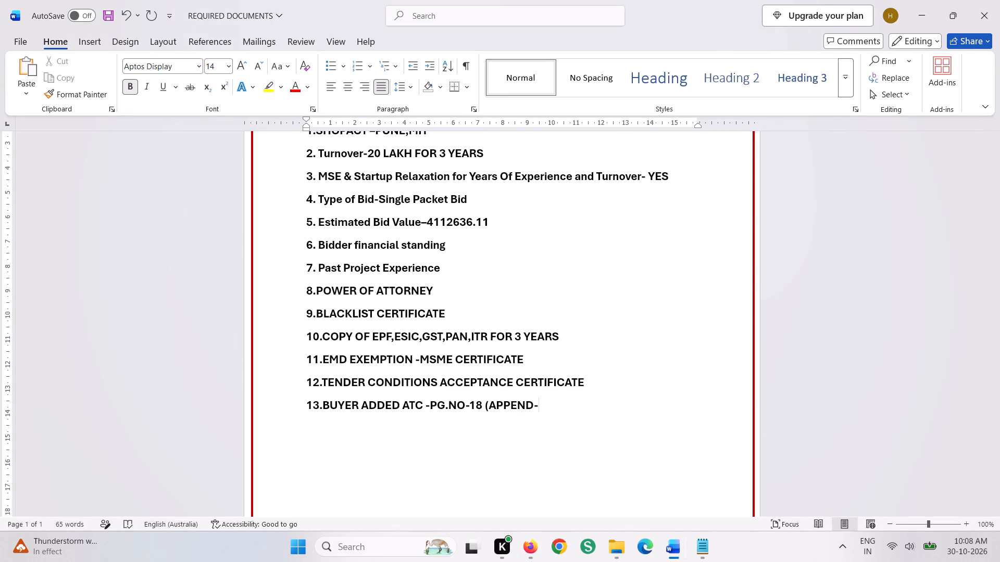
type("C) FILL")
Copy a screenshot of the PDF's Appendix D tender conditions acceptance letter on page 19 and paste it into the ChatGPT prompt.
key("alt+Tab")
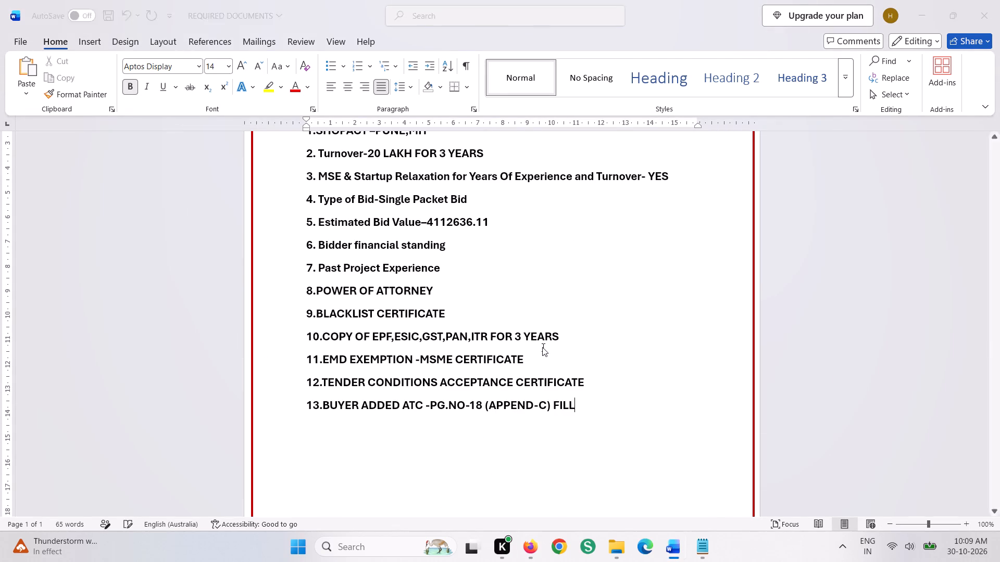
scroll(542, 359, "down", 3)
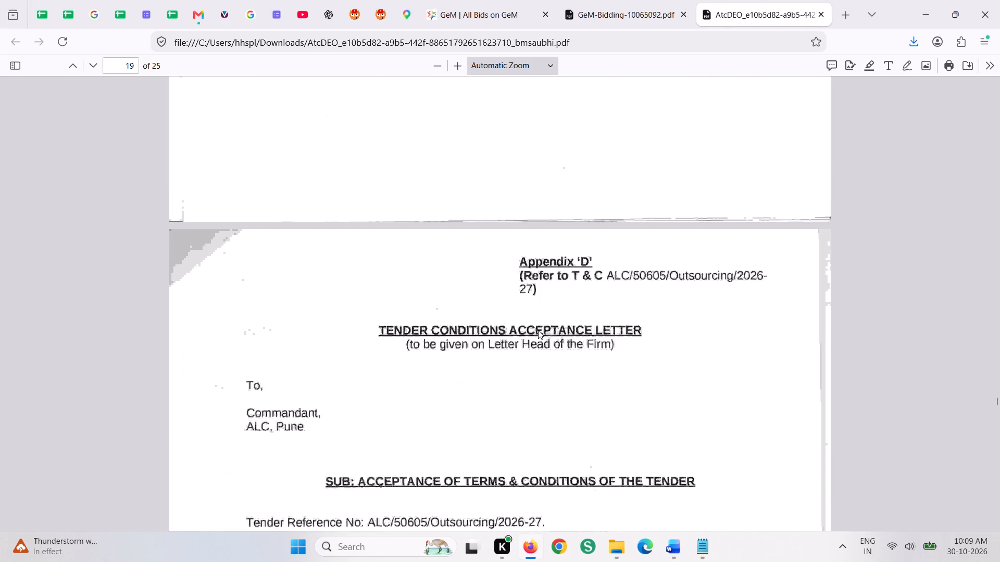
scroll(539, 334, "down", 1)
scroll(555, 334, "up", 1)
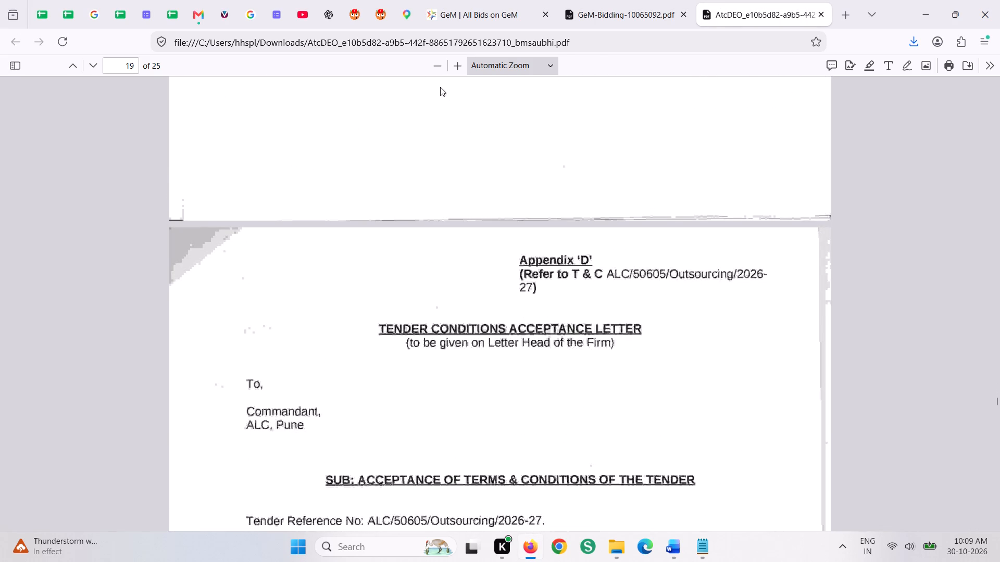
triple_click(434, 71)
double_click(434, 71)
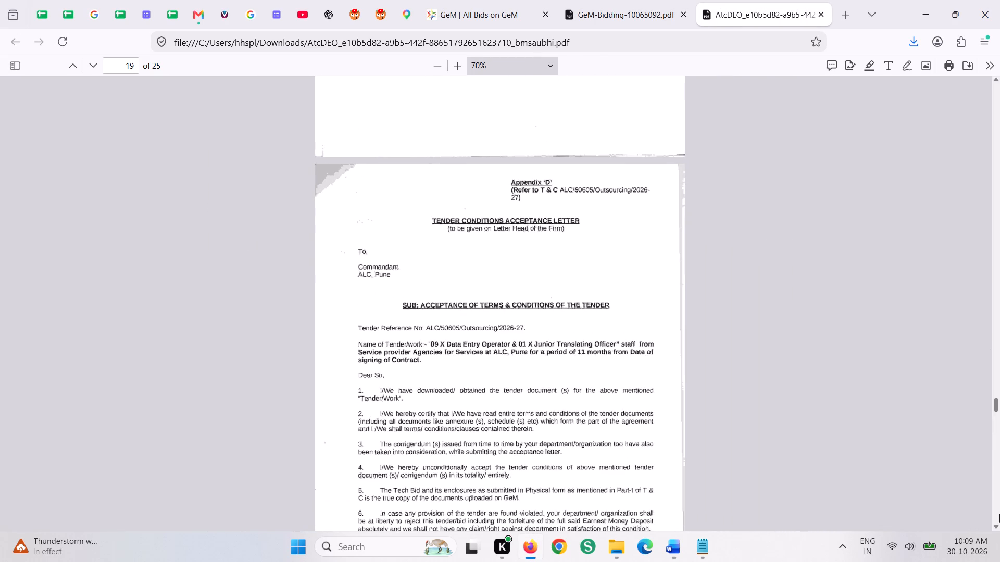
left_click(997, 524)
left_click(997, 524)
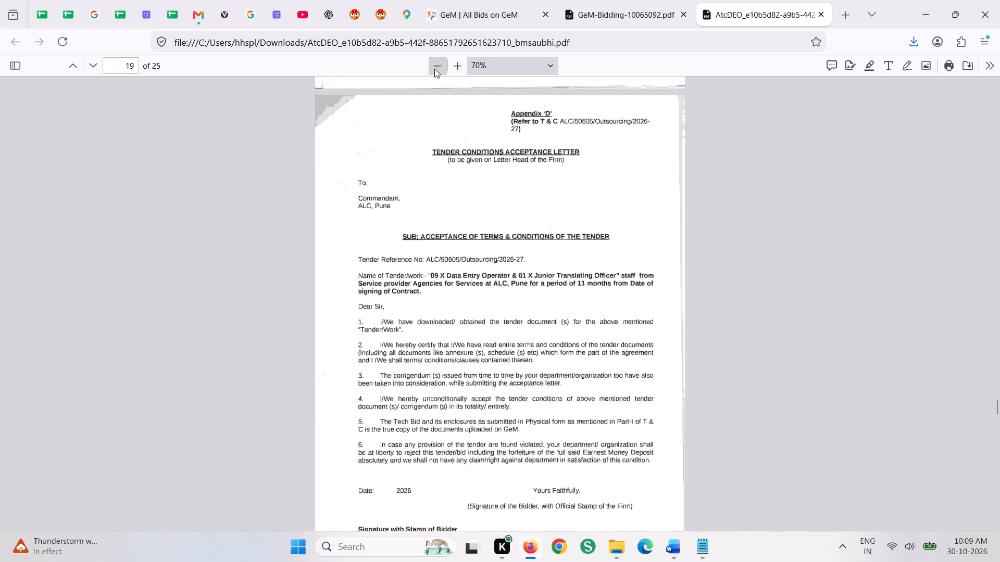
left_click(434, 69)
key("ctrl+shift+s")
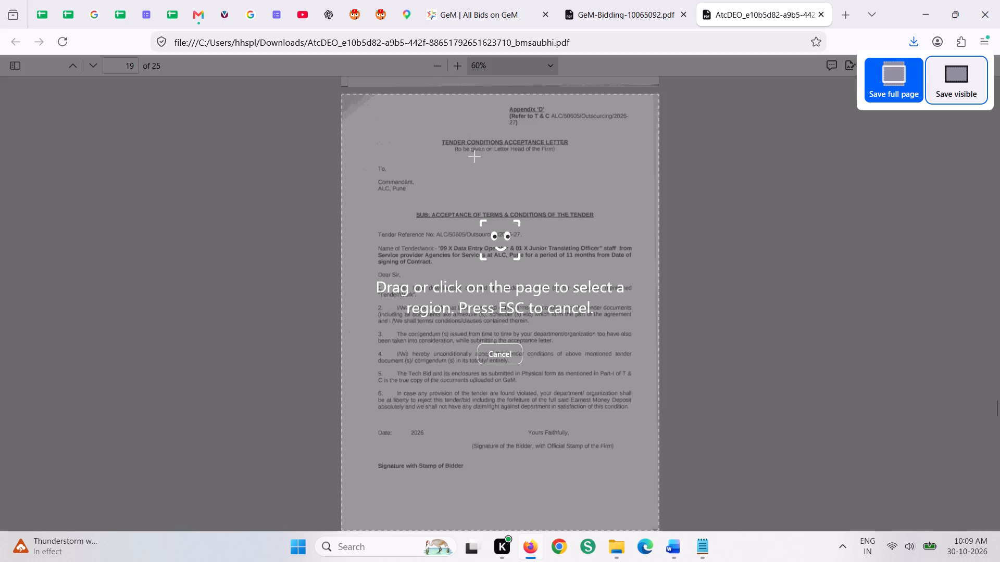
left_click_drag(340, 94, 661, 465)
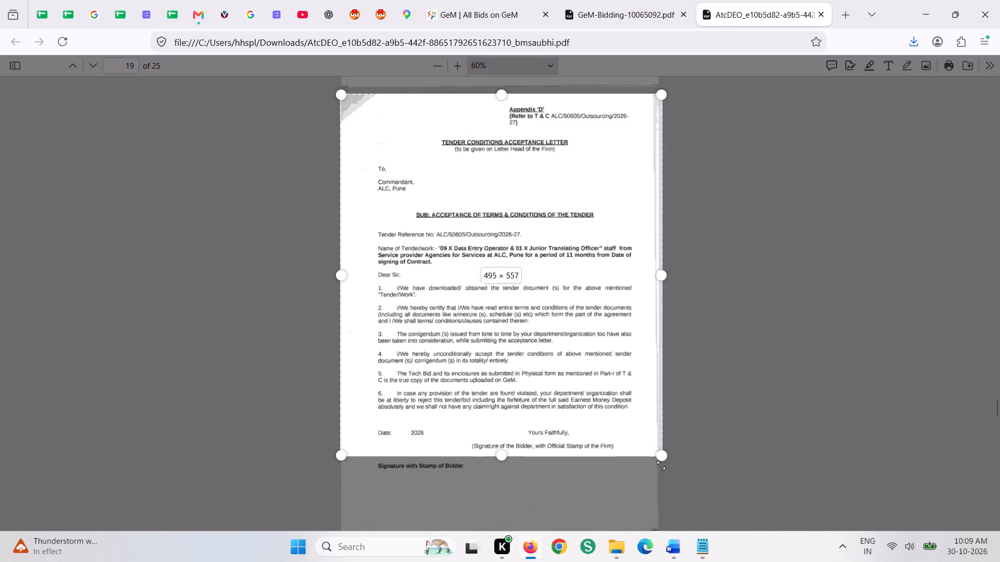
left_click_drag(661, 465, 656, 479)
left_click(542, 504)
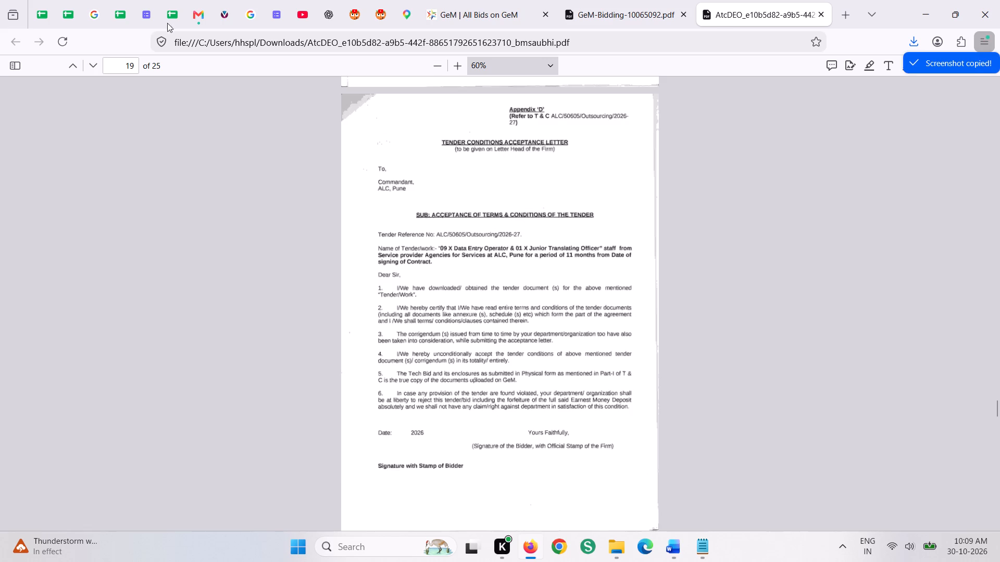
left_click(331, 18)
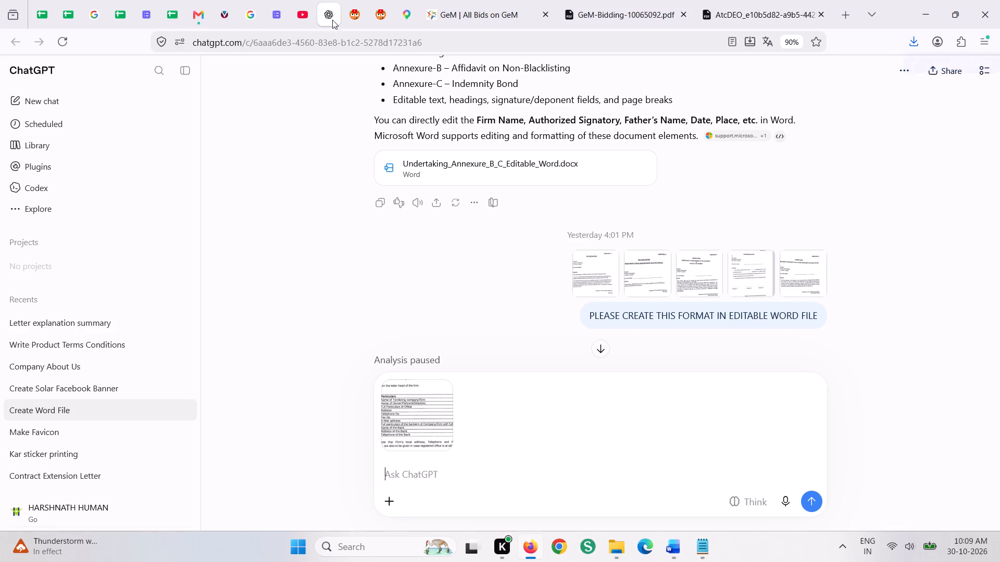
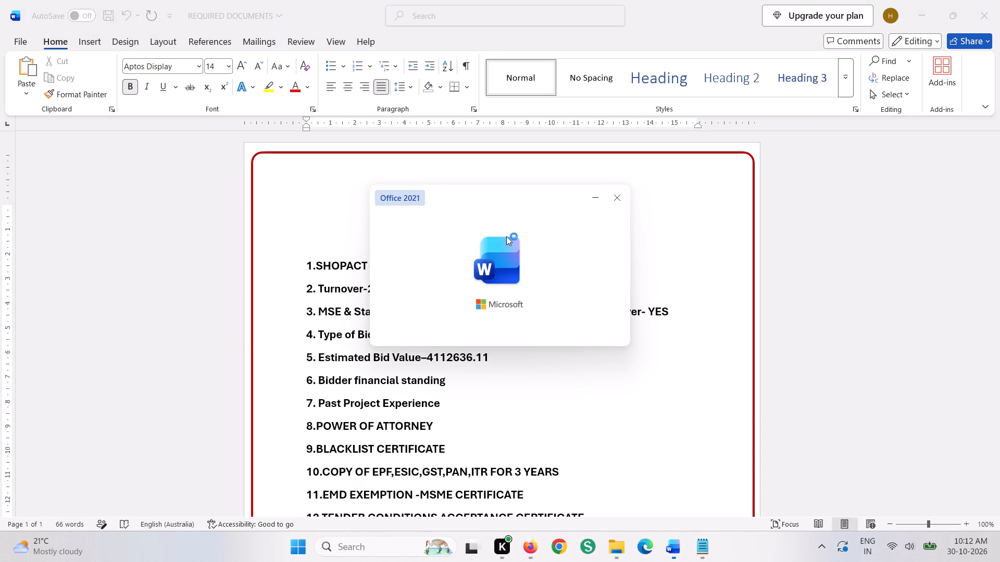
left_click(506, 60)
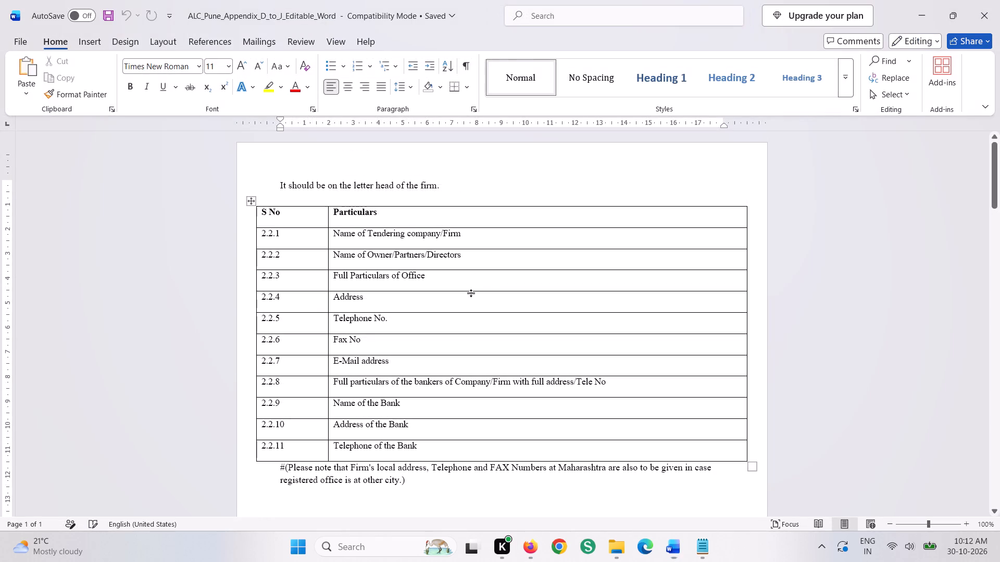
left_click(463, 300)
left_click_drag(272, 177, 446, 188)
left_click(264, 85)
left_click(409, 229)
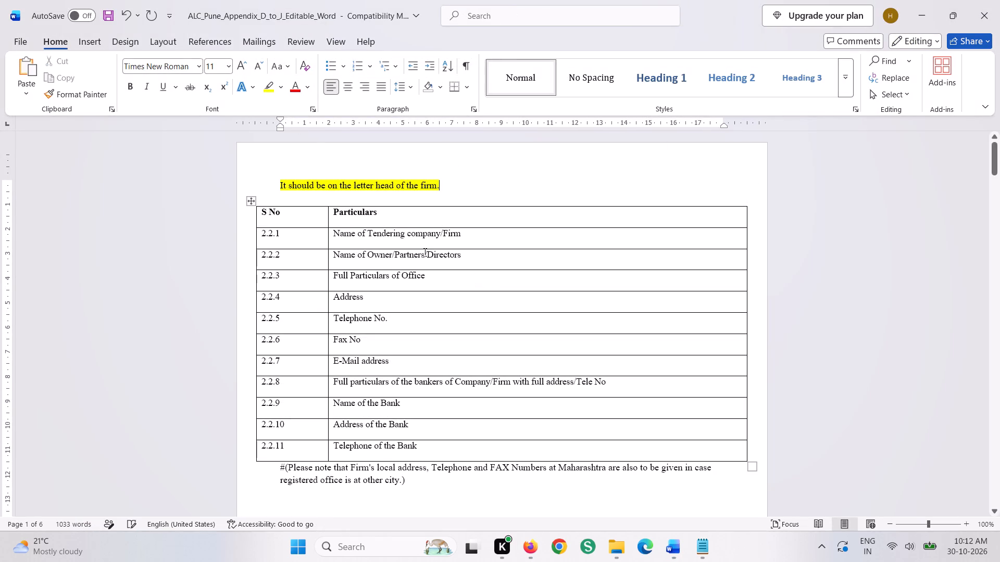
Justify the three numbered paragraphs of the Appendix 'E' clause by clause compliance certificate.
scroll(434, 299, "down", 5)
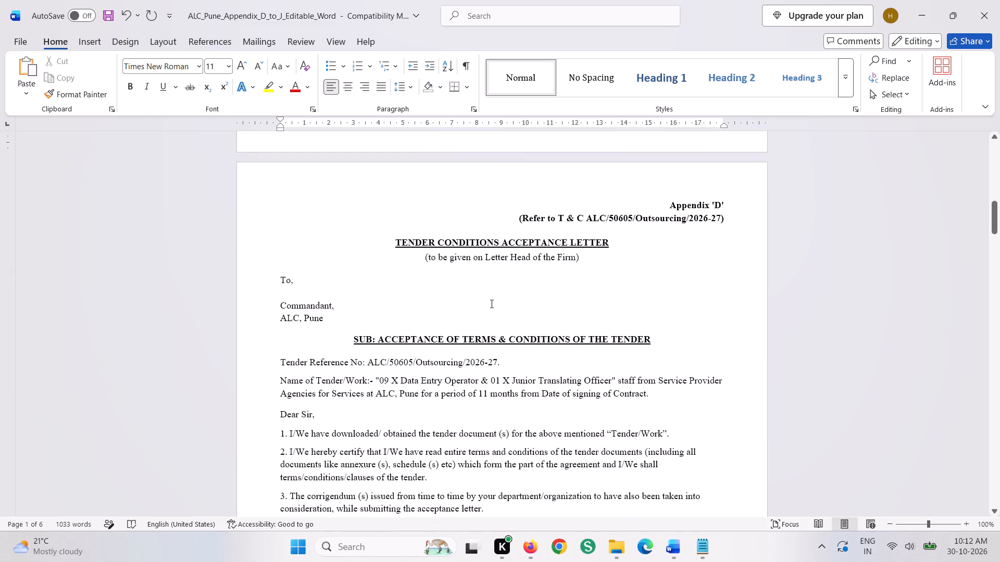
scroll(491, 303, "down", 7)
scroll(488, 302, "up", 2)
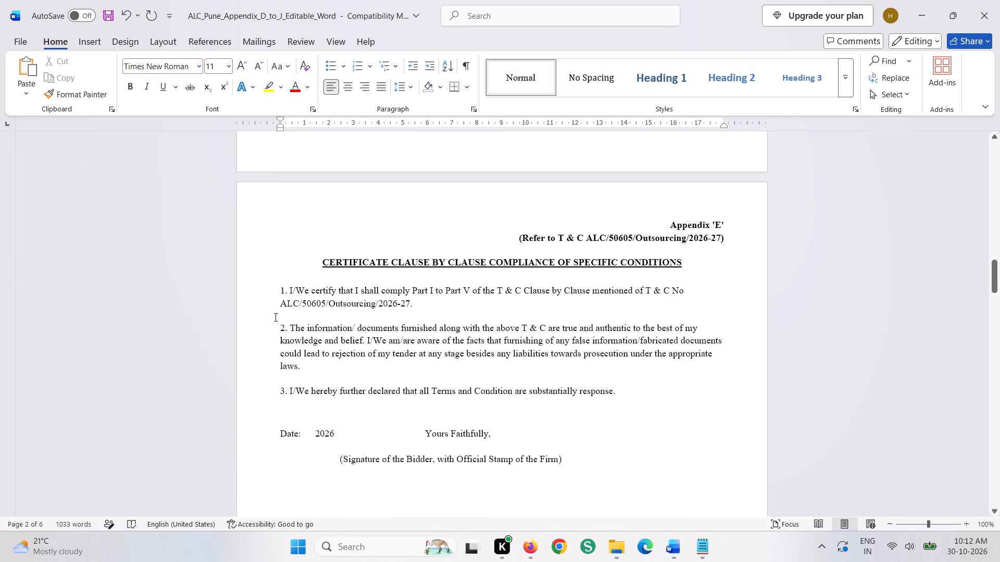
left_click_drag(279, 289, 618, 390)
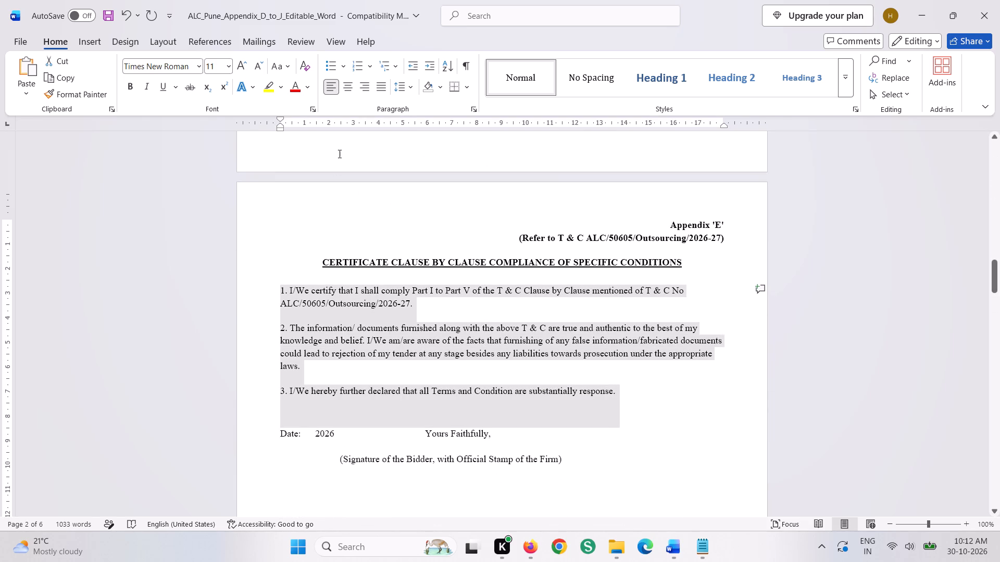
left_click(381, 88)
scroll(417, 262, "up", 2)
left_click(467, 323)
Justify numbered paragraphs 1 to 6 of the Appendix 'D' Tender Conditions Acceptance Letter.
scroll(426, 281, "up", 1)
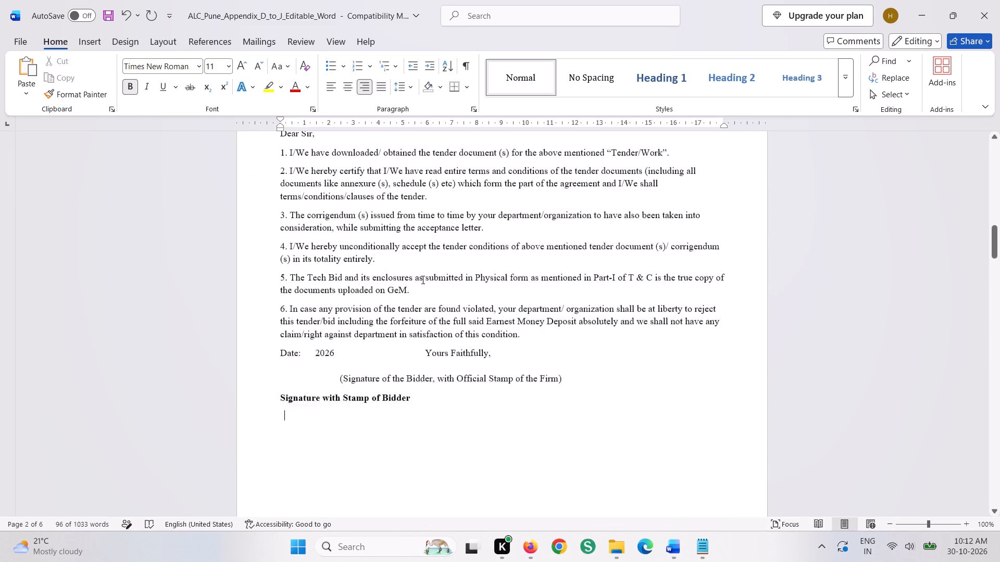
scroll(417, 278, "up", 1)
left_click_drag(276, 295, 280, 300)
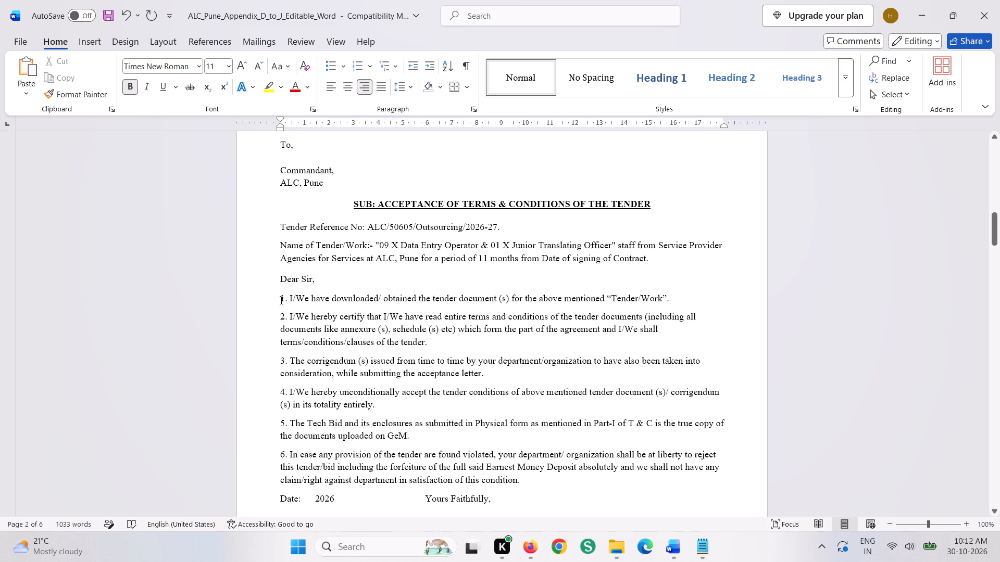
left_click_drag(280, 300, 515, 481)
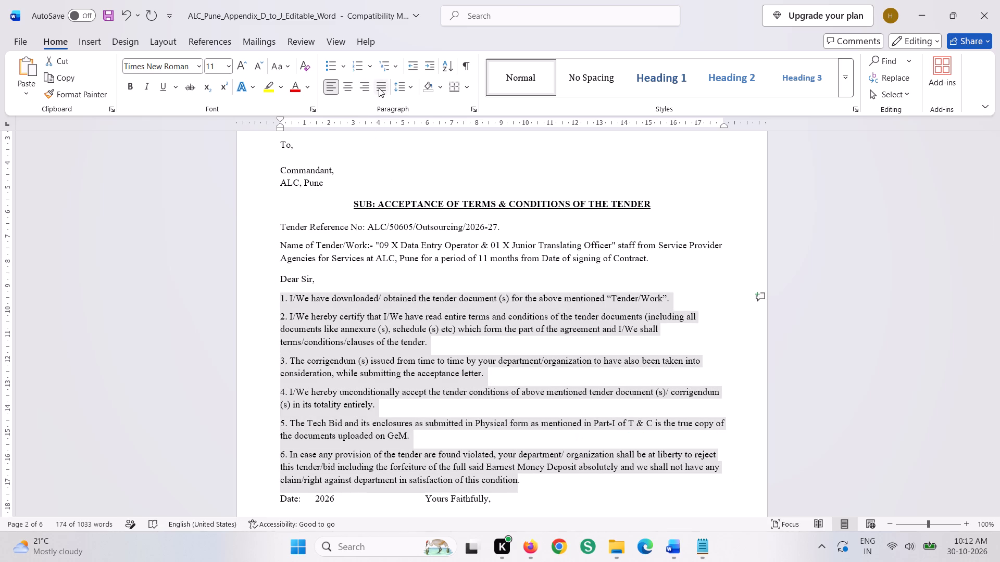
left_click(379, 87)
left_click(518, 302)
Justify the declaration paragraph of the Appendix 'F' certificate, from "I," through "forfeited".
scroll(553, 385, "down", 9)
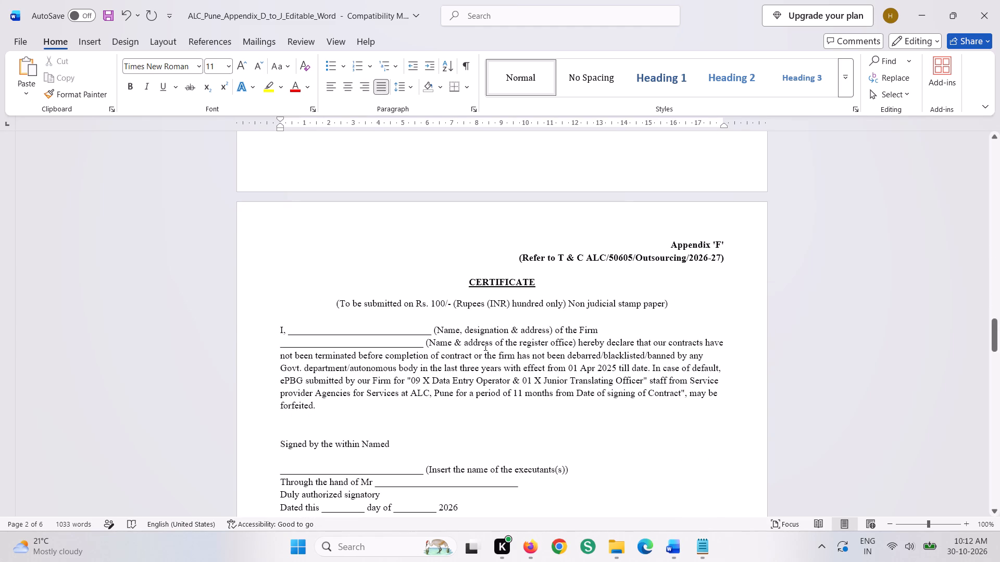
left_click(469, 349)
left_click_drag(274, 331, 339, 414)
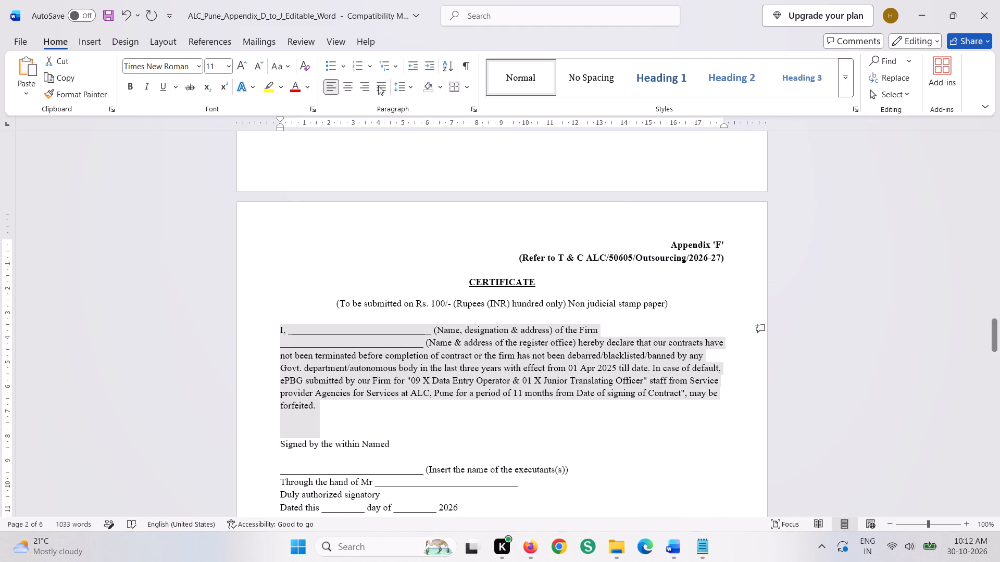
left_click(378, 87)
left_click(488, 293)
Justify the two body paragraphs of the Appendix 'G' Format for Power of Attorney.
scroll(507, 353, "down", 6)
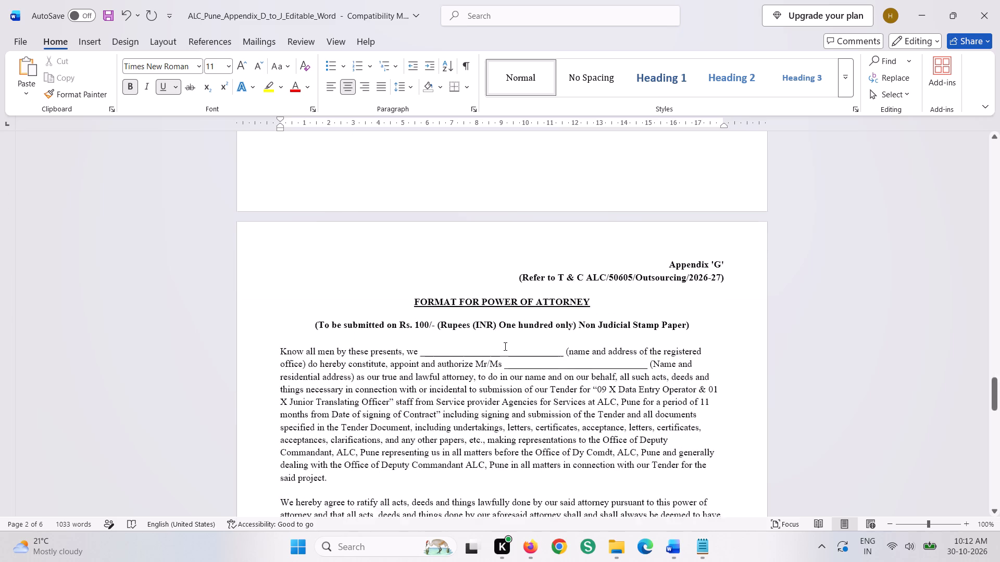
left_click(463, 331)
left_click_drag(273, 214, 391, 410)
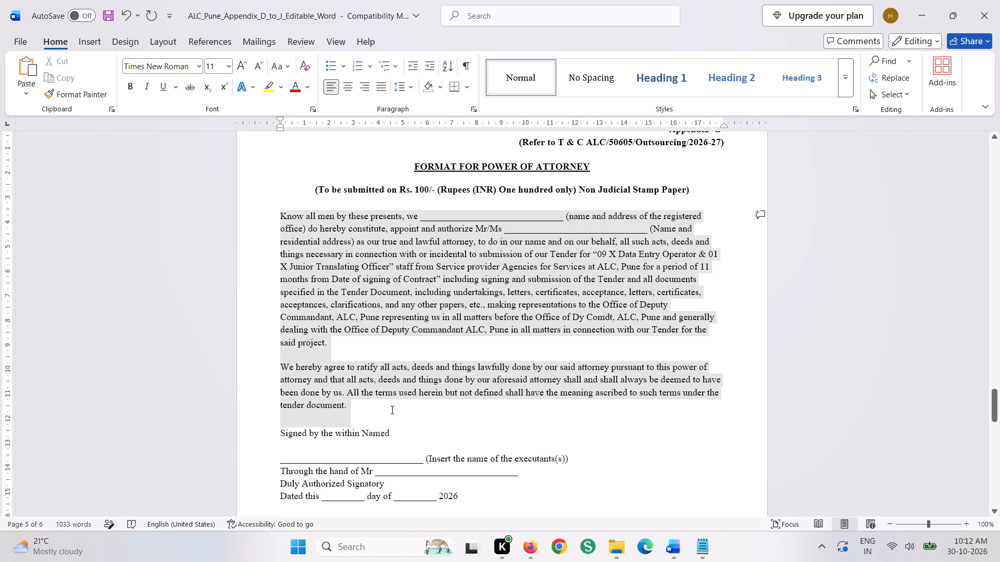
left_click_drag(391, 410, 397, 414)
left_click(385, 88)
left_click(423, 227)
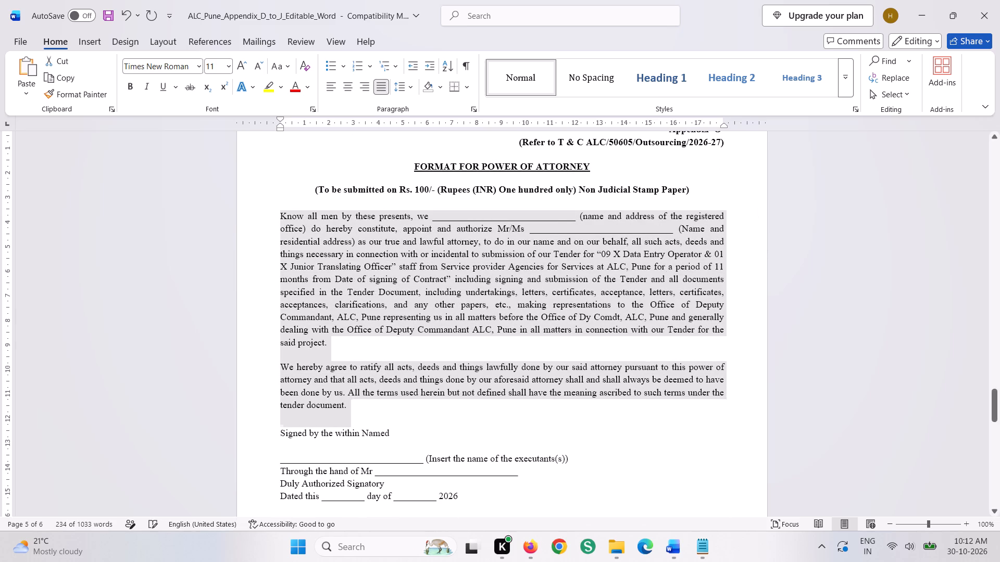
Justify the Appendix 'J' certificate text from the workmen payment paragraph through the date and "Yours Faithfully" line.
scroll(452, 312, "down", 6)
left_click_drag(427, 266, 423, 262)
scroll(347, 211, "up", 1)
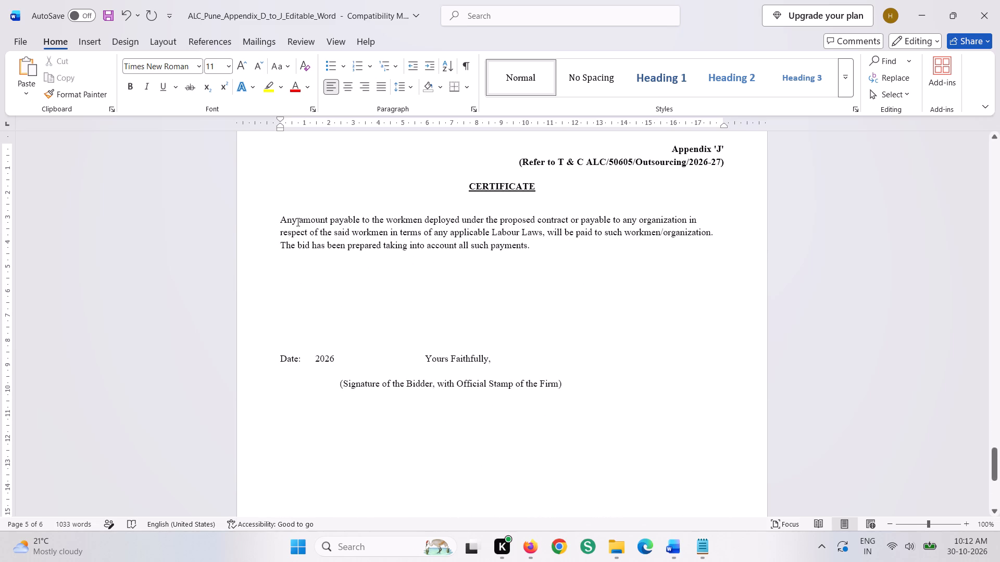
left_click_drag(277, 219, 528, 278)
left_click(383, 91)
left_click(483, 271)
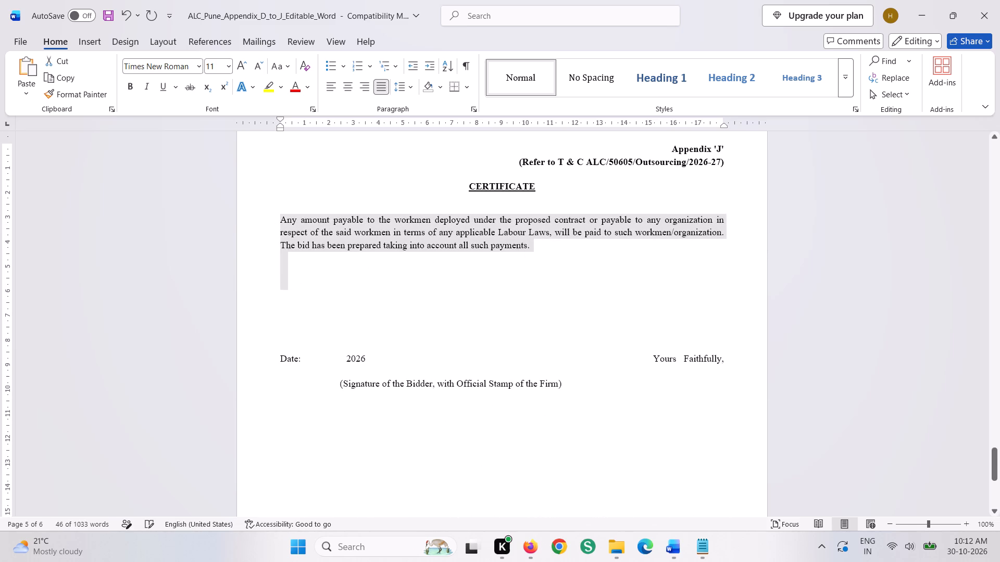
scroll(485, 290, "down", 9)
scroll(566, 499, "up", 1)
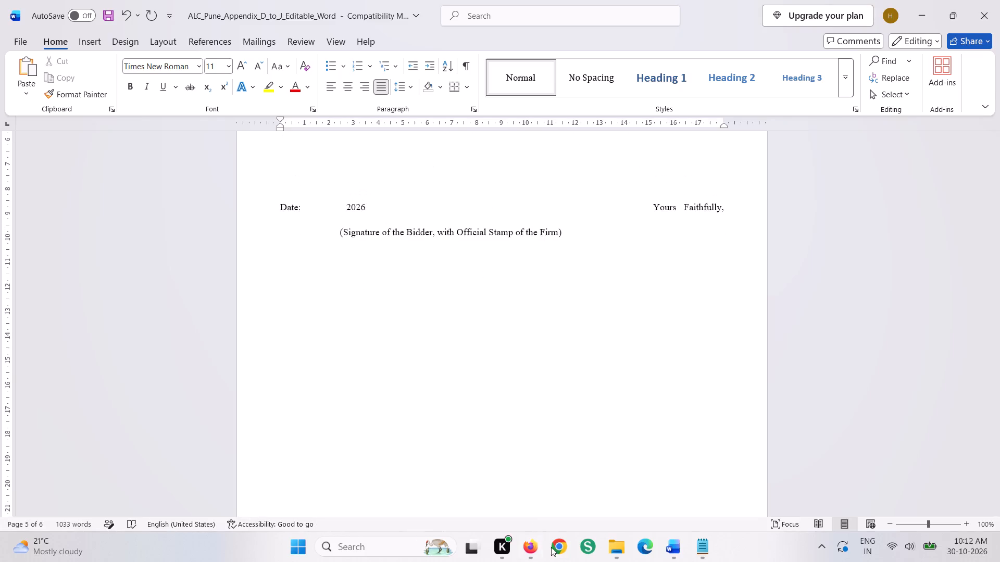
Save a copy of the document as ALL ANNEXURES in DEV1's GEM2026B8186645 folder, accepting the upgrade to the newest file format.
left_click(612, 546)
left_click(608, 545)
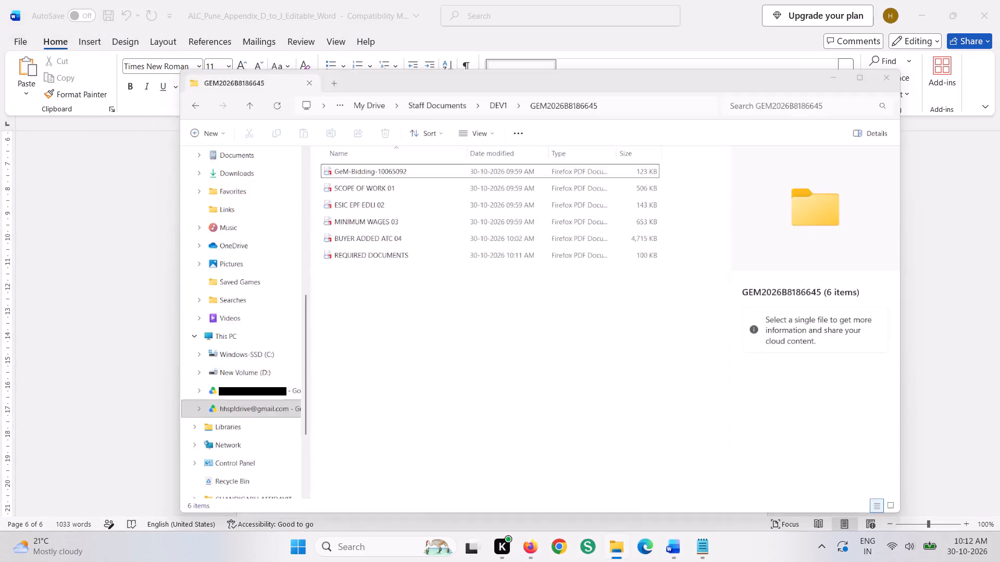
left_click(23, 40)
left_click(43, 240)
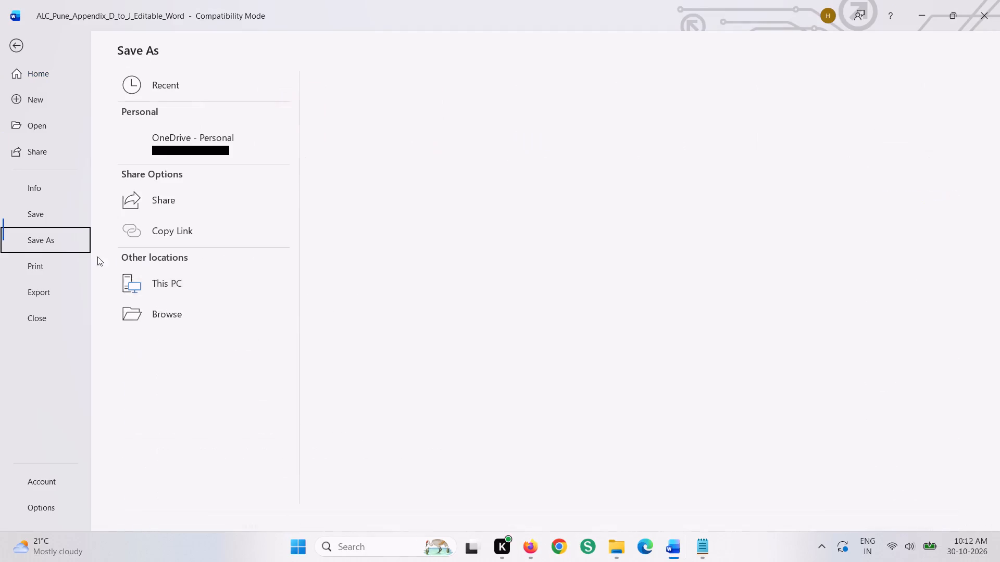
left_click(151, 338)
scroll(236, 241, "up", 1)
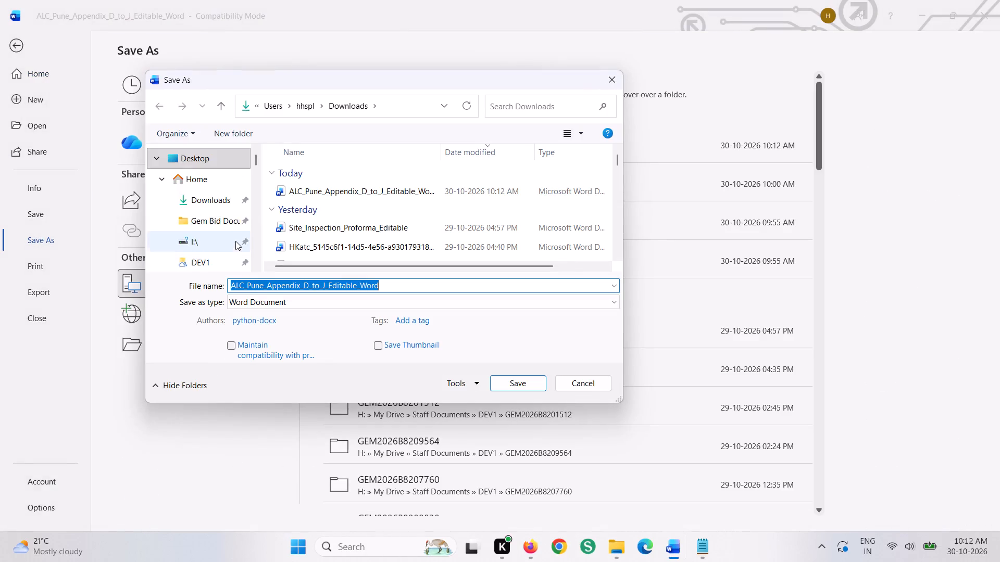
left_click(206, 258)
scroll(311, 228, "up", 5)
double_click(338, 169)
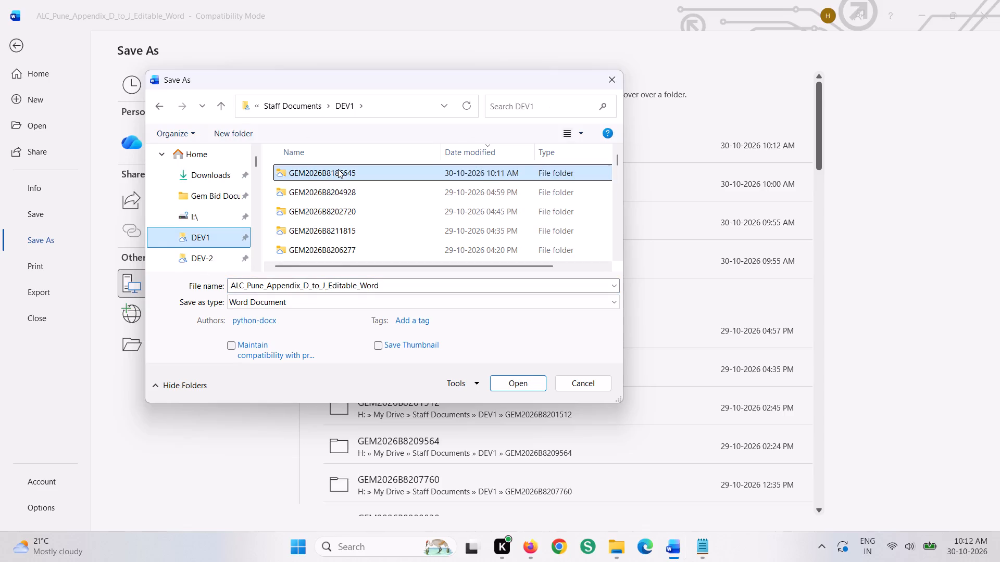
left_click(400, 286)
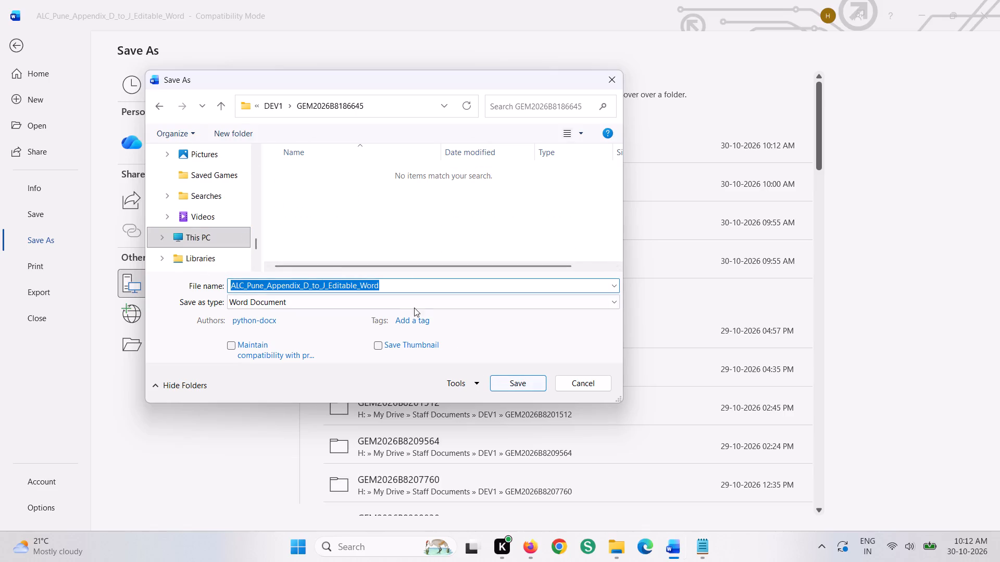
type("ALL ANNEXURES")
key("Return")
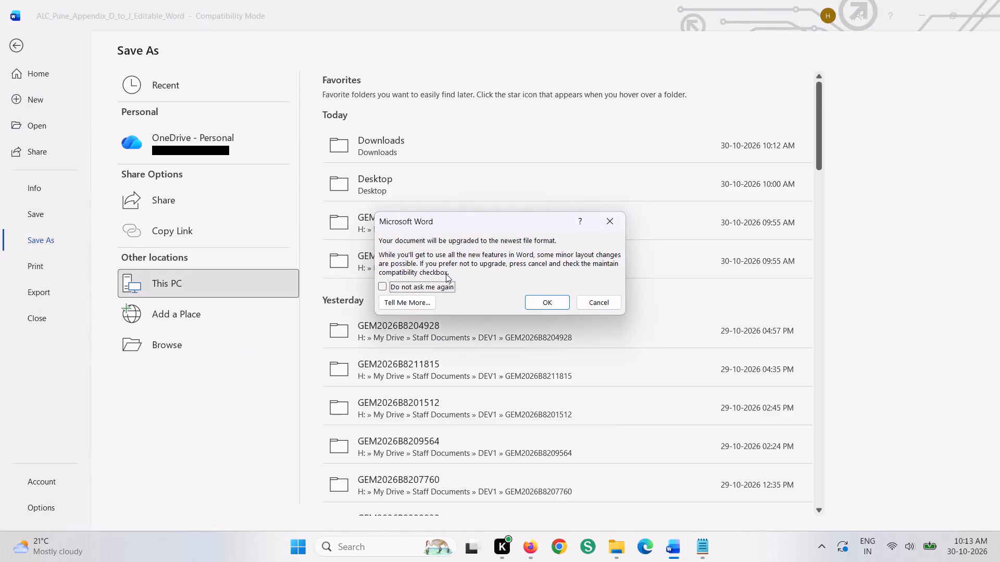
left_click(548, 300)
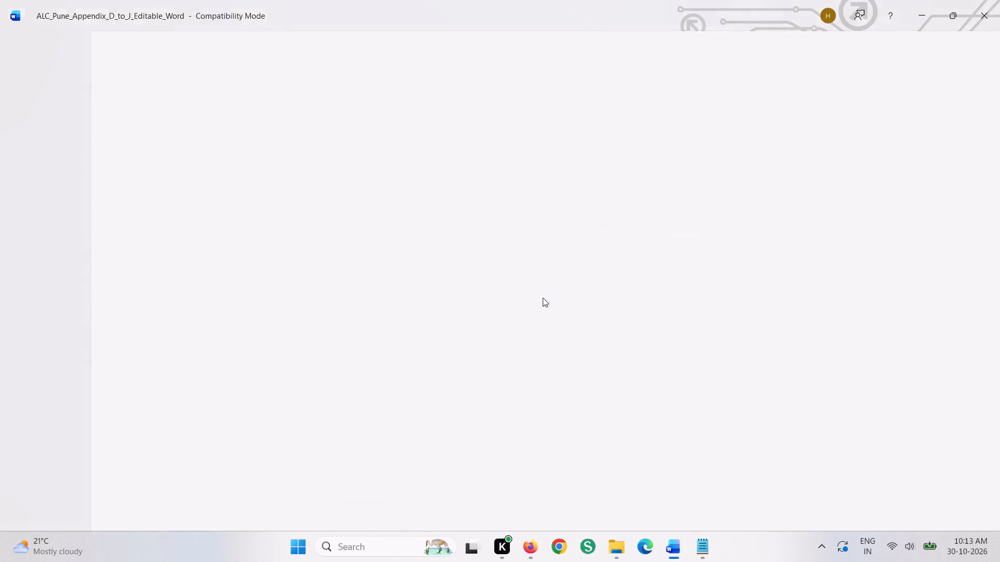
Review the rest of the REQUIRED DOCUMENTS list in Word and check the files in the GEM2026B8186645 folder.
left_click(678, 547)
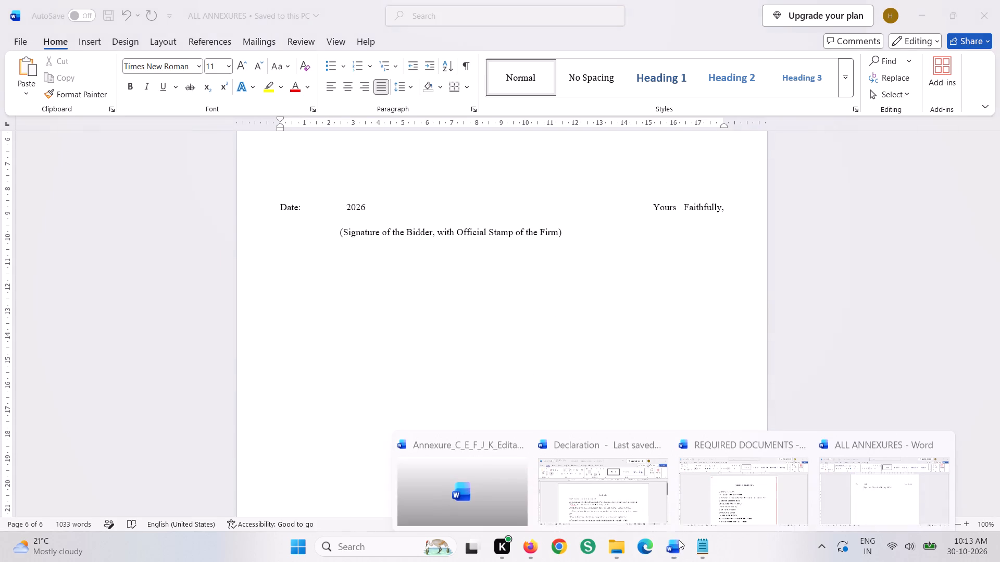
left_click(733, 481)
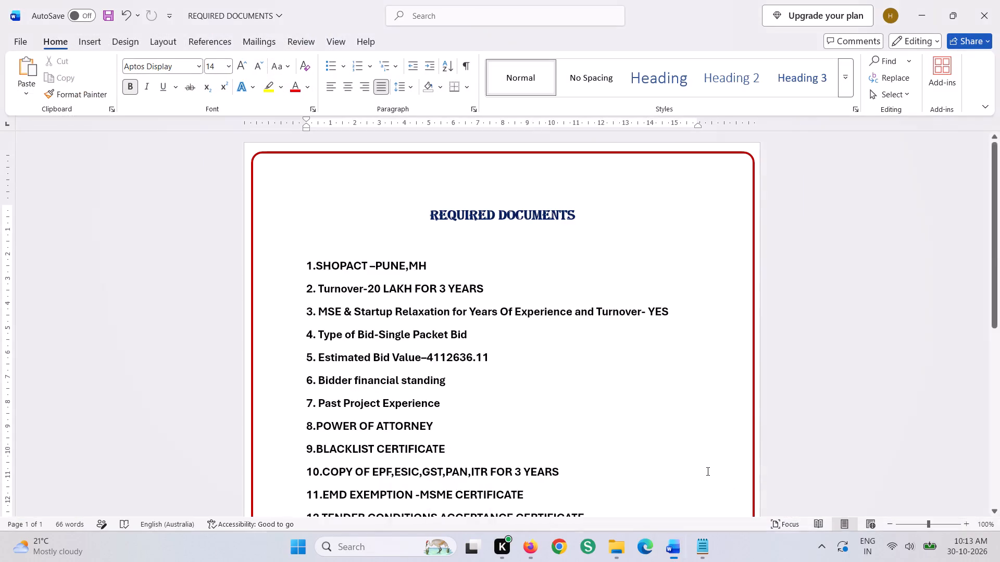
scroll(481, 408, "down", 2)
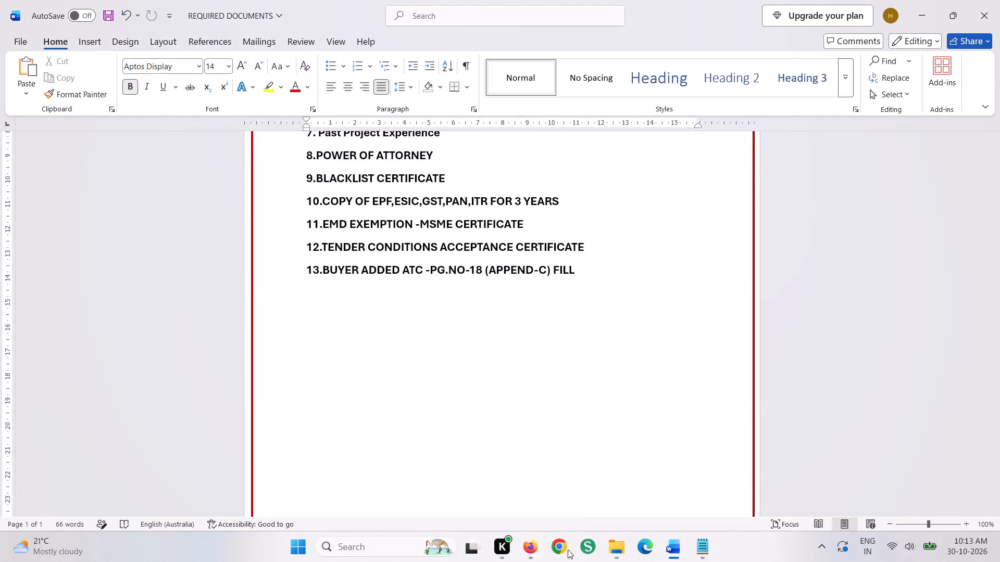
left_click(615, 543)
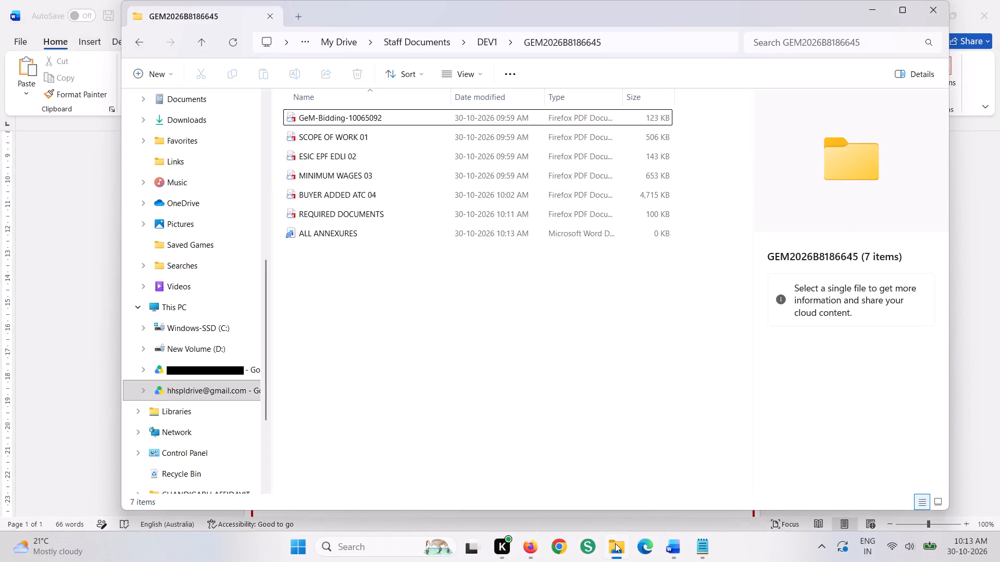
left_click(615, 543)
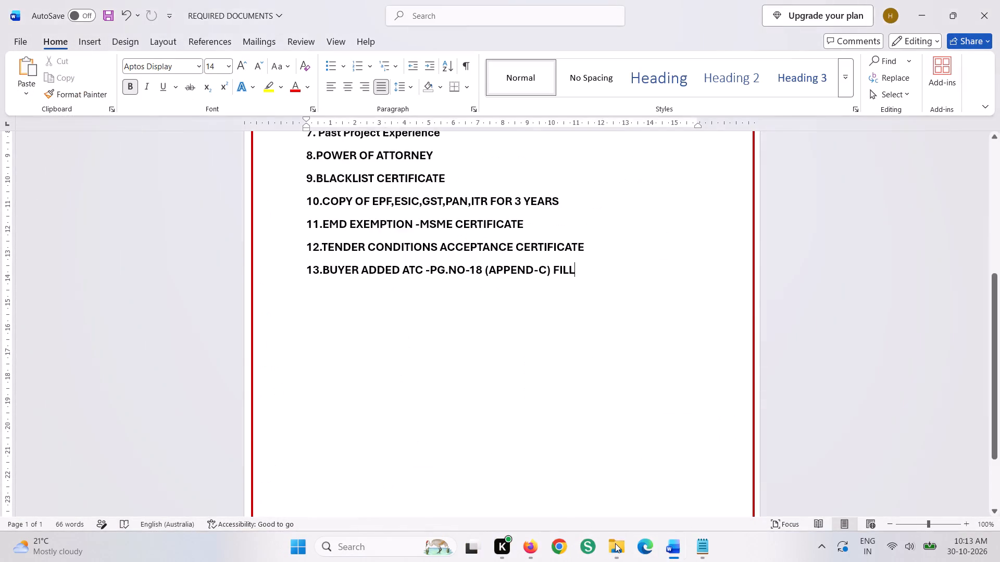
Go up to the DEV1 folder in File Explorer and copy the Google Drive link of the GEM2026B8186645 folder.
left_click(615, 543)
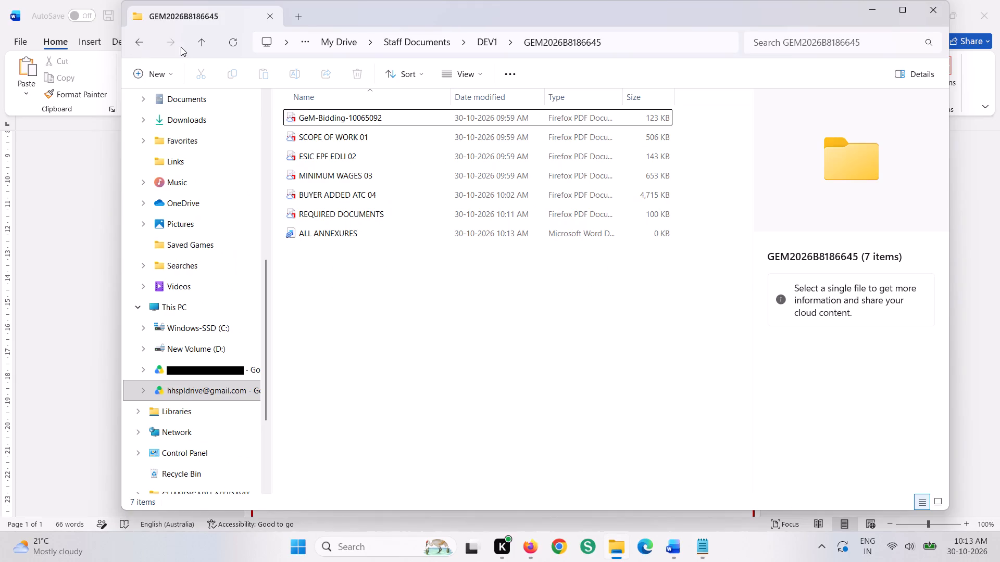
left_click(201, 44)
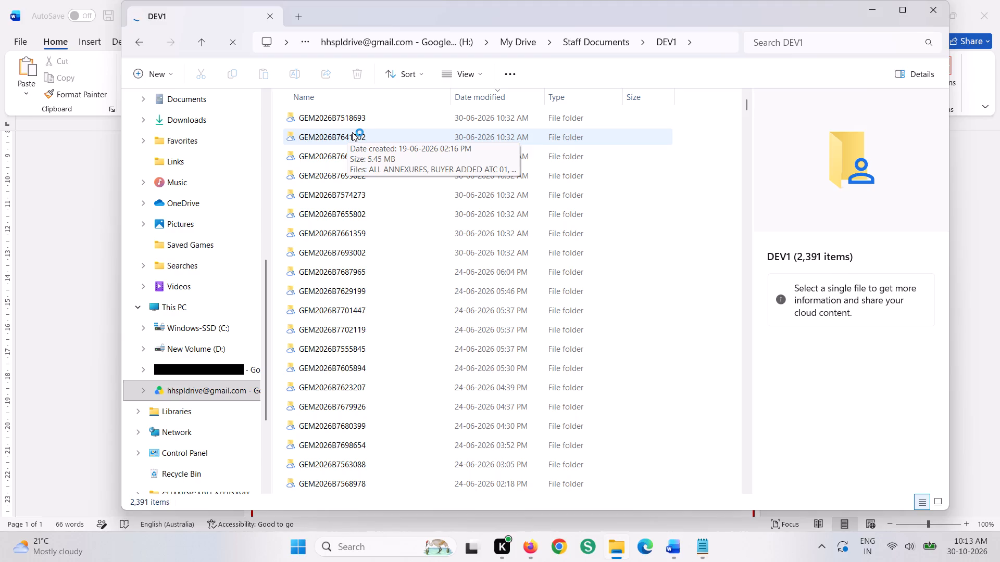
scroll(357, 110, "up", 1)
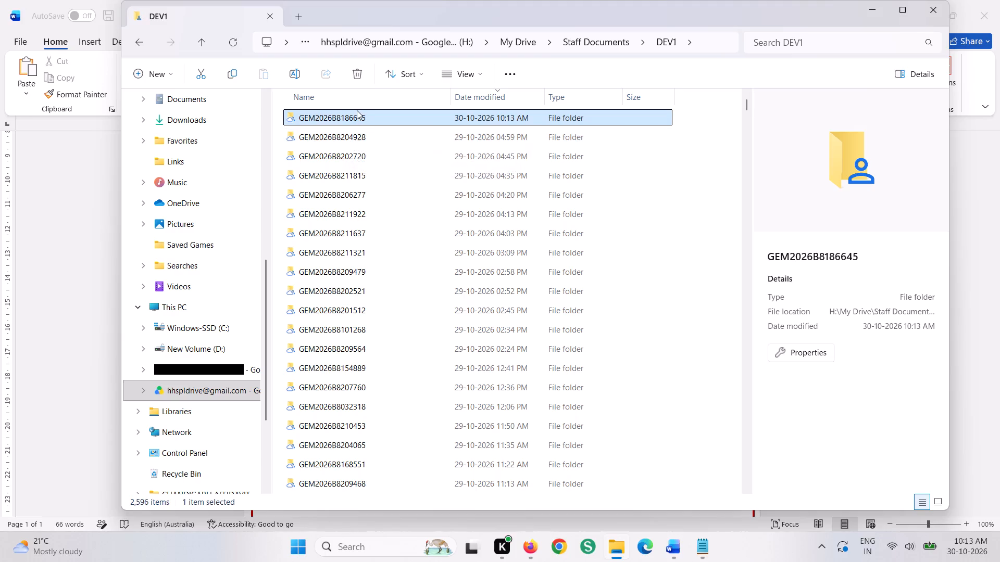
right_click(360, 111)
left_click(400, 362)
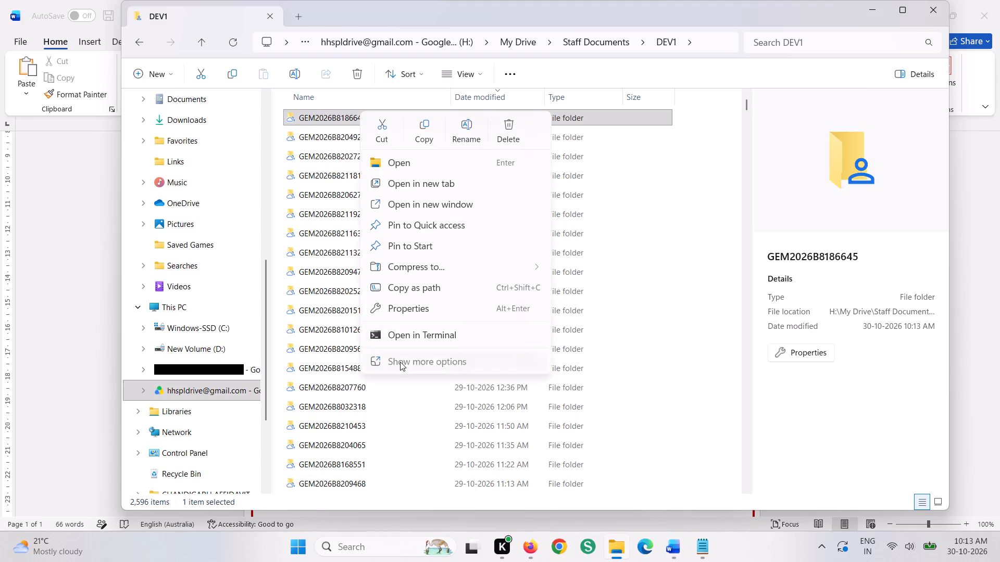
left_click(398, 244)
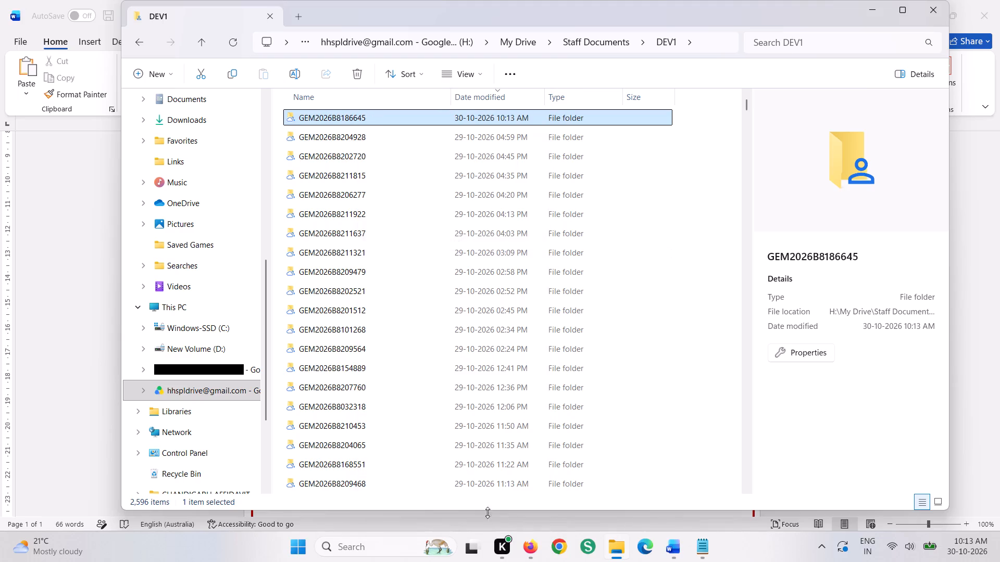
Switch to the Daily Tender Sheet 2026 and insert the copied Drive link in row 761's Other Comment as a GEM2026B8186645 folder chip.
left_click(532, 553)
left_click(171, 12)
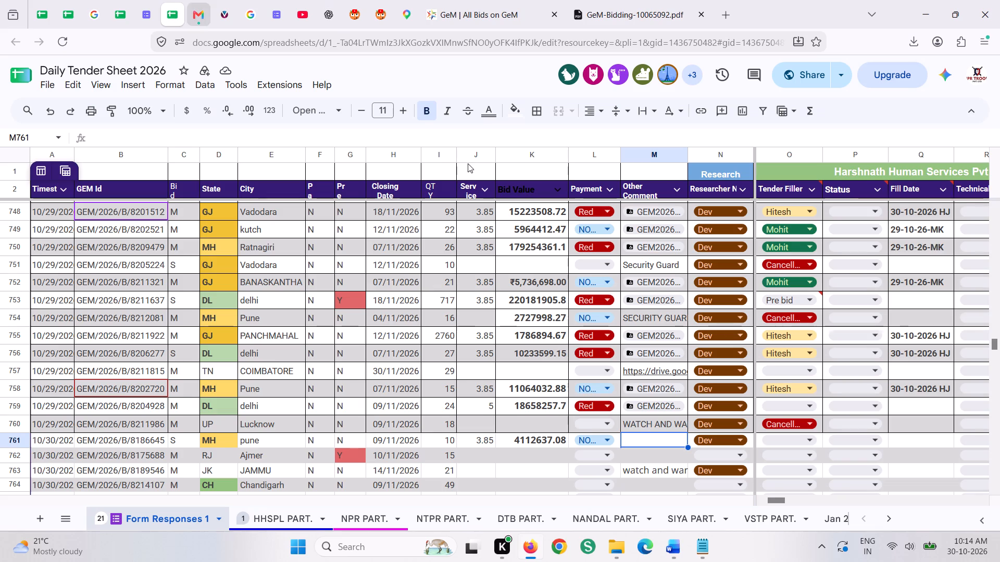
double_click(639, 438)
key("ctrl+v")
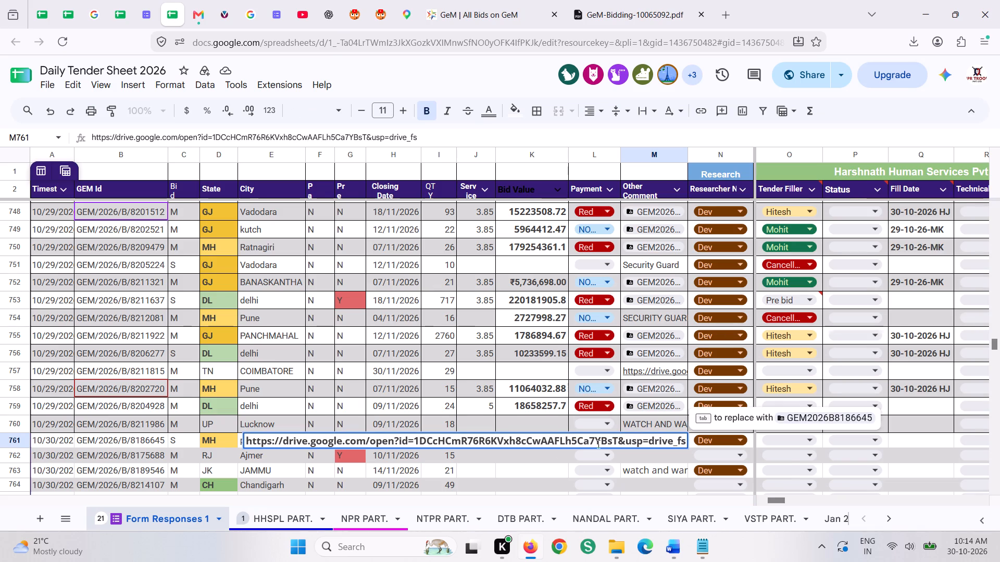
key("Tab")
left_click(449, 436)
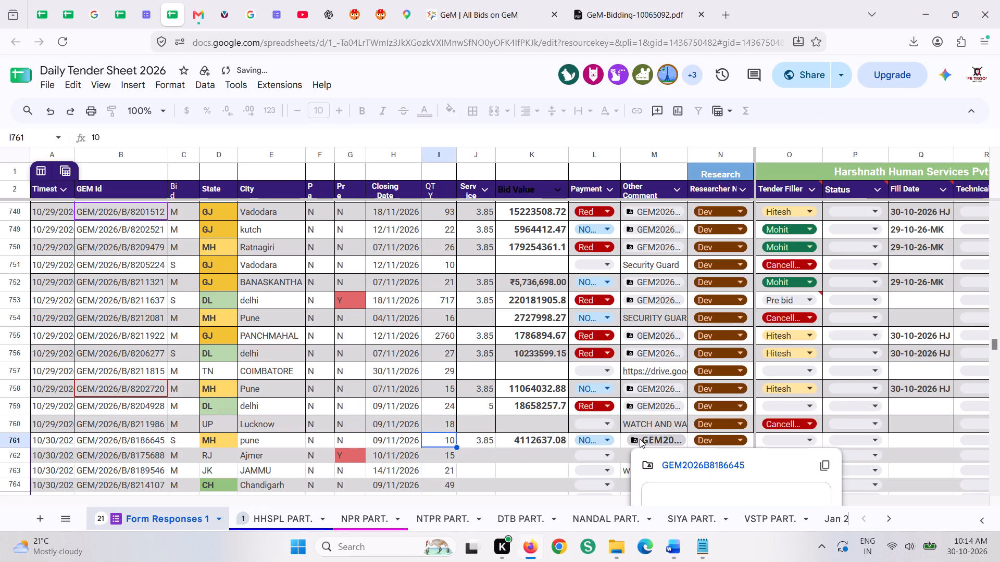
left_click(449, 433)
Set the researcher name to Dev for bid GEM/2026/B/8175688 (Ajmer) in row 762.
left_click(699, 456)
left_click(706, 318)
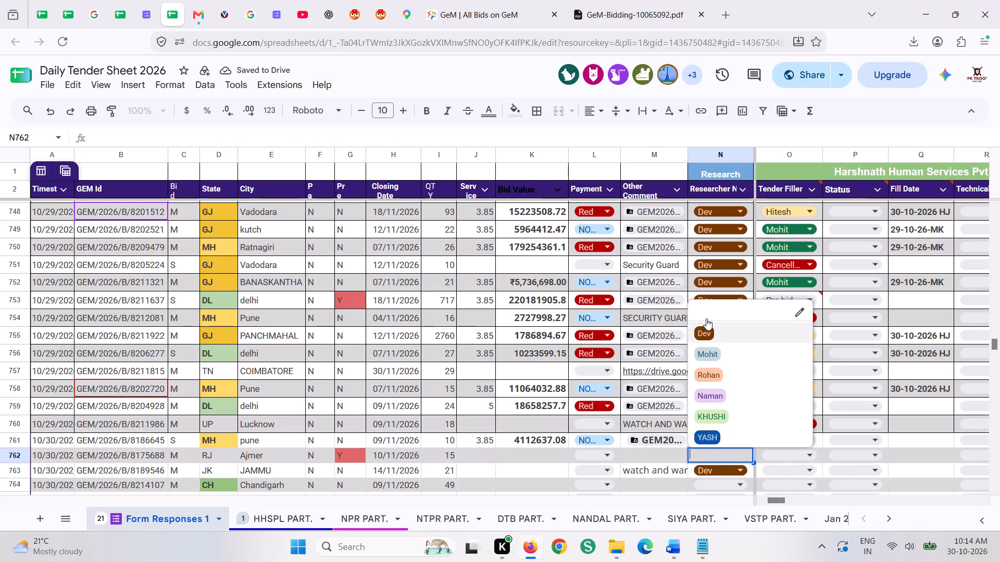
left_click(653, 448)
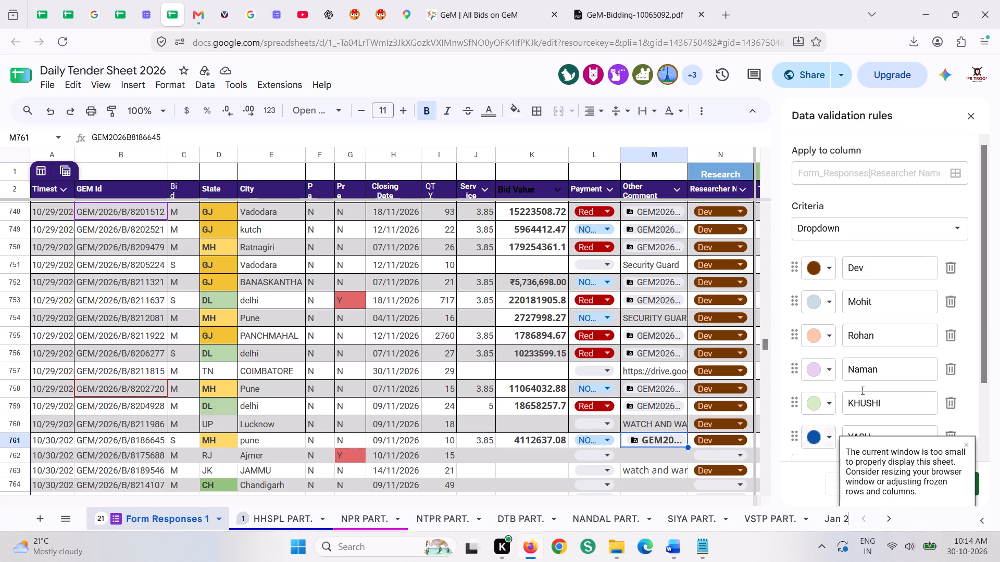
left_click(973, 113)
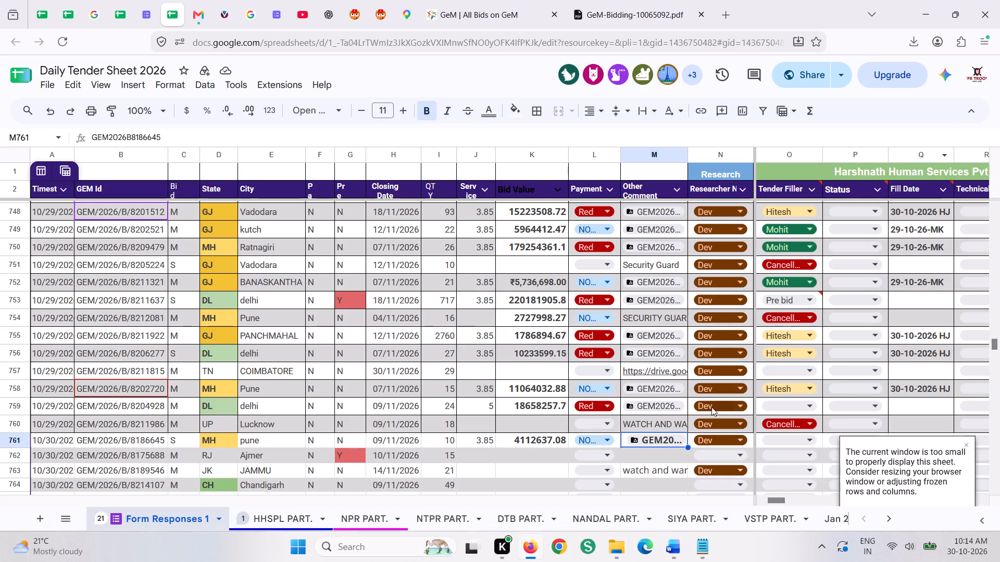
right_click(702, 453)
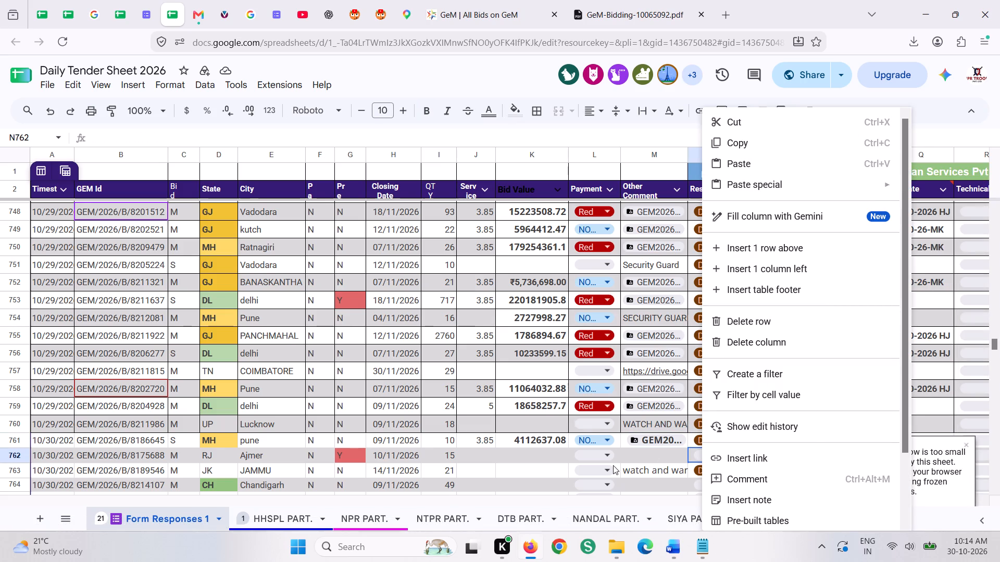
left_click(620, 458)
left_click(709, 454)
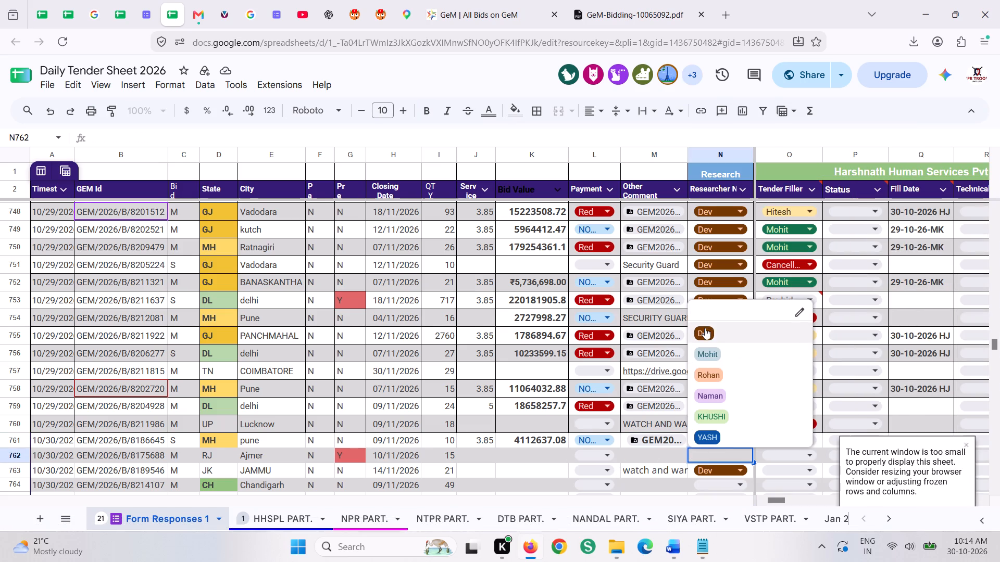
left_click(705, 328)
Copy the GEM Id GEM/2026/B/8175688 from row 762 of the tender sheet.
left_click(653, 452)
key("Left")
key("Left")
key("Left")
key("Left")
key("Left")
key("Left")
key("Left")
key("Left")
key("Left")
key("Left")
key("Left")
key("Left")
key("Left")
key("Left")
key("Left")
key("Left")
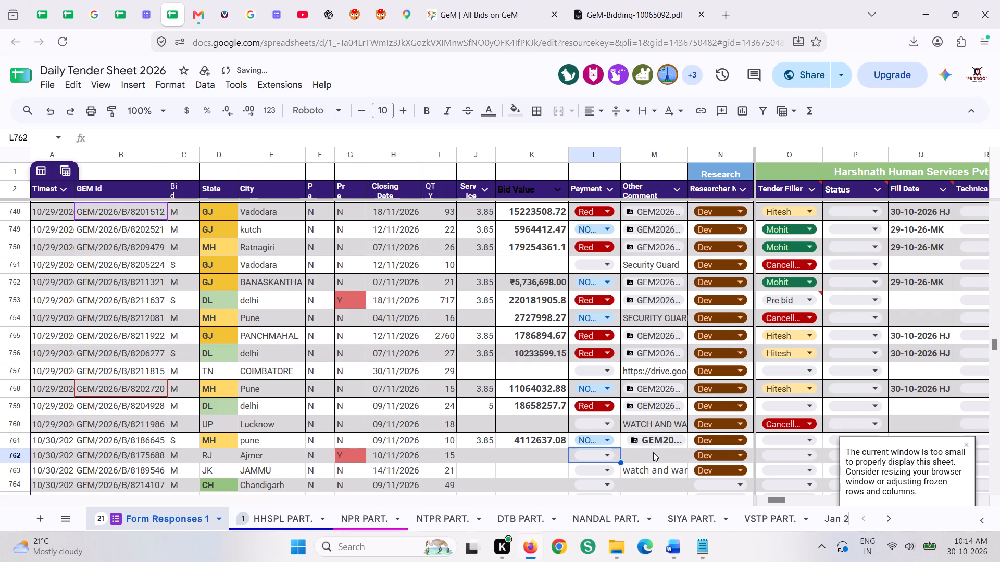
key("Right")
key("ctrl+c")
key("Right")
key("Right")
key("Right")
key("Right")
key("Right")
key("Right")
key("Right")
key("Right")
key("Right")
key("Right")
key("Right")
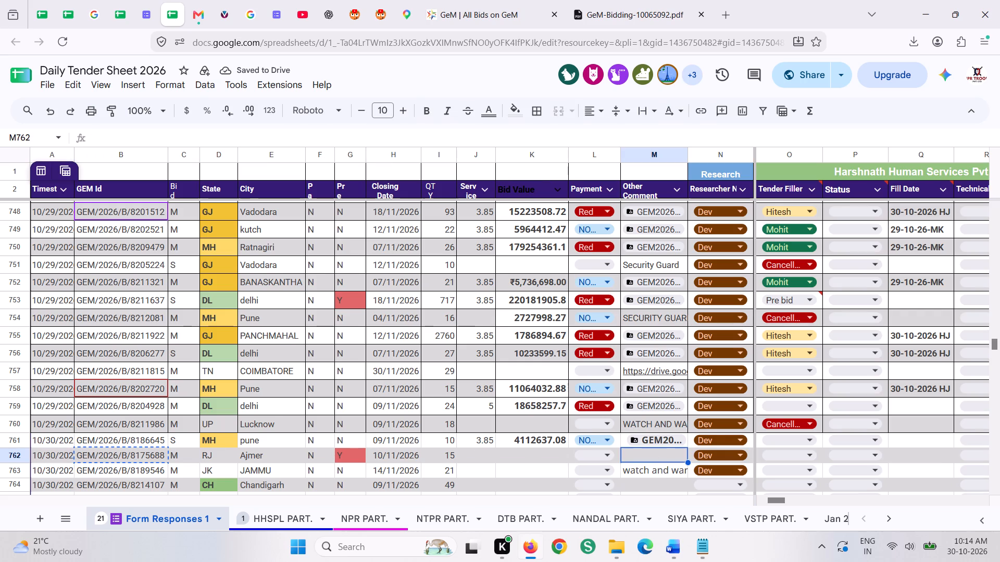
Close the previous bid PDF, search the GeM bid listing for GEM/2026/B/8175688, and open its bid document.
left_click(691, 0)
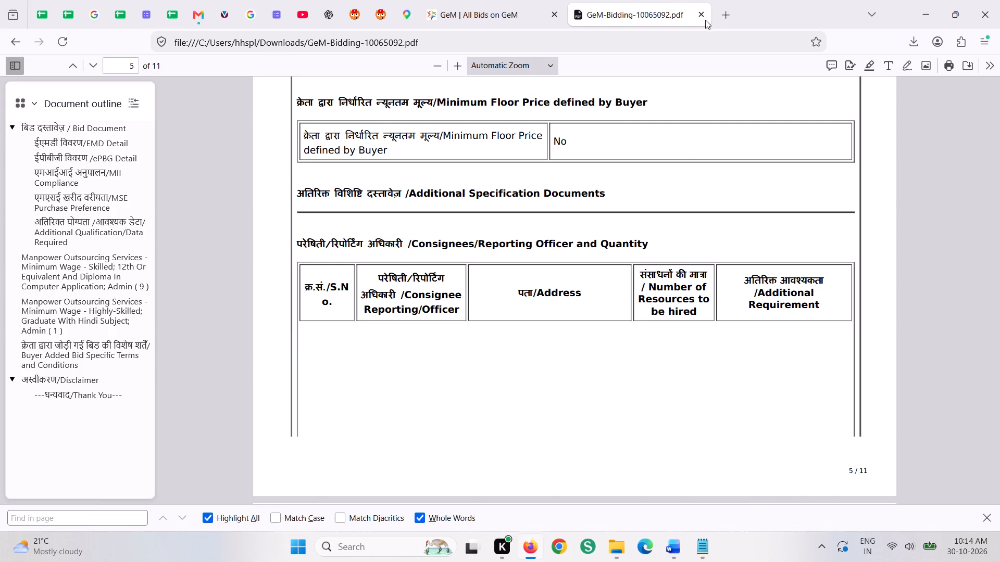
left_click(705, 18)
left_click_drag(783, 210, 616, 210)
key("ctrl+v")
key("Return")
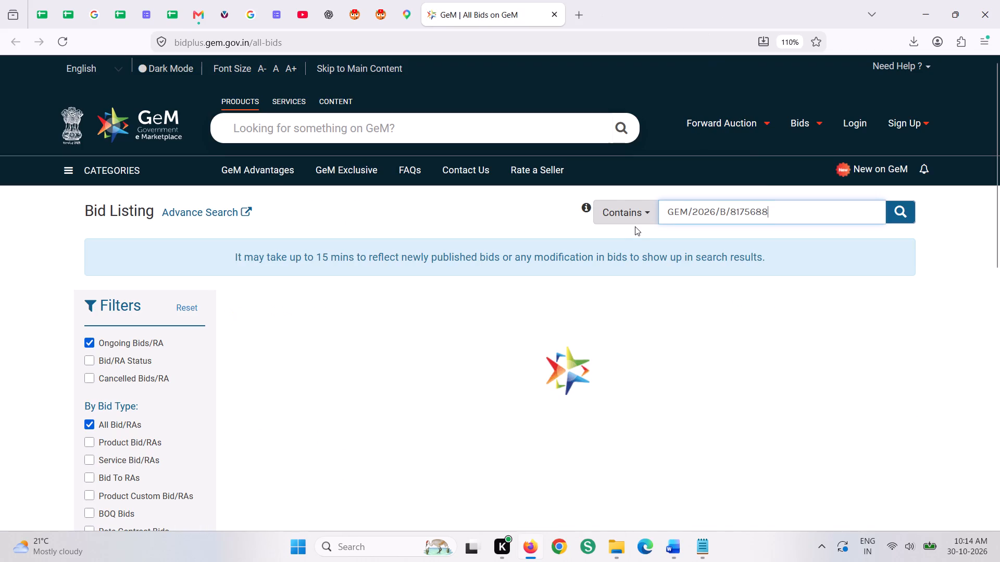
left_click(350, 346)
left_click(354, 340)
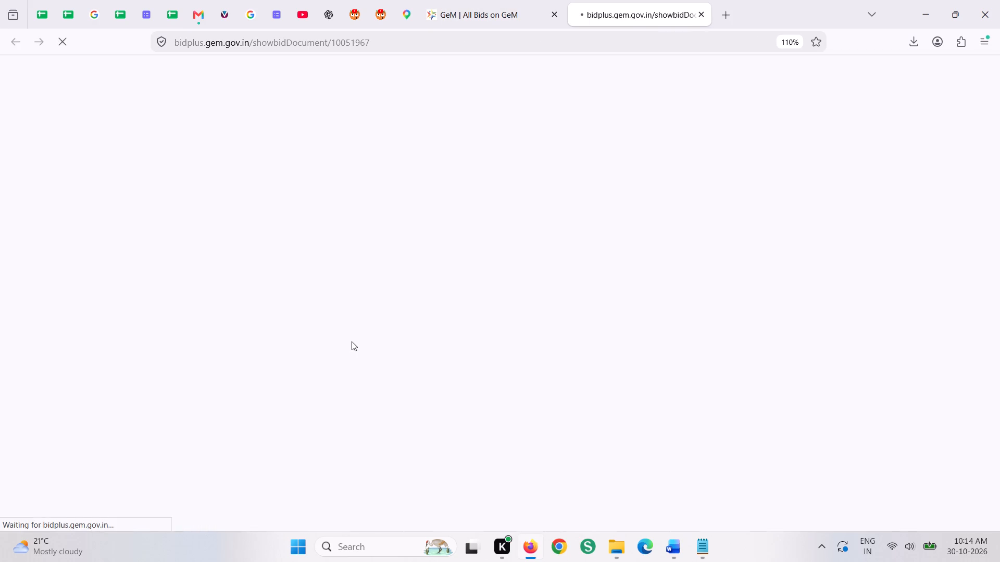
left_click(392, 339)
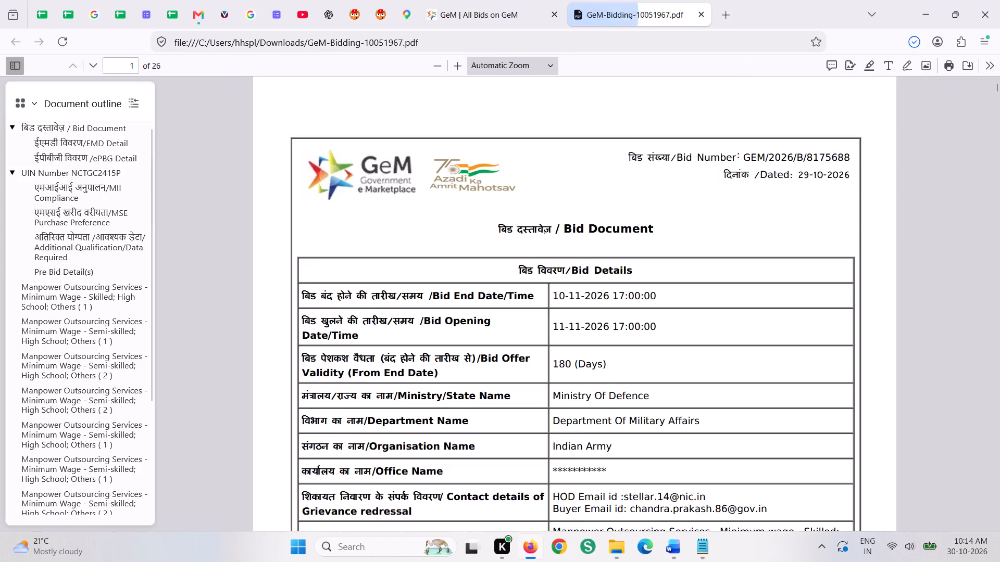
Search the bid document for SECURITY and go through its occurrences.
scroll(587, 367, "down", 1)
left_click(674, 357)
key("ctrl+f")
key("s")
key("e")
key("c")
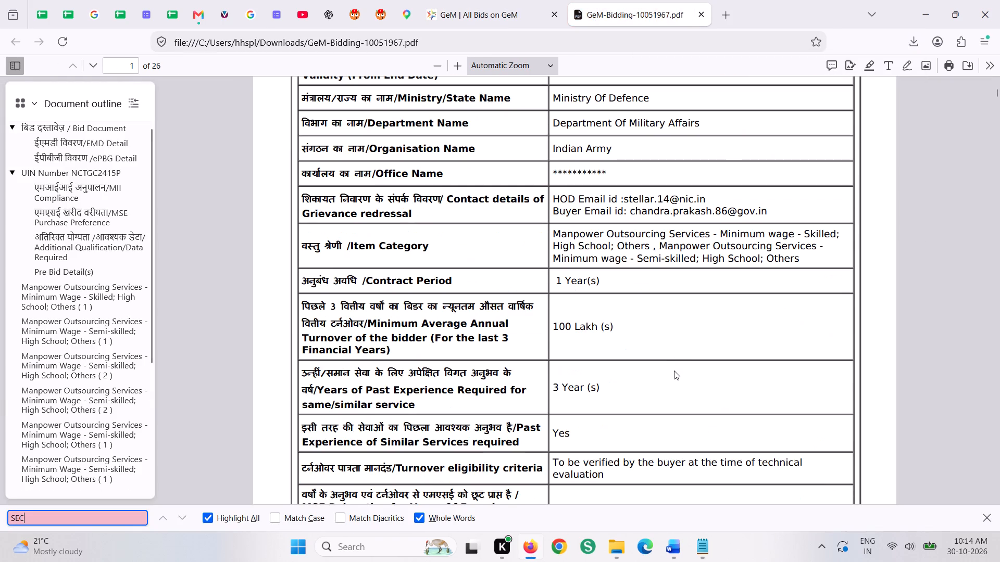
type("URITY")
key("Return")
key("Return")
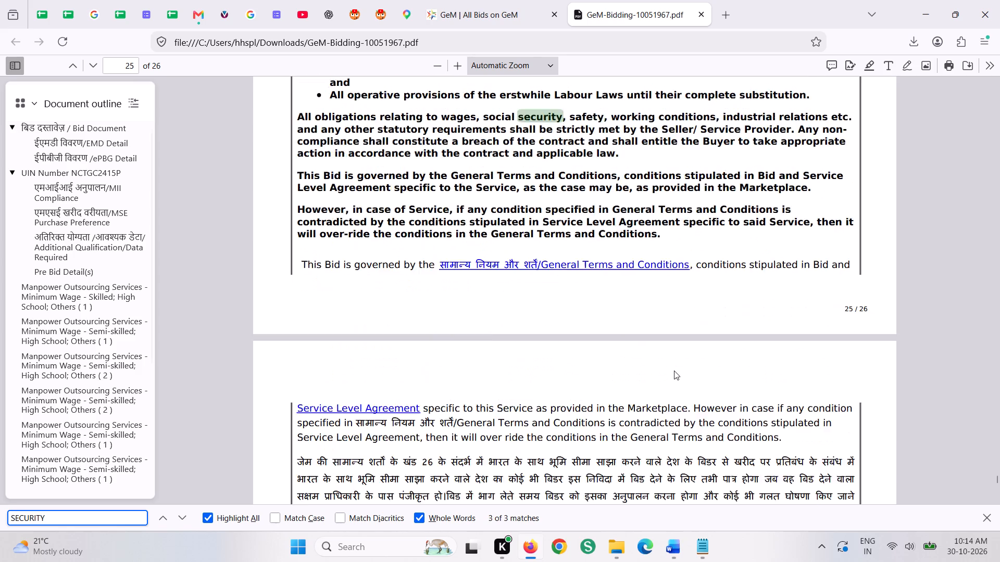
key("Return")
key("Return")
key("Return")
key("Return")
Search the bid document for WATCH and for CHOWKIDAR, and clear the search text.
key("BackSpace")
key("BackSpace")
key("BackSpace")
key("BackSpace")
key("BackSpace")
key("BackSpace")
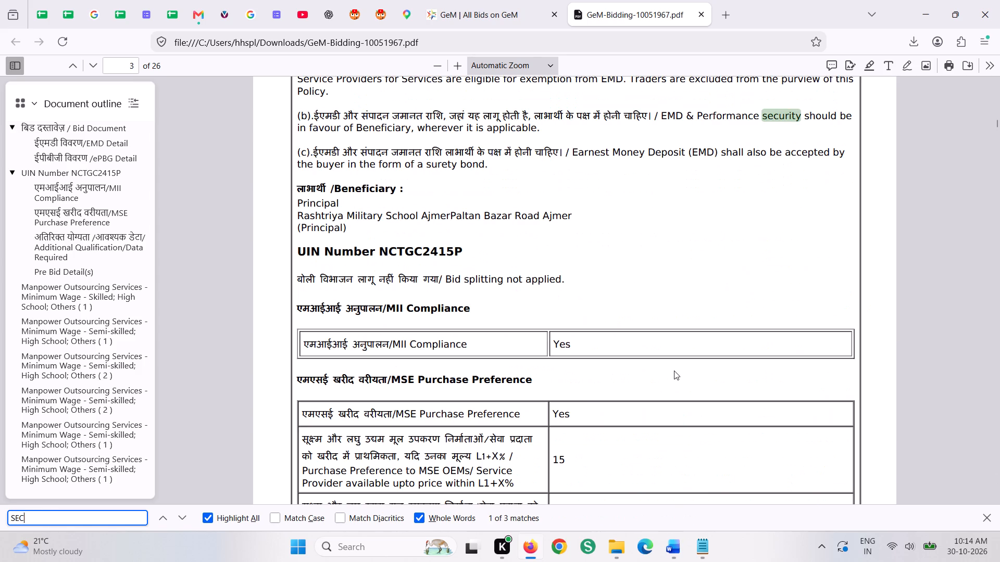
key("BackSpace")
key("BackSpace")
key("BackSpace")
key("BackSpace")
type("WATCH")
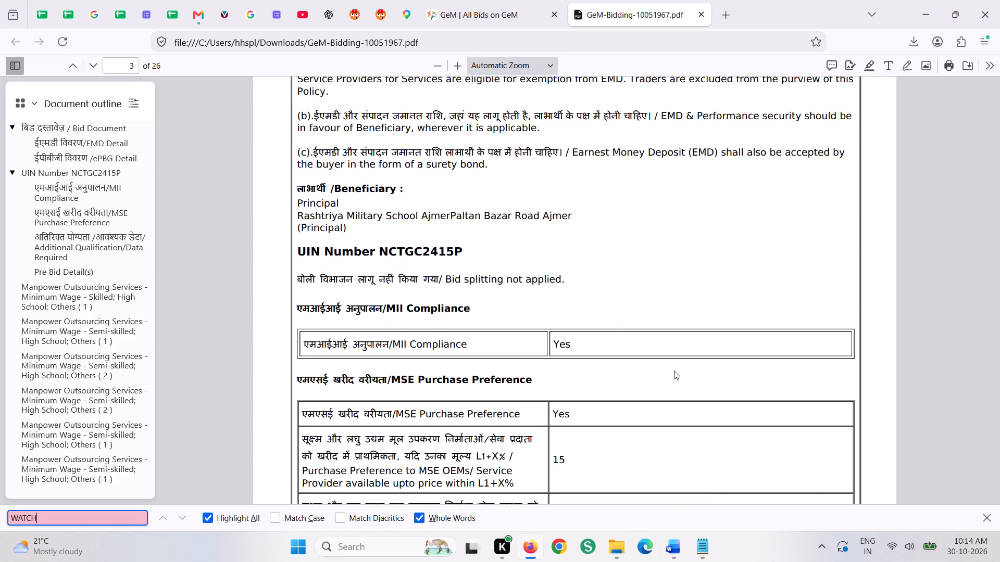
key("BackSpace")
key("BackSpace")
key("BackSpace")
key("BackSpace")
key("BackSpace")
key("BackSpace")
key("BackSpace")
key("BackSpace")
type("CHOWKIDAR")
key("BackSpace")
key("BackSpace")
key("BackSpace")
key("BackSpace")
key("BackSpace")
key("BackSpace")
key("BackSpace")
key("BackSpace")
key("BackSpace")
key("BackSpace")
key("BackSpace")
key("BackSpace")
key("BackSpace")
key("BackSpace")
key("BackSpace")
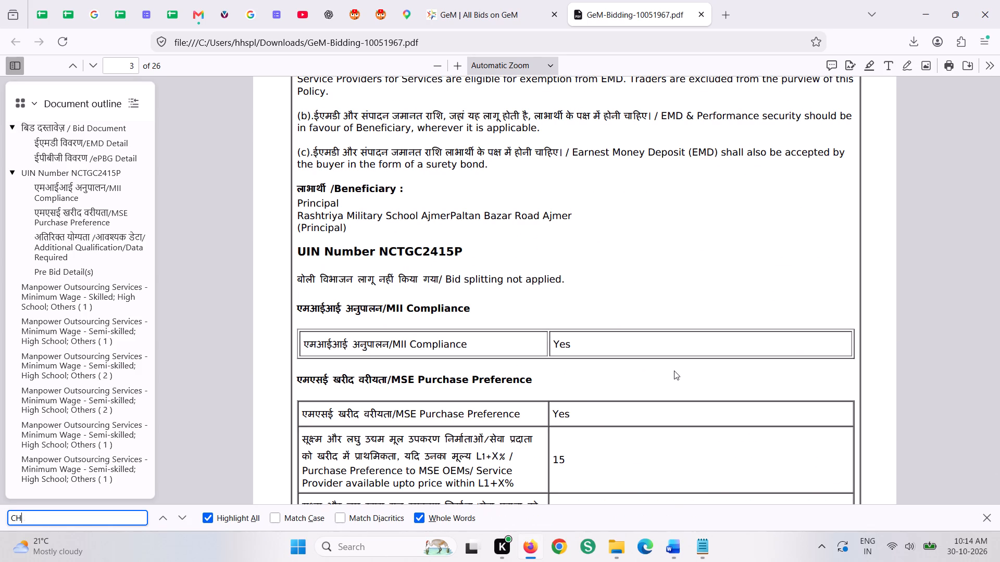
Open the buyer's attached file 1792229668.pdf from the bid document and examine its conditions and annexure formats.
scroll(674, 371, "up", 1)
scroll(695, 355, "down", 2)
scroll(647, 317, "down", 3)
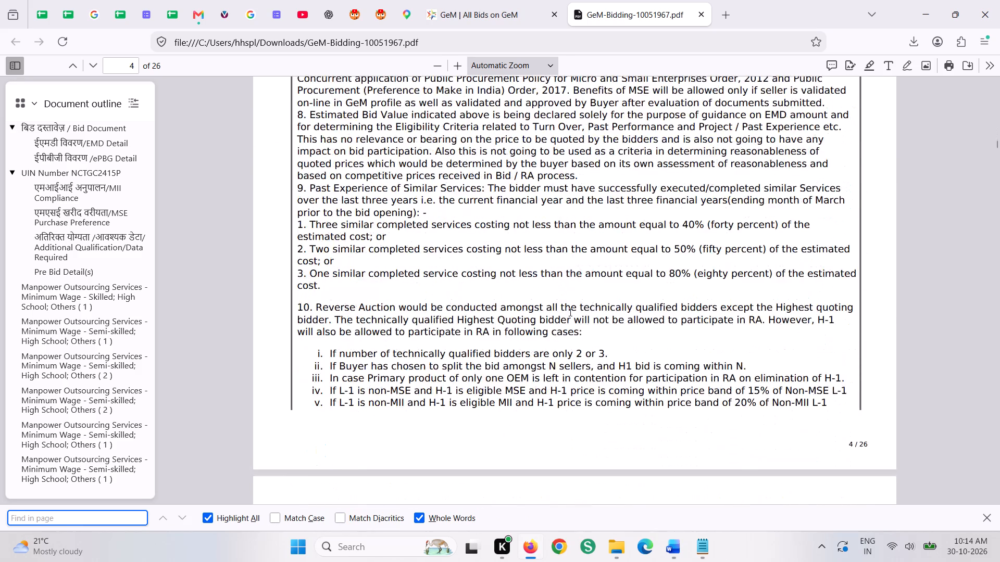
scroll(562, 316, "down", 1)
left_click(524, 335)
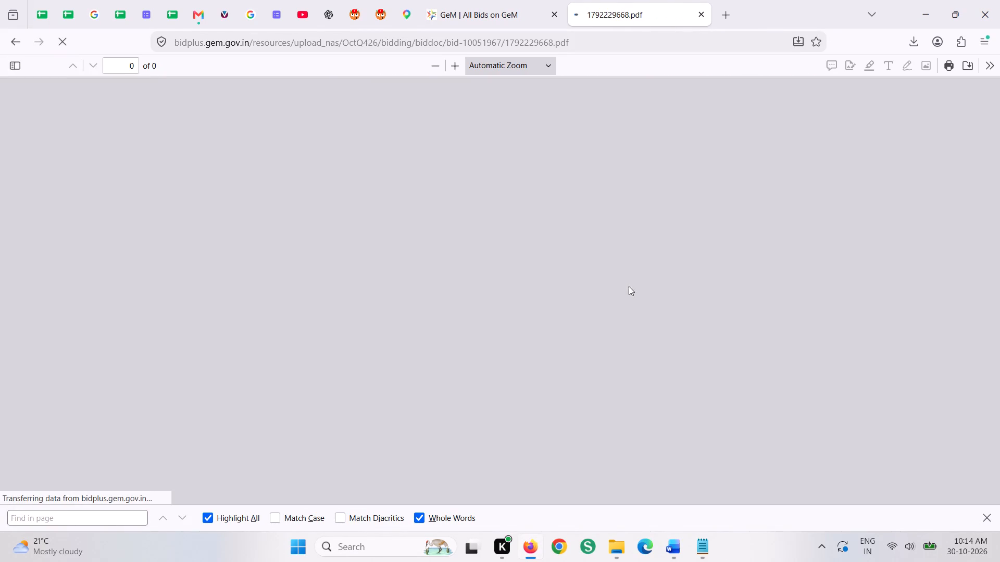
left_click(449, 258)
scroll(464, 262, "down", 12)
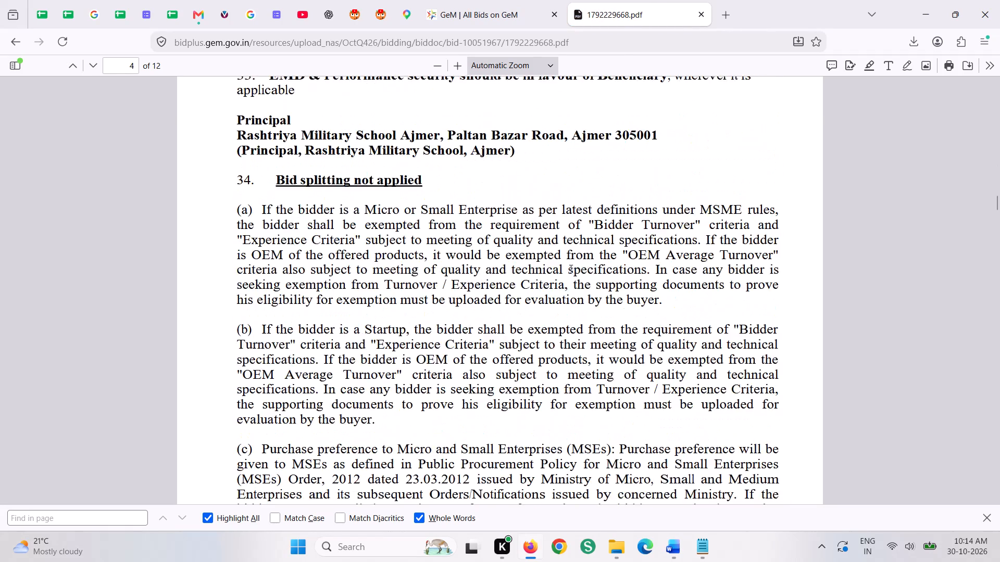
scroll(570, 269, "down", 5)
scroll(570, 283, "down", 16)
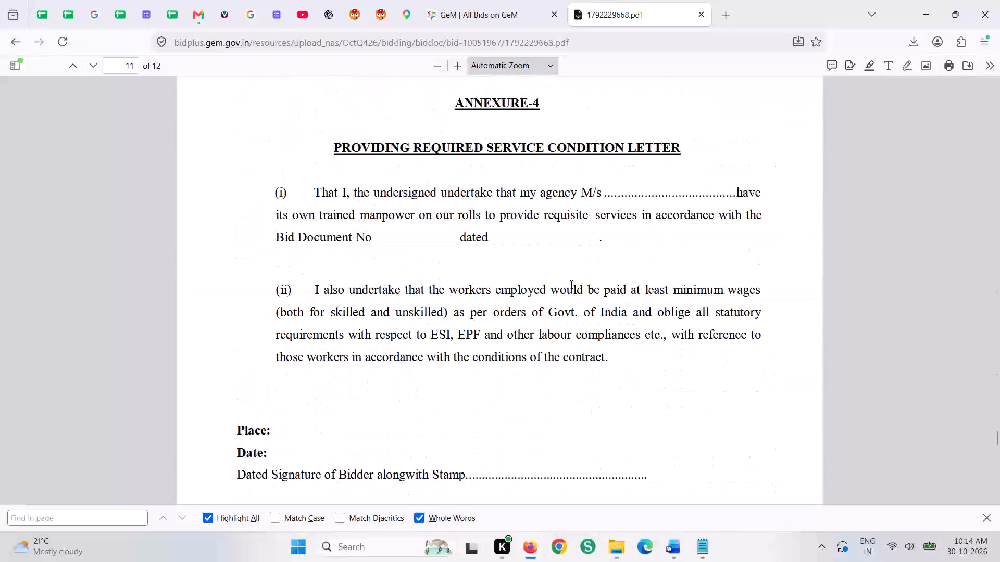
scroll(570, 284, "down", 11)
scroll(570, 284, "up", 10)
scroll(562, 197, "up", 3)
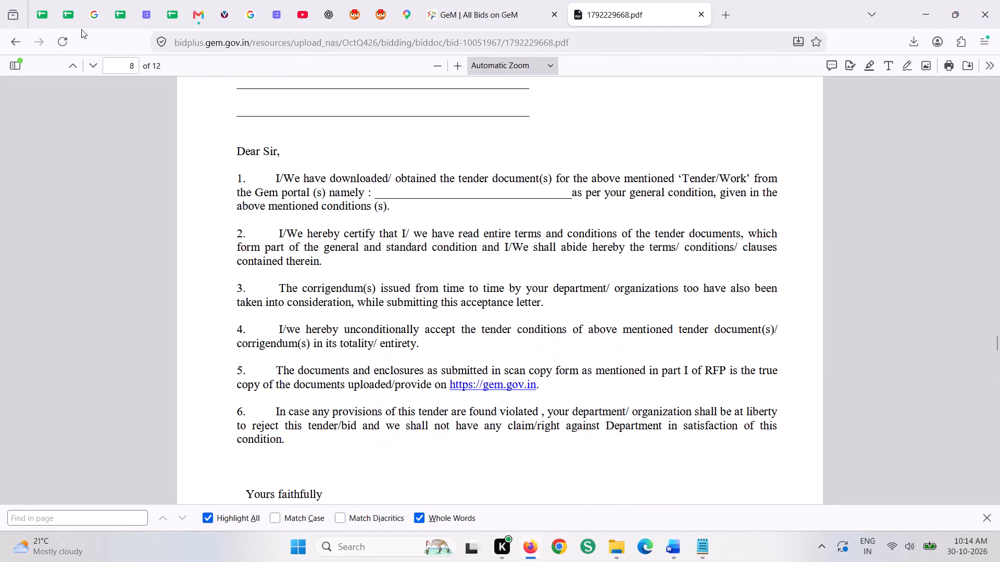
Return to the bid document and review its resource specifications, buyer-added terms and disclaimer pages.
left_click(11, 39)
scroll(631, 335, "down", 20)
scroll(631, 335, "down", 5)
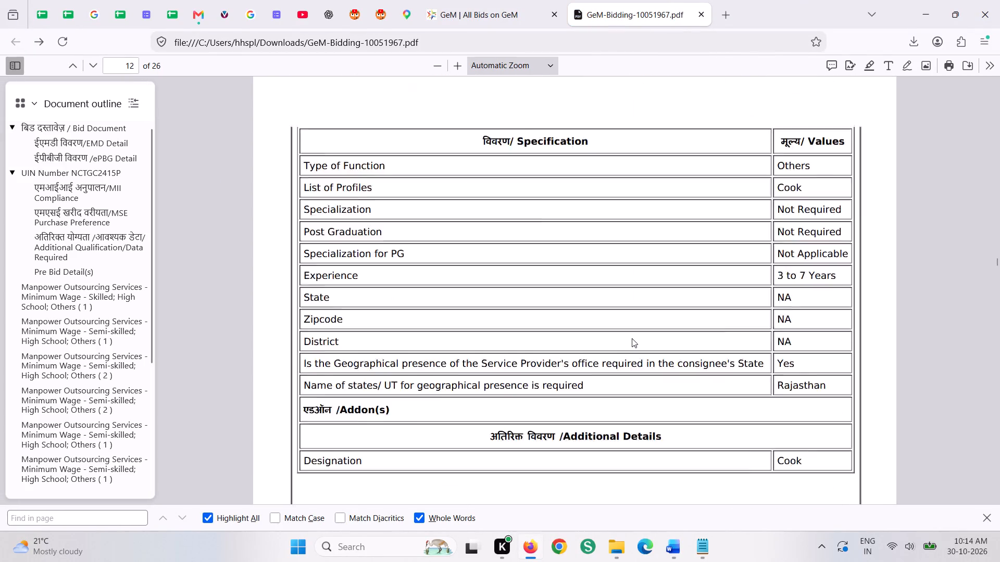
scroll(632, 338, "down", 20)
scroll(632, 338, "down", 20)
scroll(632, 338, "down", 4)
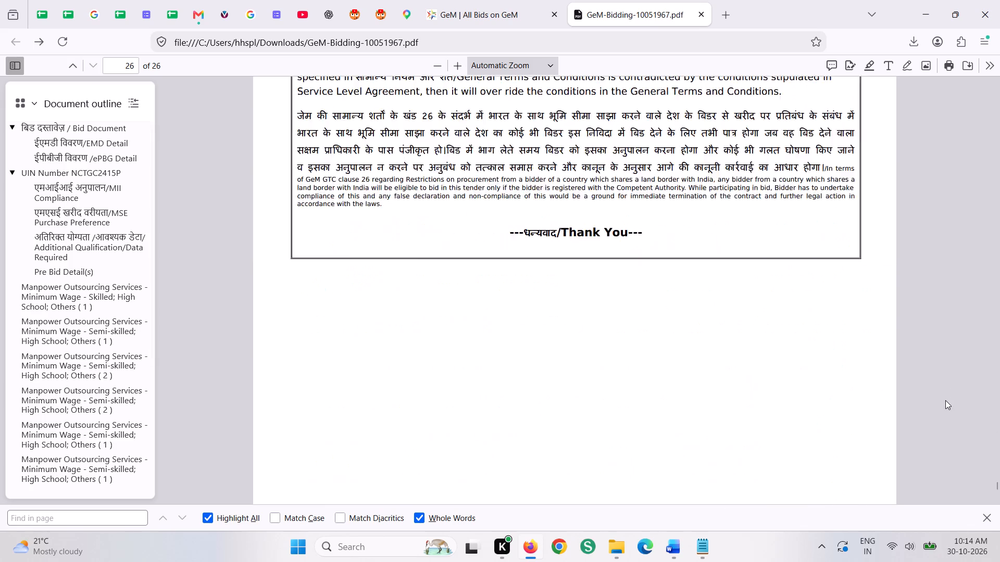
scroll(777, 376, "up", 4)
scroll(640, 347, "up", 2)
scroll(591, 317, "up", 1)
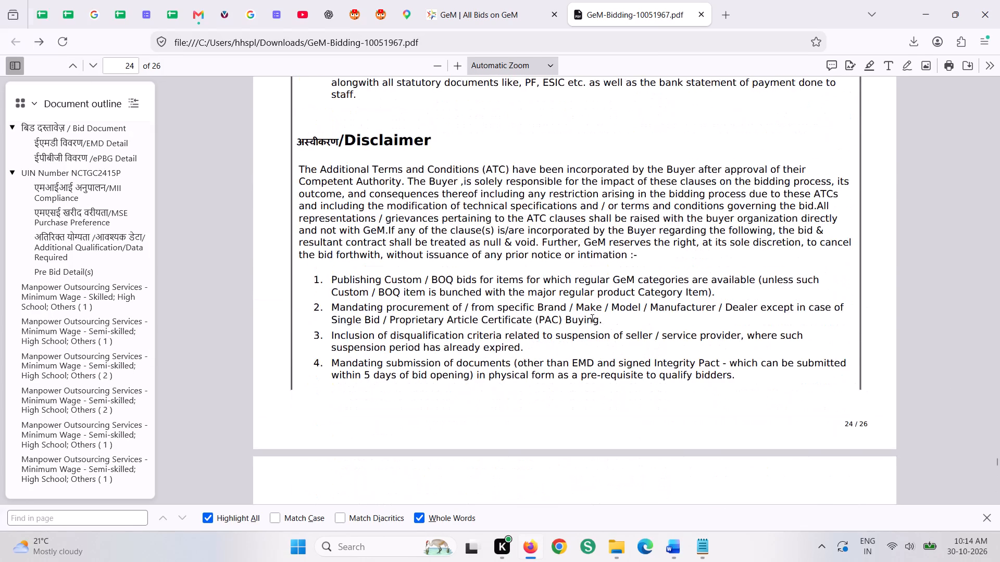
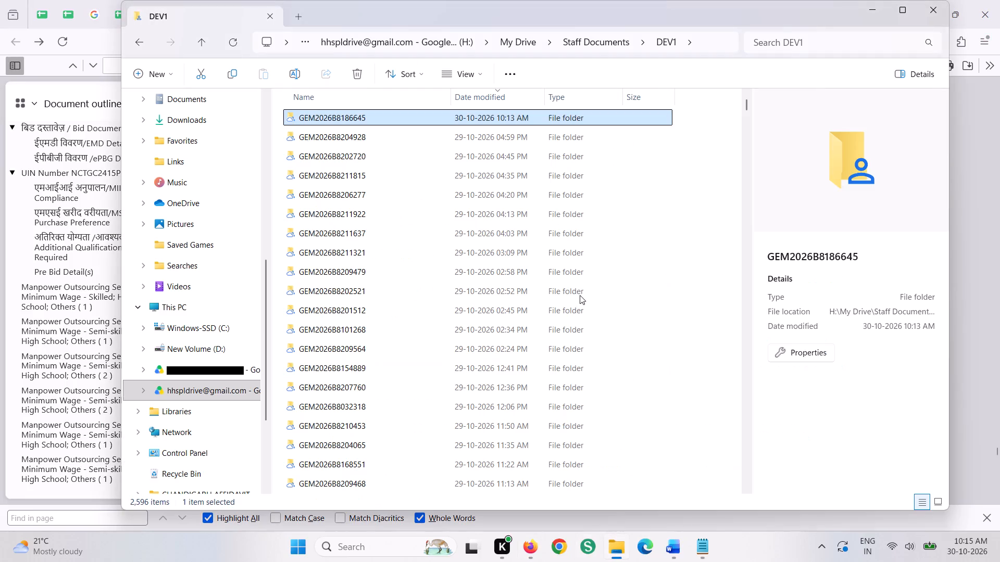
Create a folder named GEM2026B8175688 in the DEV1 folder and open it.
right_click(644, 211)
left_click(671, 317)
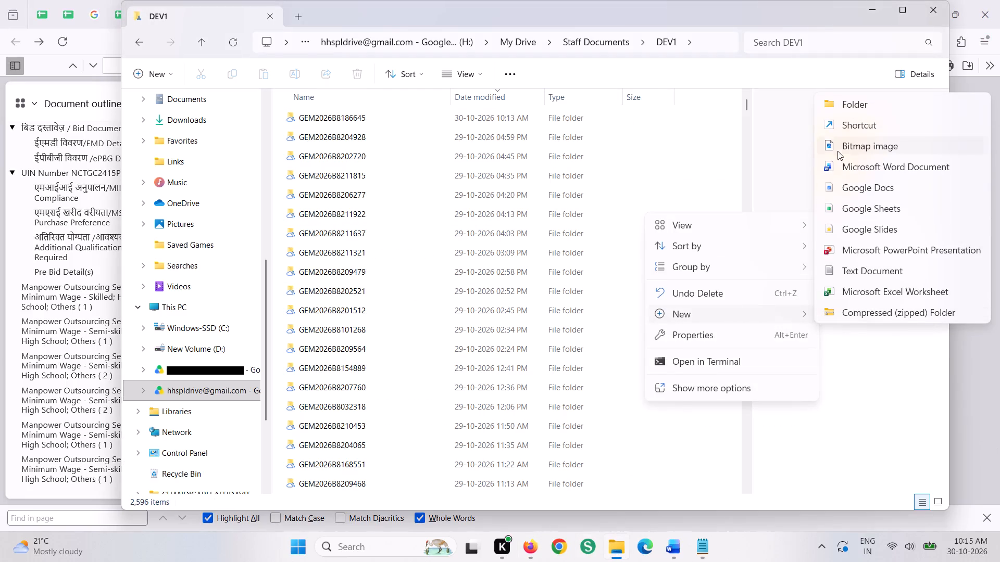
left_click(859, 108)
key("ctrl+v")
key("Return")
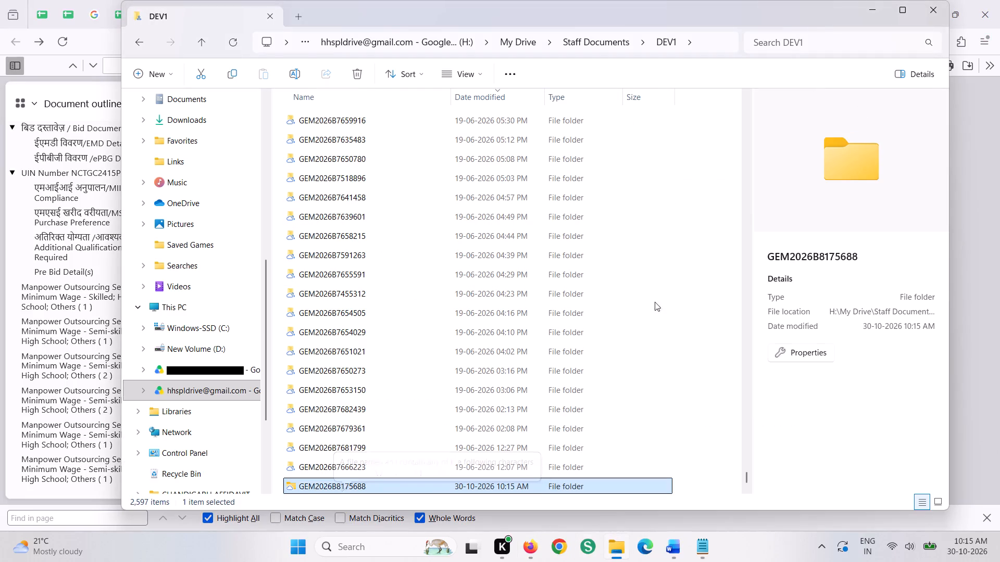
double_click(359, 483)
Switch to Firefox and save the bid document GeM-Bidding-10051967 as a PDF in the GEM2026B8175688 folder under DEV1.
left_click(528, 544)
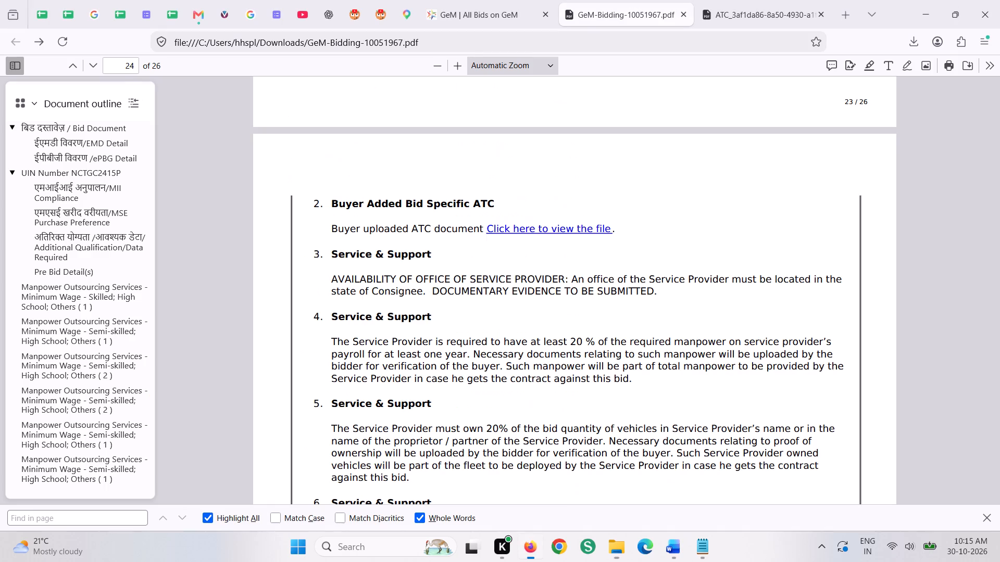
scroll(593, 371, "up", 5)
left_click(967, 64)
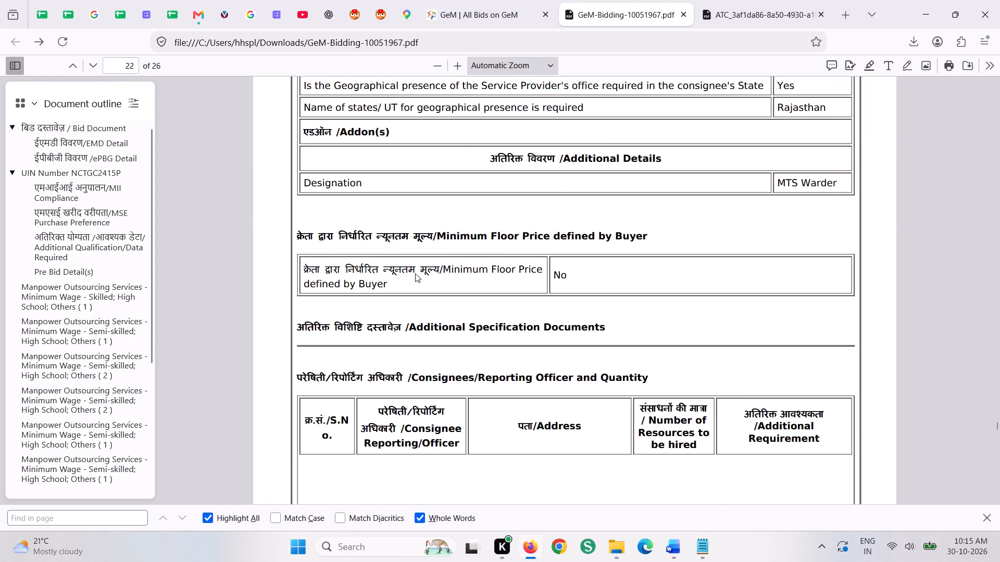
scroll(484, 265, "up", 7)
left_click(221, 67)
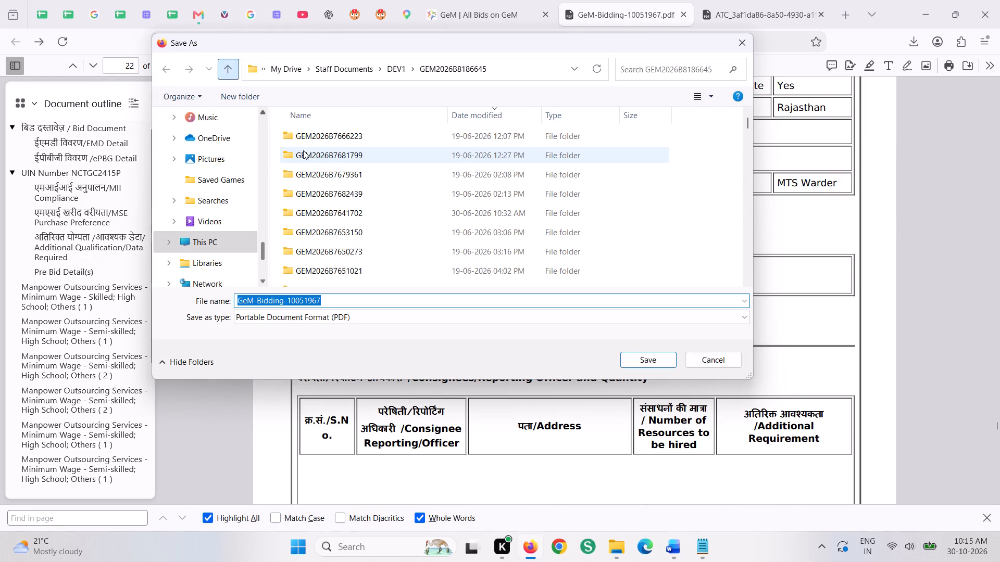
scroll(306, 150, "up", 3)
double_click(336, 137)
left_click(341, 305)
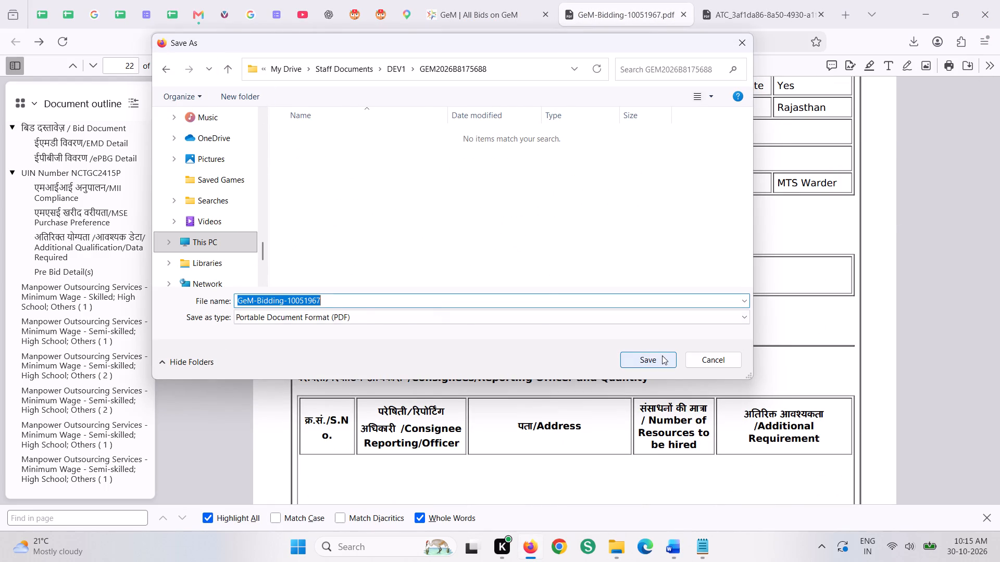
left_click(662, 355)
Open the scope of work file 1792229668.pdf from the bid document's Additional Qualification section and examine its general conditions and undertaking.
scroll(649, 338, "up", 8)
scroll(583, 307, "up", 7)
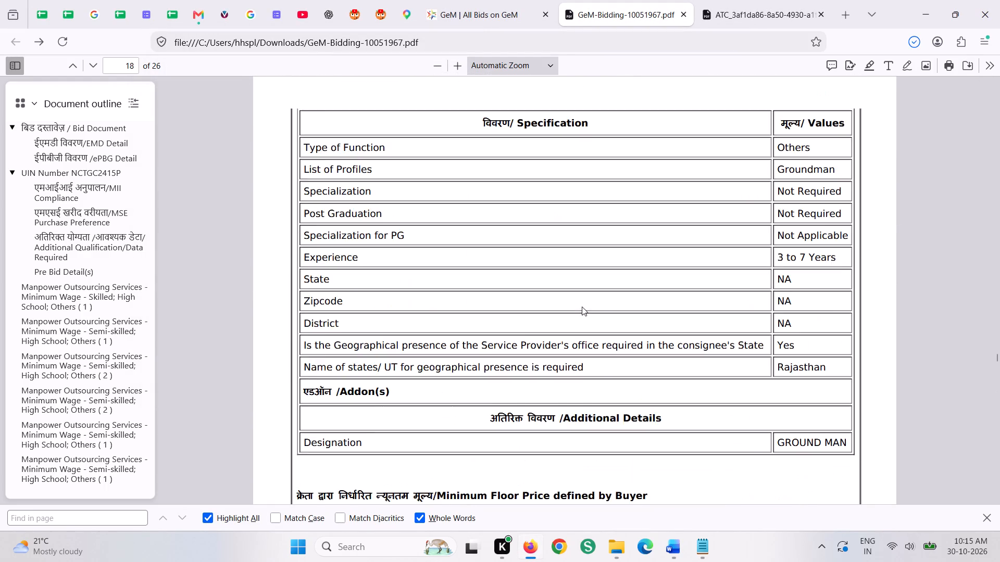
scroll(582, 306, "up", 15)
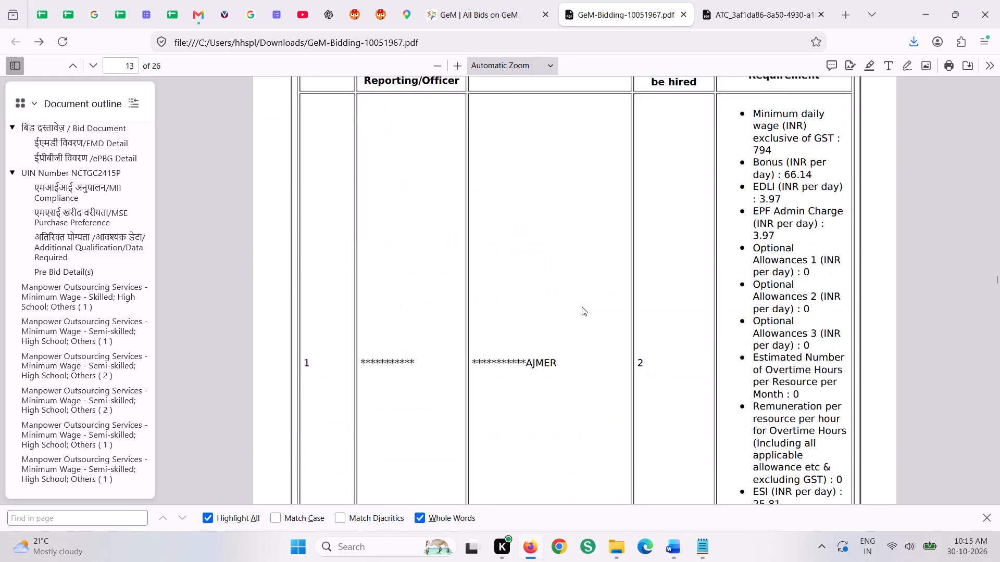
scroll(582, 306, "up", 19)
scroll(582, 306, "up", 4)
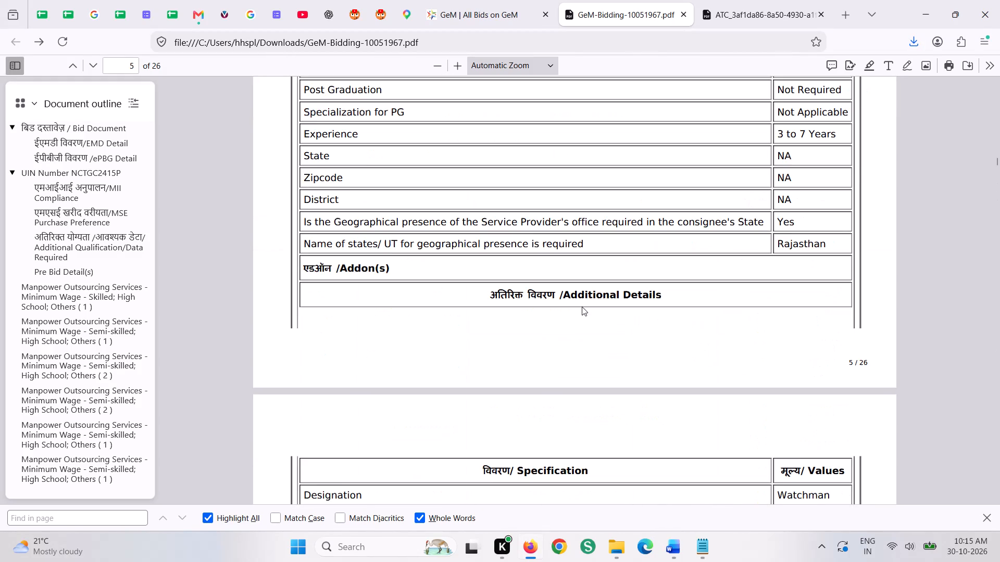
scroll(582, 306, "up", 4)
scroll(582, 306, "down", 1)
scroll(528, 290, "down", 1)
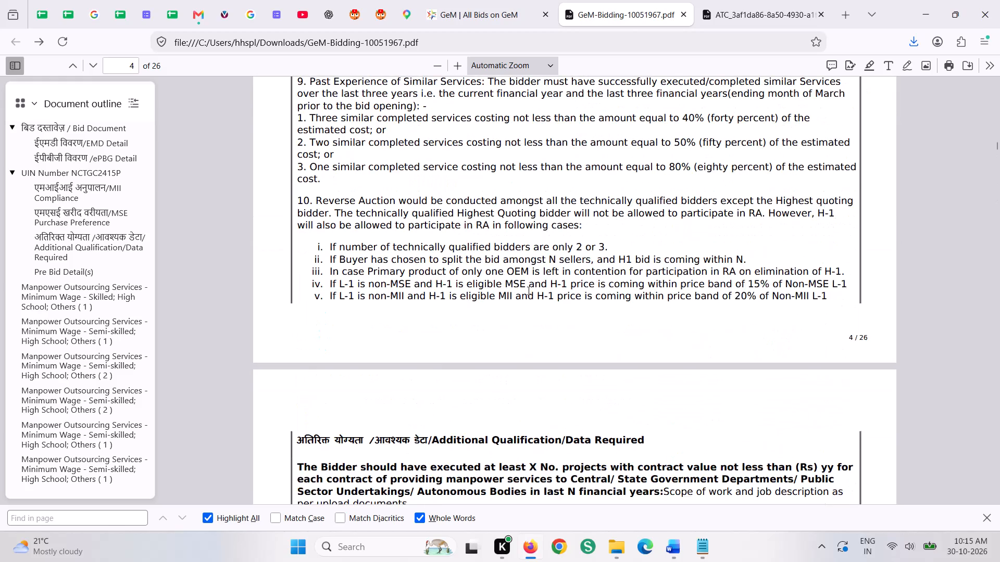
left_click(520, 227)
scroll(501, 253, "up", 6)
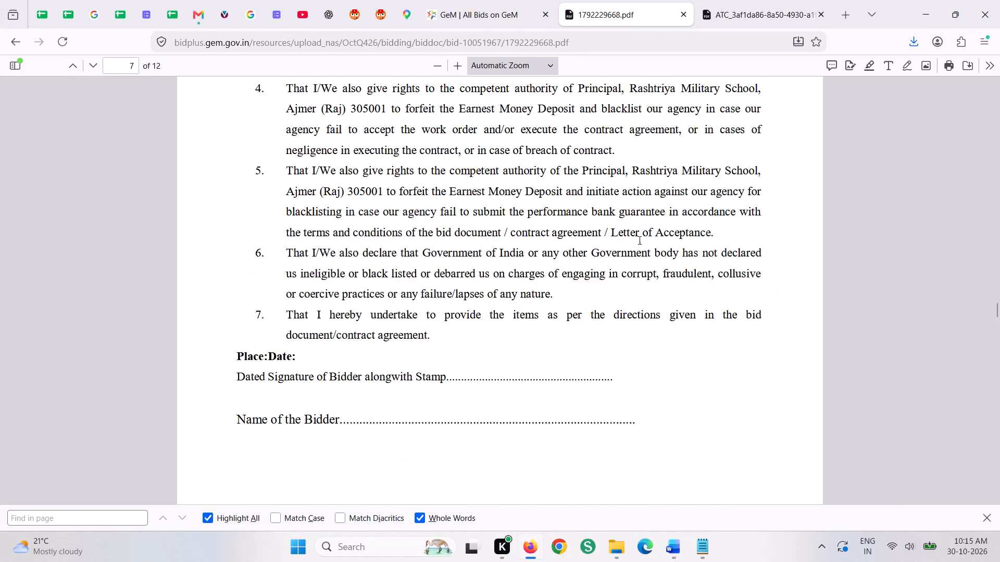
scroll(639, 240, "up", 16)
scroll(722, 215, "down", 1)
scroll(724, 214, "up", 11)
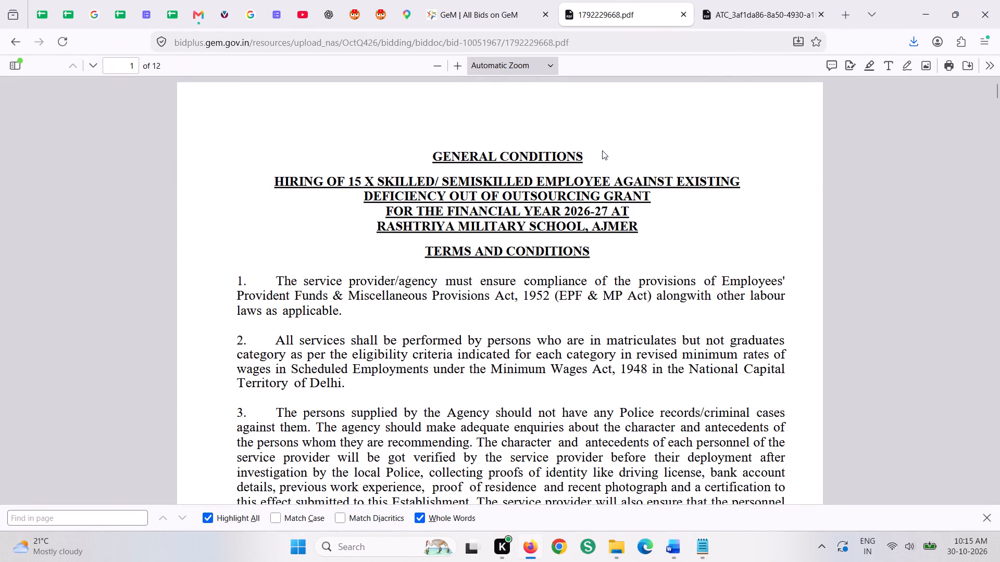
scroll(576, 264, "down", 10)
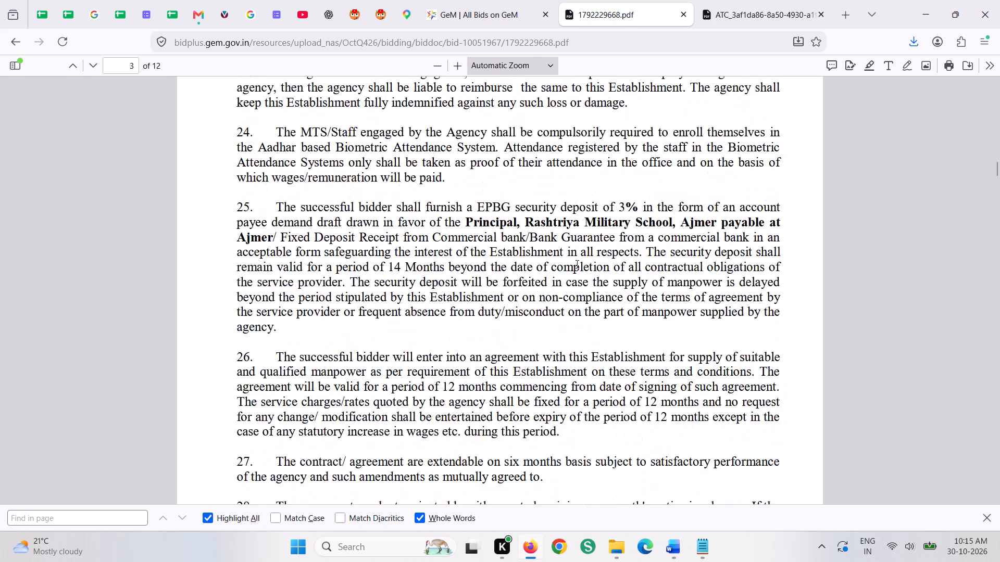
scroll(576, 264, "down", 10)
scroll(577, 260, "up", 11)
scroll(577, 260, "down", 9)
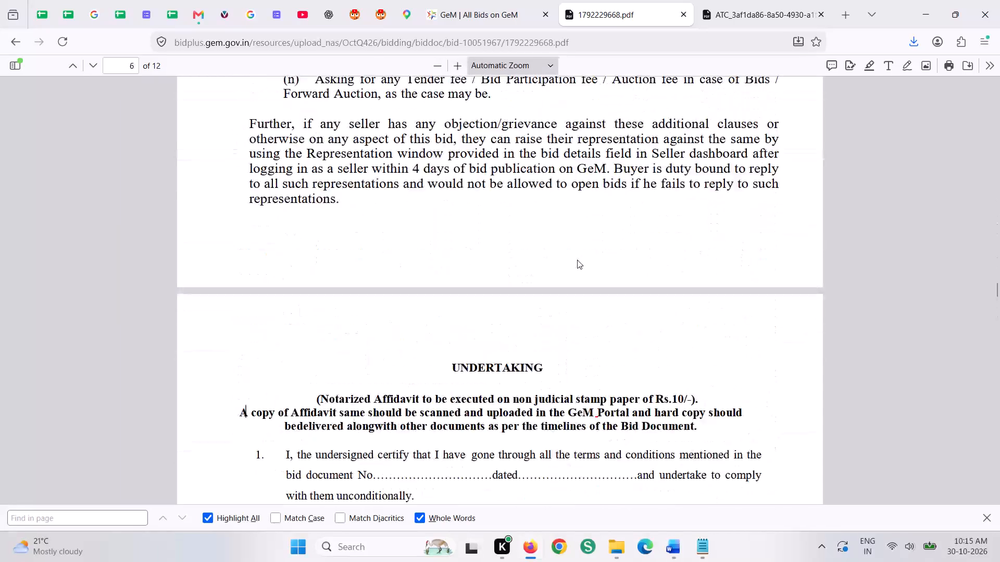
scroll(577, 260, "down", 6)
scroll(521, 259, "up", 10)
Save the scope of work file in the GEM2026B8175688 folder under DEV1 as SCOPE OF WORK 01.
left_click(474, 0)
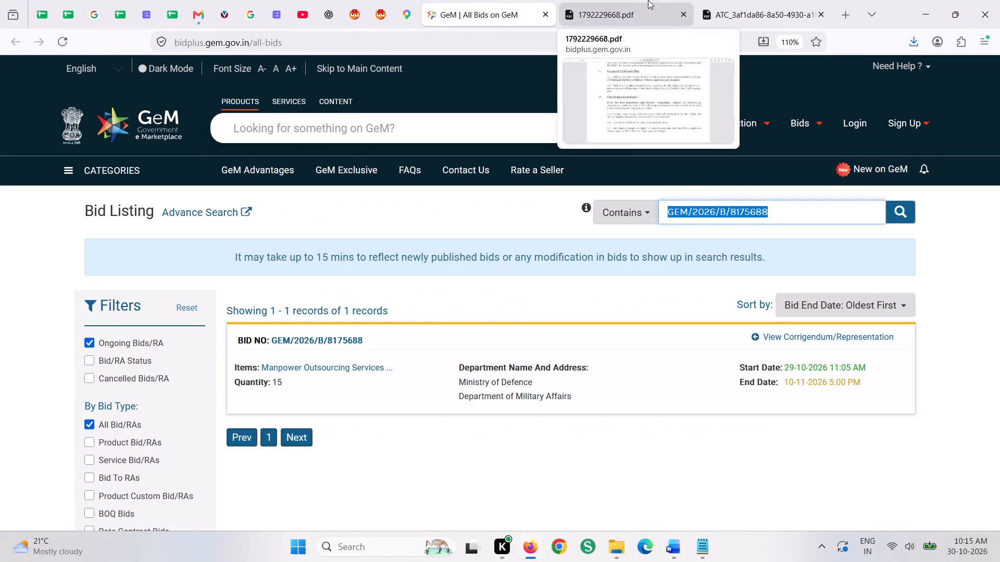
left_click(648, 0)
left_click(968, 68)
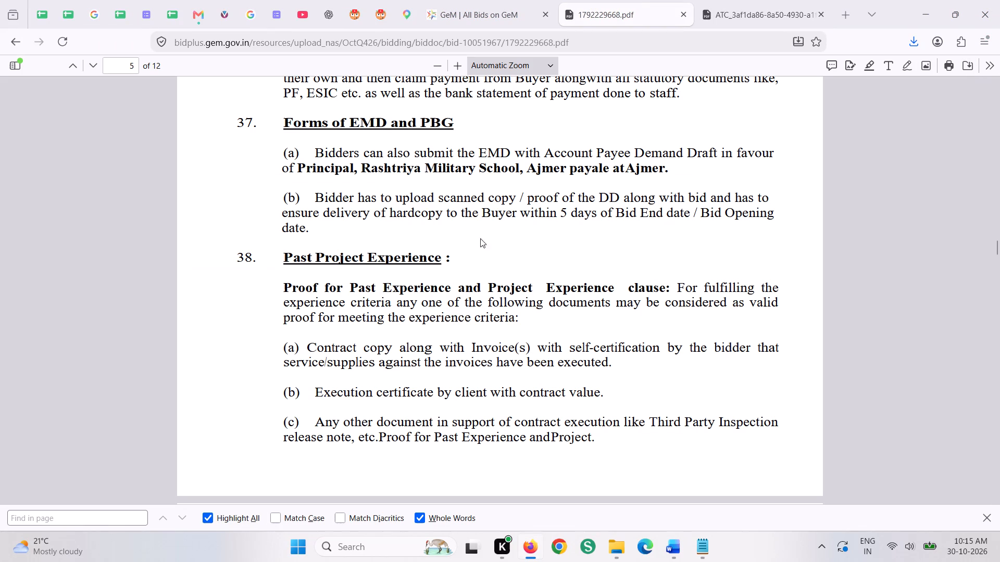
scroll(273, 212, "up", 7)
left_click(224, 72)
scroll(323, 149, "up", 3)
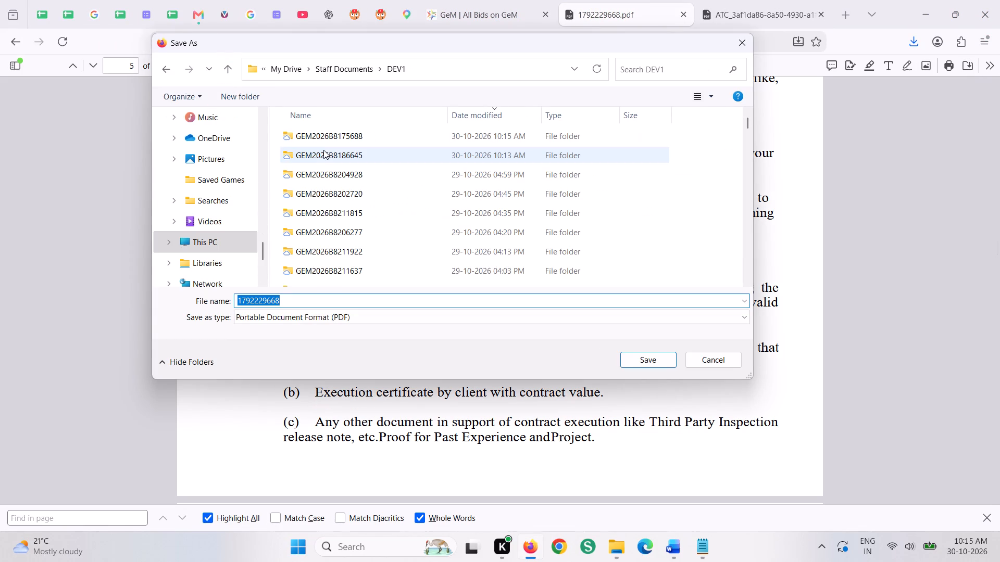
scroll(323, 150, "up", 2)
double_click(341, 138)
left_click(308, 298)
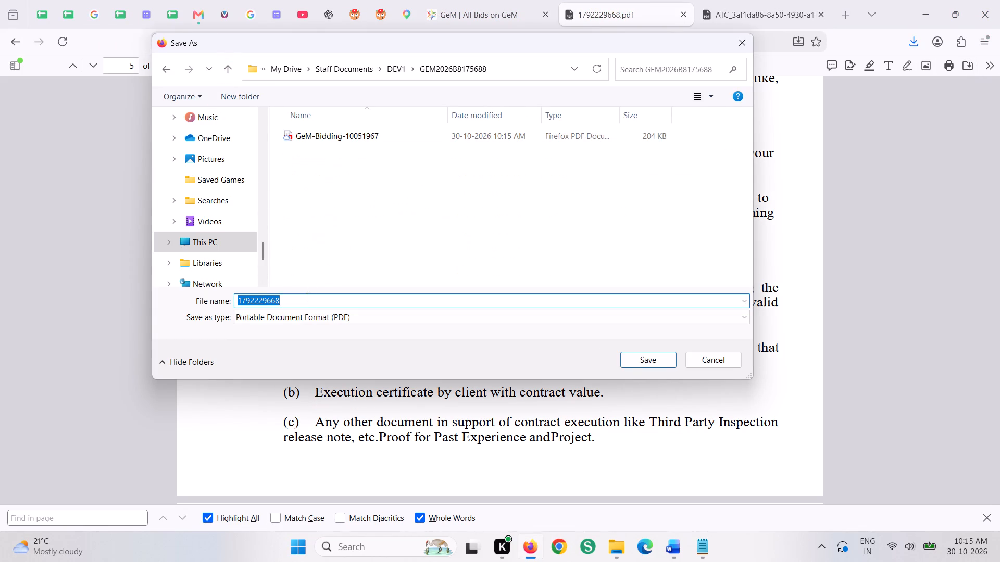
type("SCOPEMF")
key("BackSpace")
key("BackSpace")
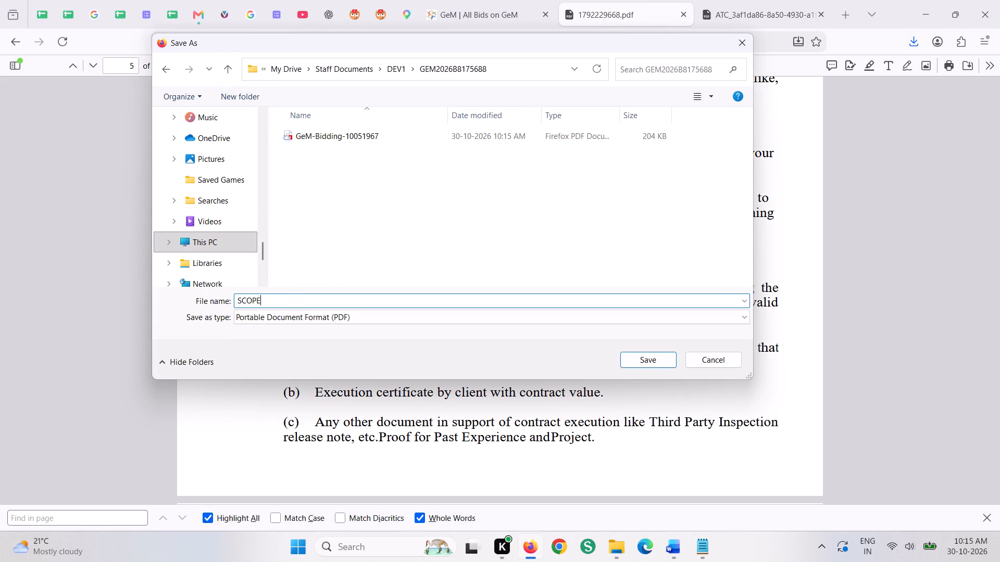
key("BackSpace")
type("E")
key("space")
type("OF WORK 01")
key("Return")
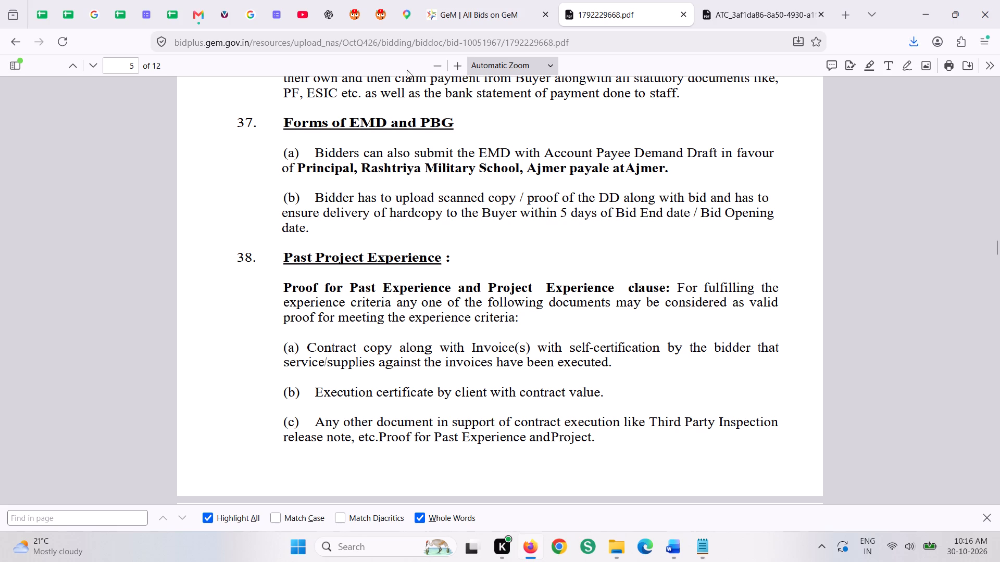
Open the minimum wages undertaking 1792229740.pdf from the bid document and save it as MINIMUM WAGES 02 in the GEM2026B8175688 folder.
left_click(17, 39)
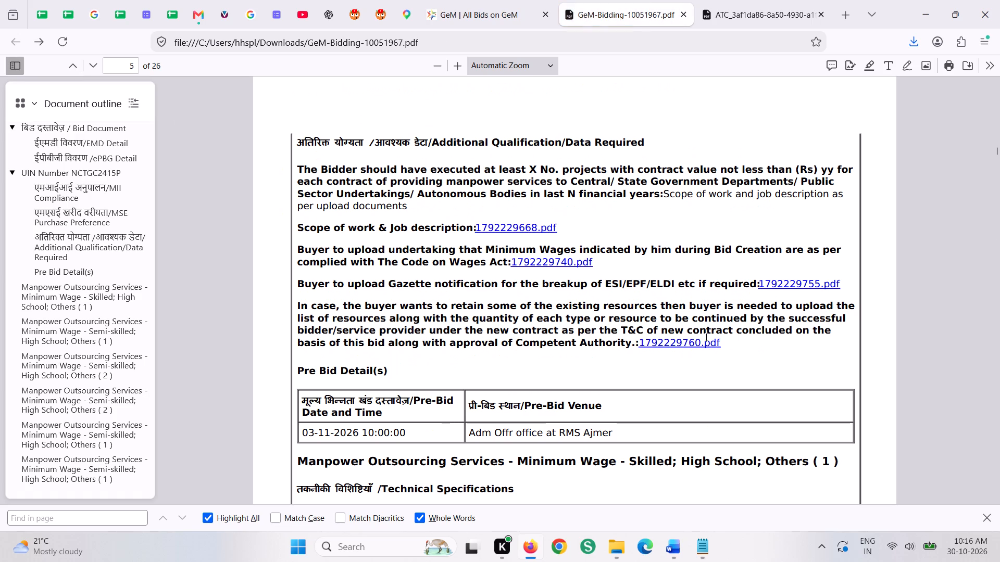
left_click(544, 263)
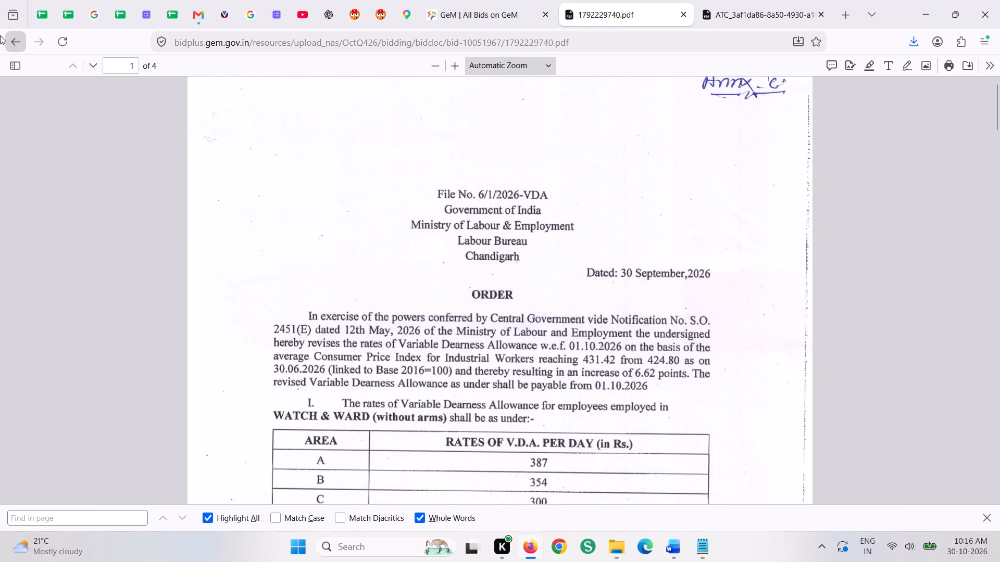
left_click(5, 44)
left_click(562, 264)
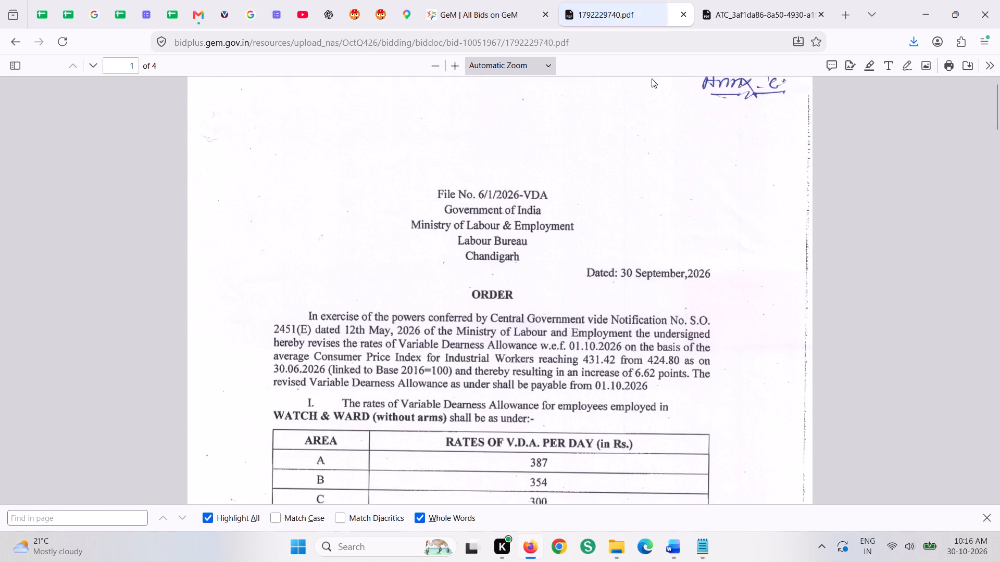
left_click(500, 0)
left_click(659, 0)
left_click(967, 67)
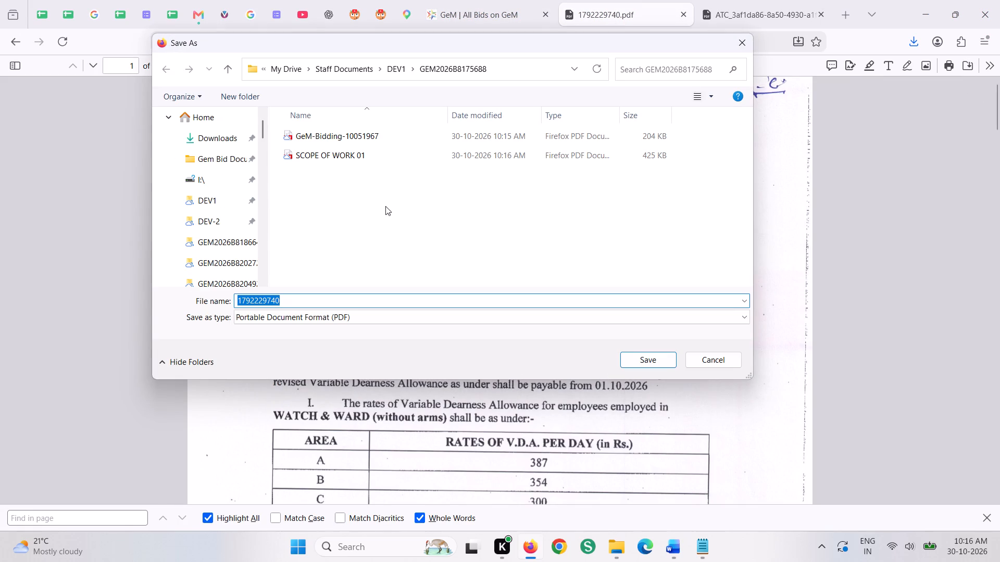
type("MINIMUM WAGES 02")
key("Return")
Compare the gazette notification file 1792229755.pdf with the minimum wages file 1792229740.pdf and return to the bid document.
scroll(387, 189, "down", 3)
left_click(14, 44)
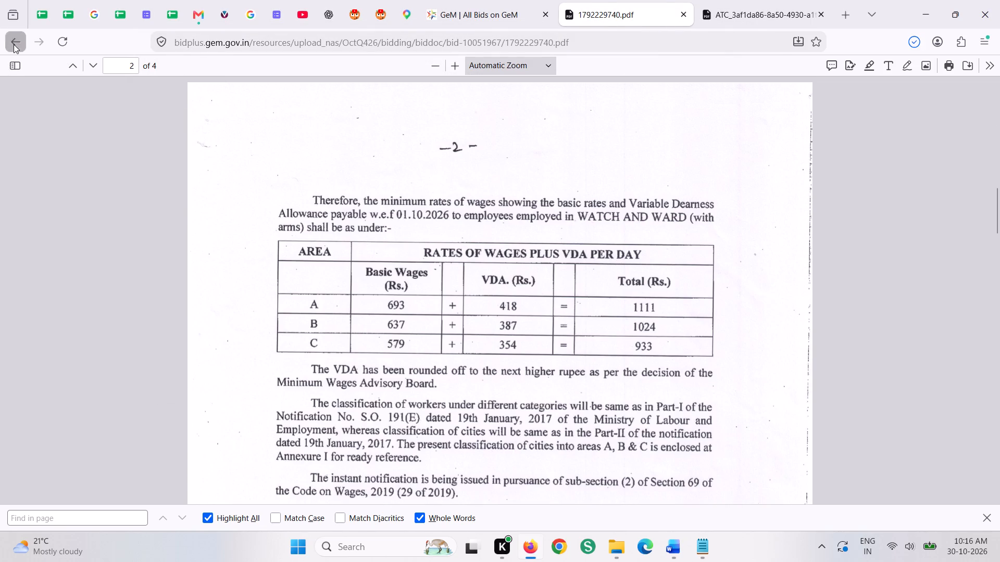
left_click(777, 279)
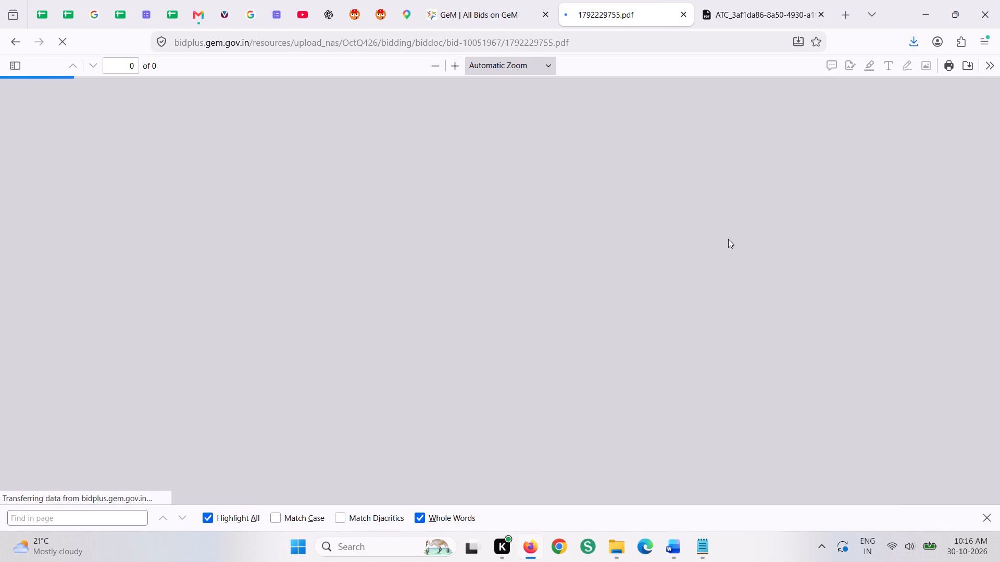
scroll(628, 261, "up", 6)
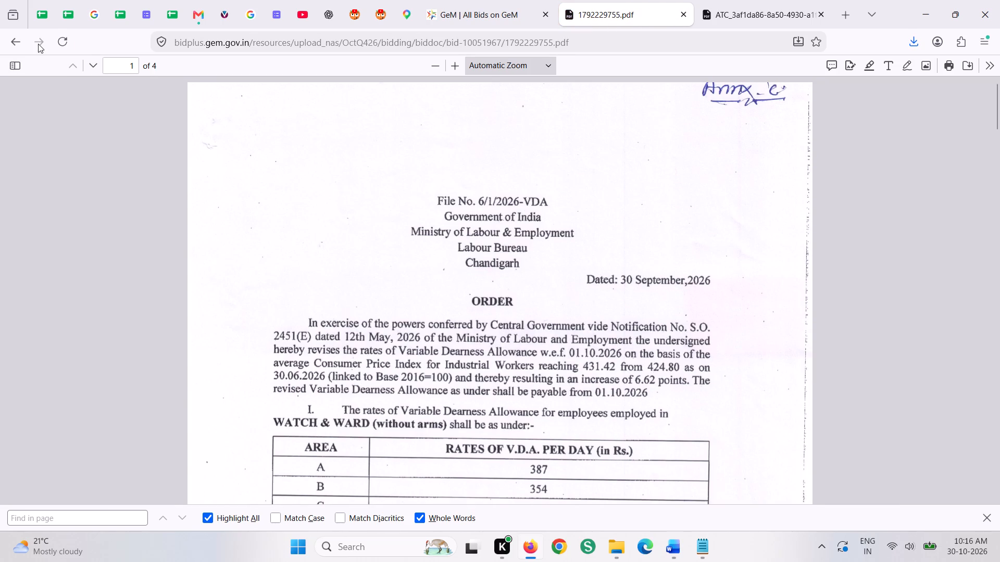
left_click(9, 43)
left_click(564, 260)
scroll(516, 227, "up", 7)
scroll(327, 212, "down", 15)
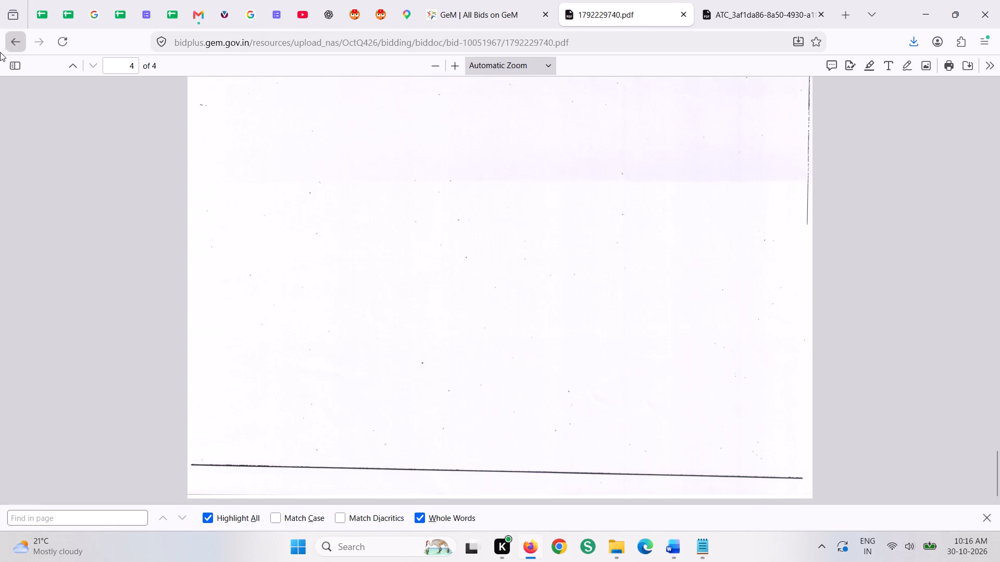
left_click(3, 47)
left_click(782, 278)
scroll(262, 218, "up", 6)
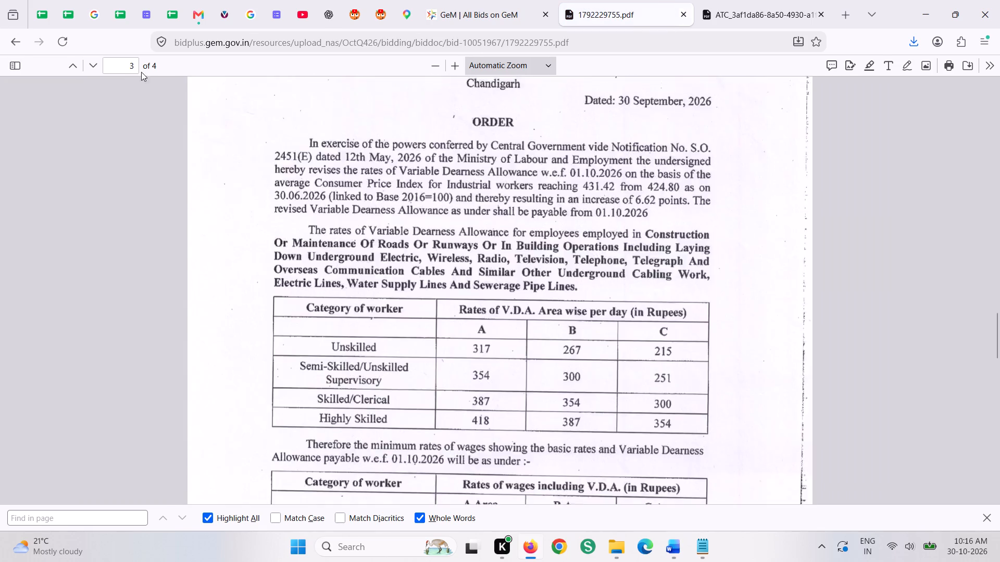
left_click(15, 45)
Open the existing-resources file 1792229760.pdf from the bid document, examine its lists of staff duties, and return to the bid document.
left_click(656, 343)
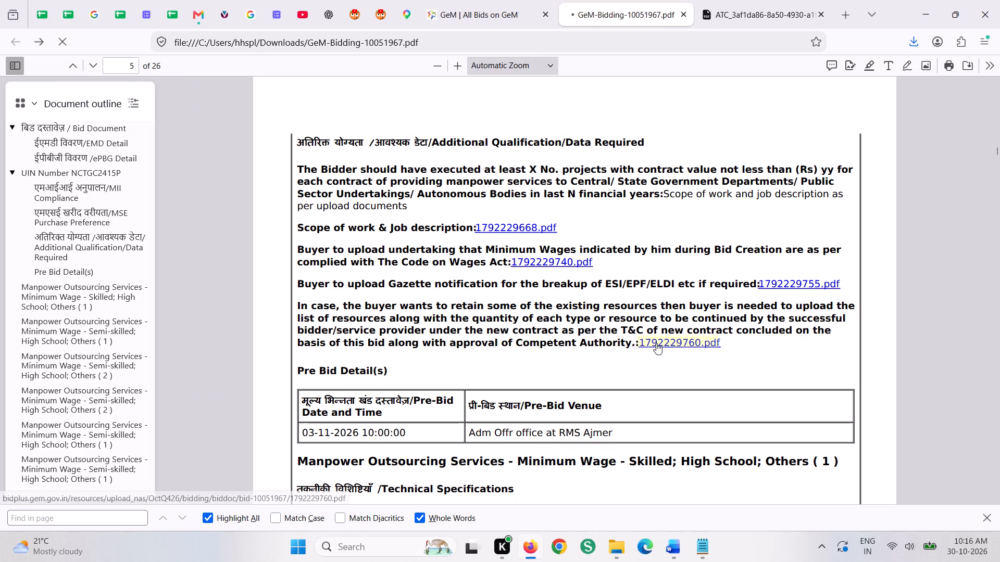
scroll(567, 286, "up", 6)
scroll(303, 219, "down", 10)
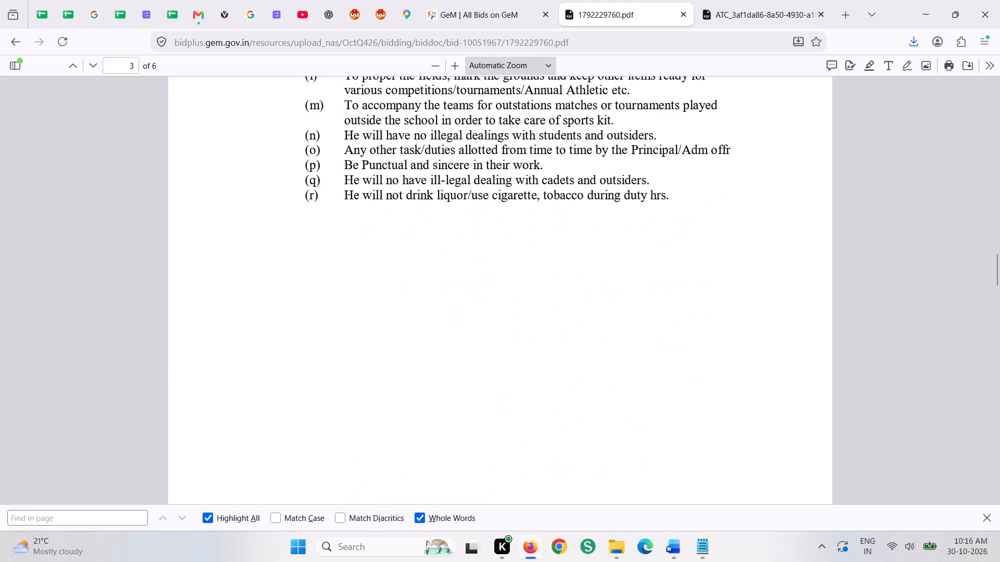
scroll(366, 249, "down", 12)
scroll(376, 252, "up", 17)
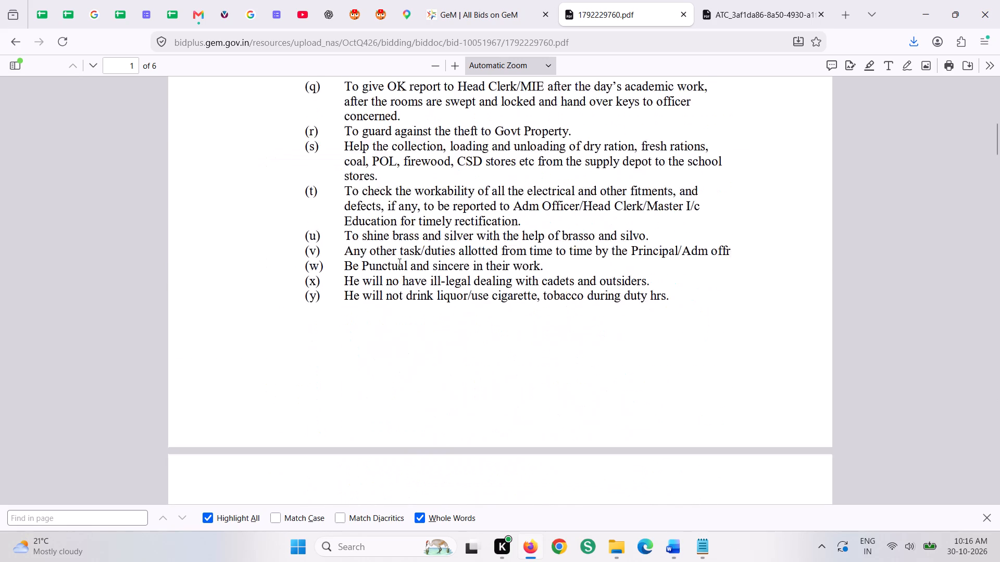
scroll(398, 262, "up", 4)
left_click(7, 45)
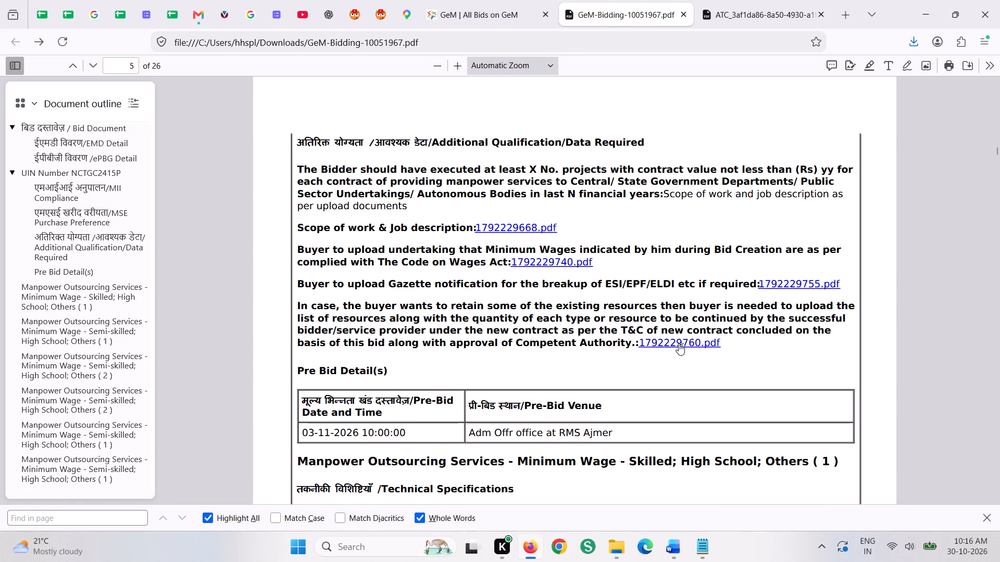
Open the existing-resources file 1792229760.pdf from the bid document and save it as RETENTION OF EXISTING RESOURCES 03 in the GEM2026B8175688 folder.
left_click(679, 343)
scroll(674, 325, "up", 5)
left_click(484, 0)
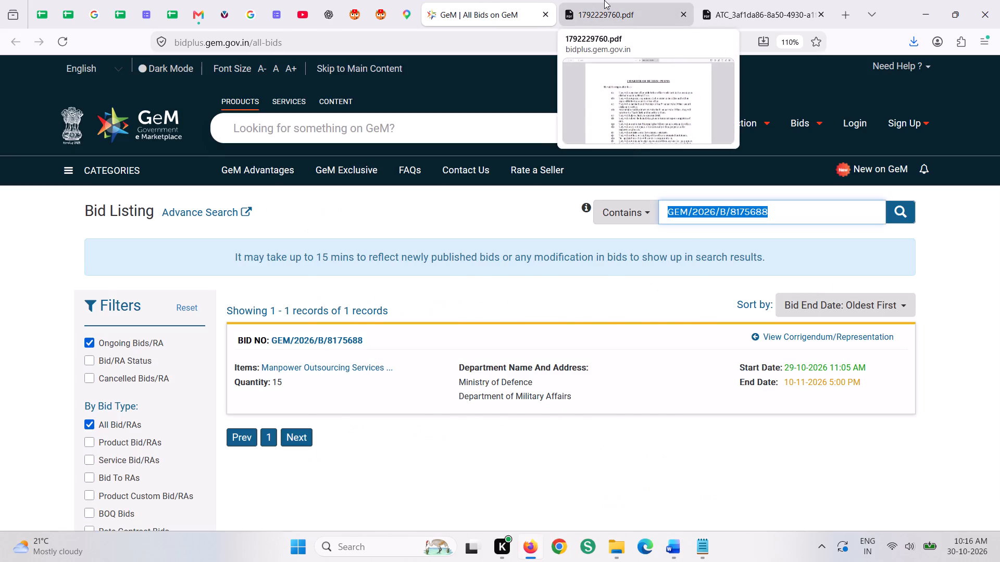
left_click(604, 0)
left_click(971, 69)
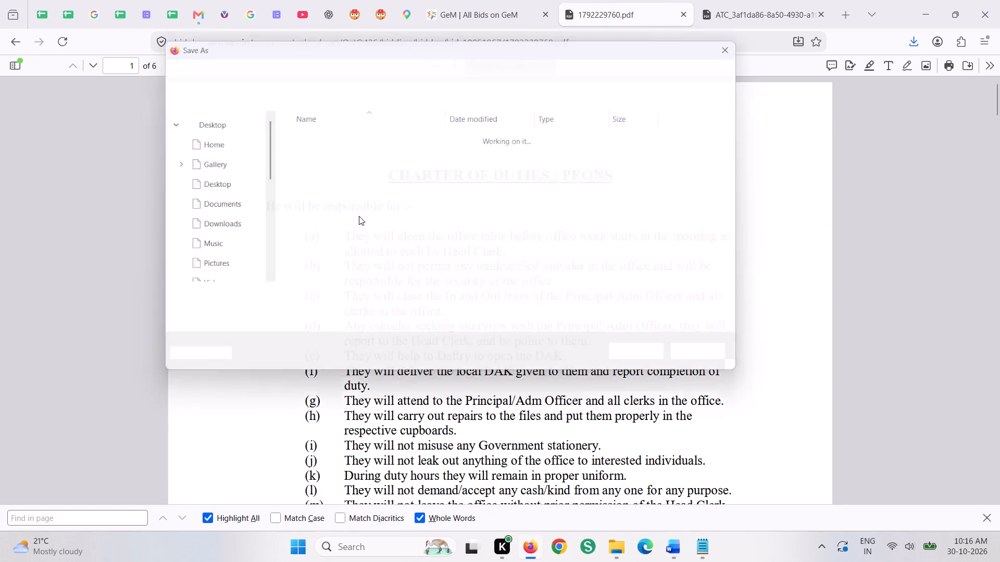
type("RETENTION OF EXISTING RESOURCE")
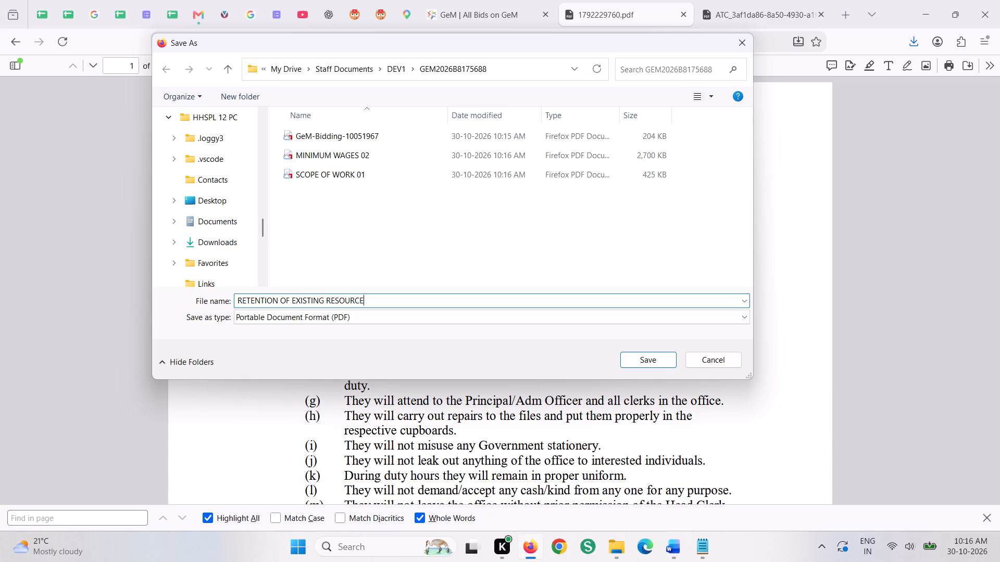
type("S")
key("space")
type("03")
key("Return")
Return to the bid document, reopen the scope of work file 1792229668.pdf and skim its general terms and conditions.
scroll(347, 300, "down", 20)
scroll(347, 300, "down", 8)
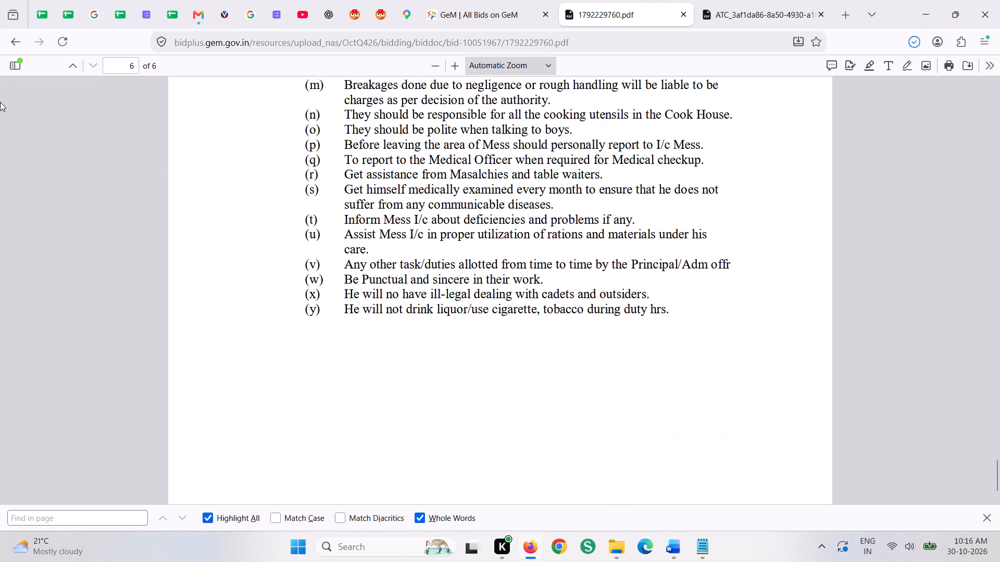
scroll(0, 102, "down", 1)
left_click(18, 47)
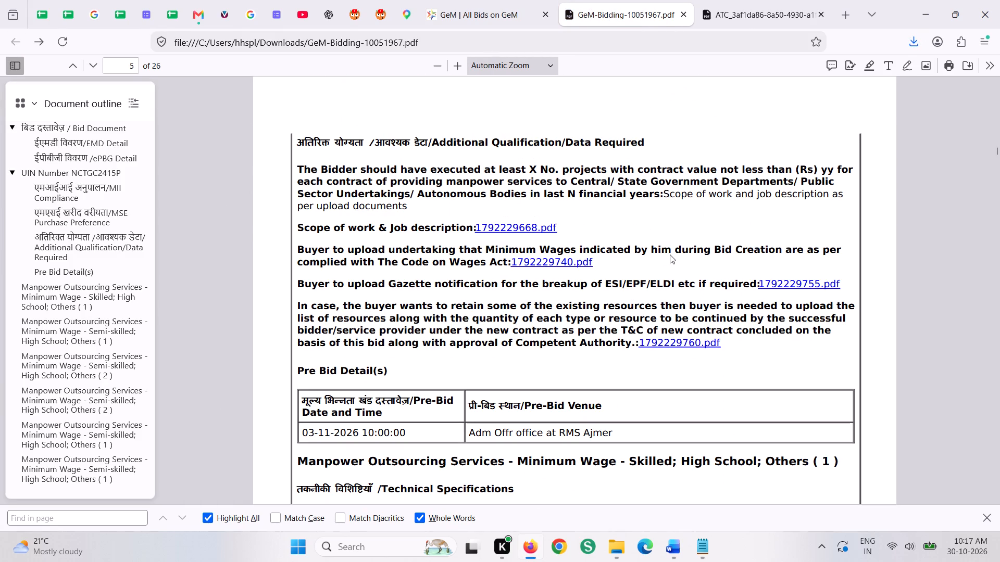
left_click(491, 225)
scroll(476, 236, "up", 16)
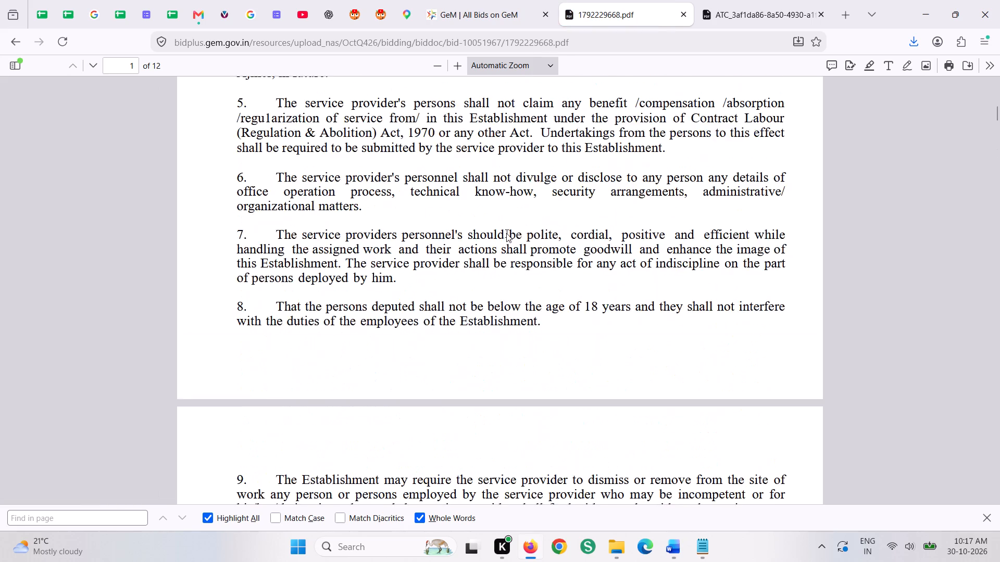
scroll(506, 233, "up", 10)
scroll(515, 231, "down", 9)
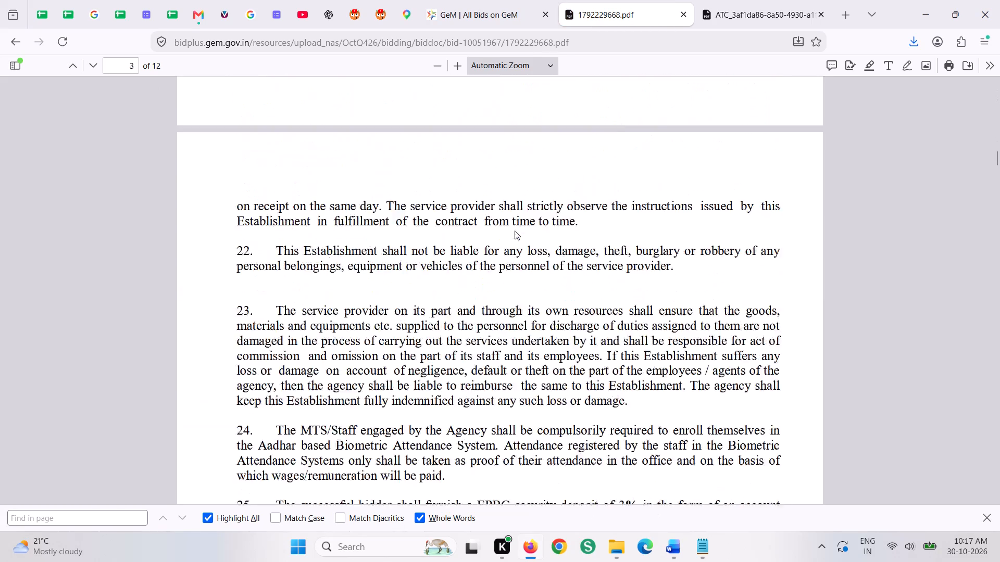
scroll(515, 231, "down", 15)
scroll(515, 231, "up", 17)
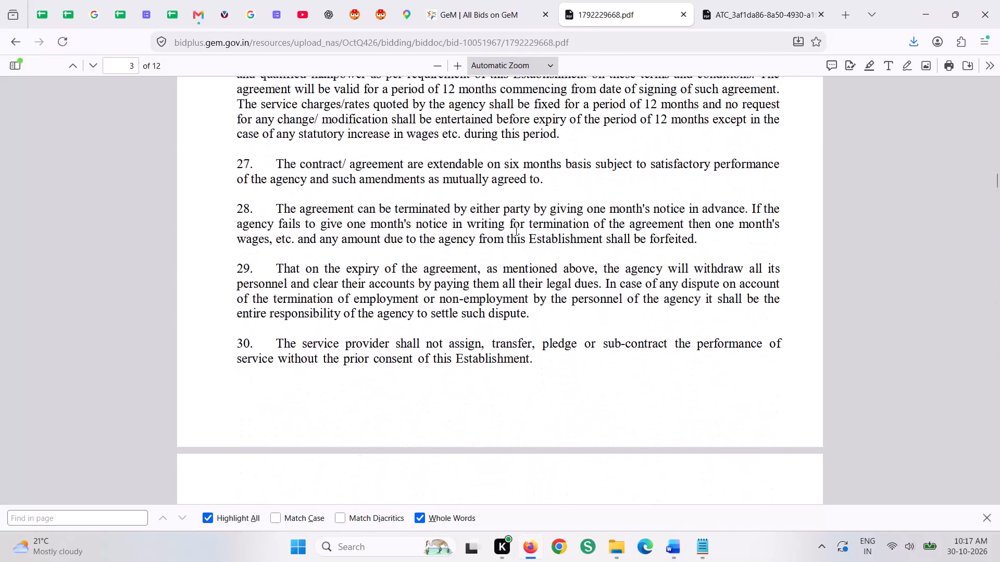
scroll(515, 231, "up", 10)
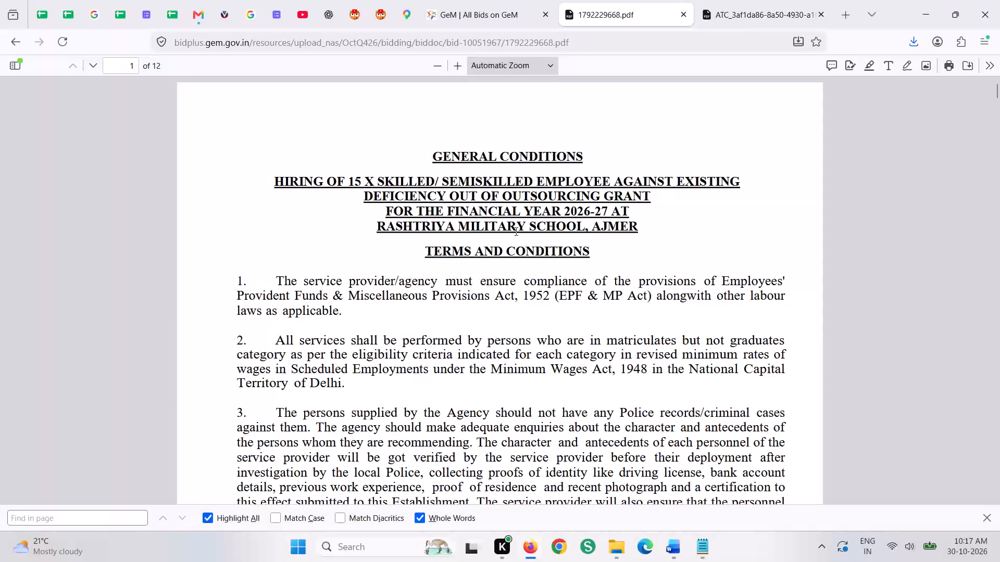
Search the scope of work file for EMD and copy the clause 32 wording on MSE category eligibility for EMD exemption.
key("ctrl+f")
type("EMD")
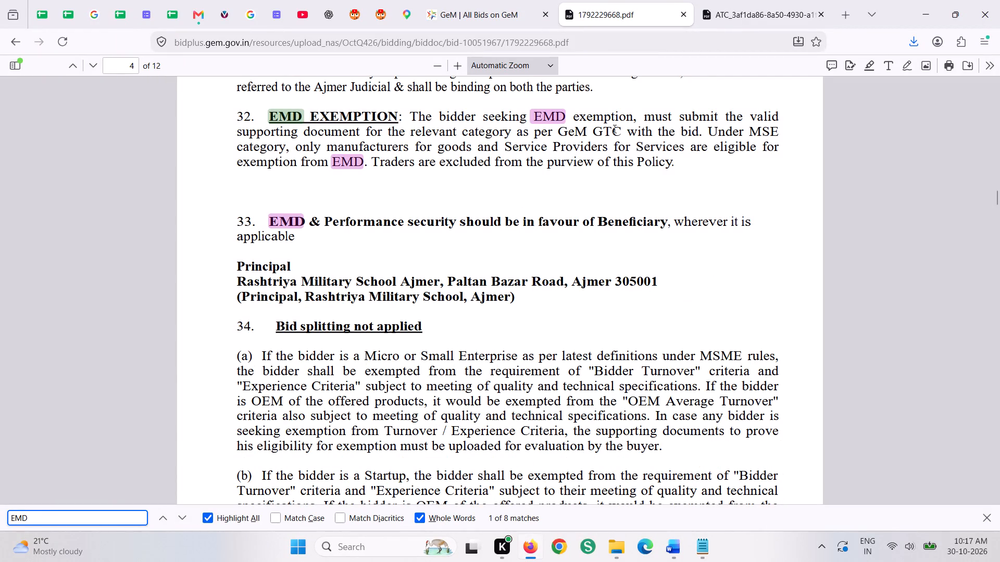
left_click(749, 129)
left_click_drag(749, 129, 385, 181)
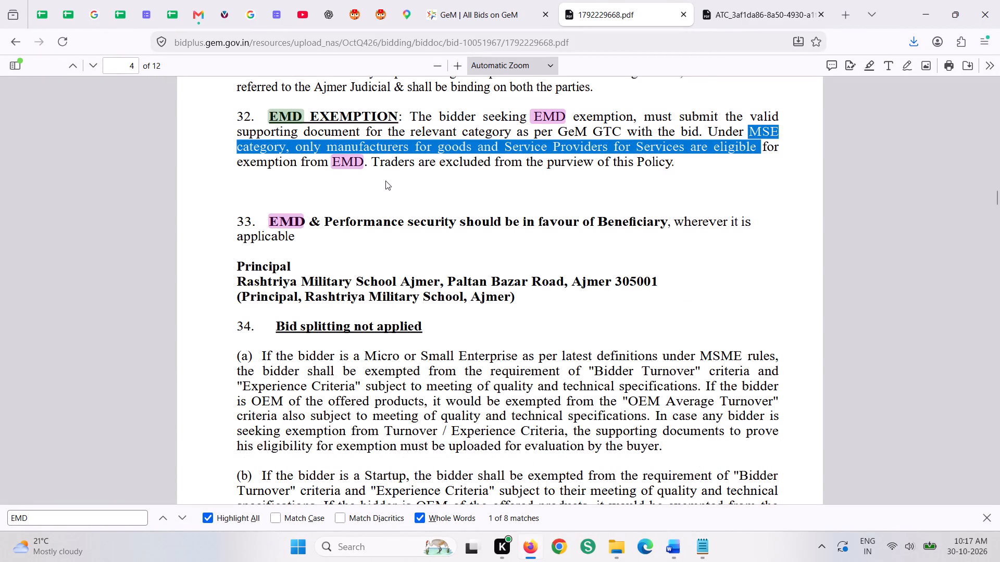
left_click_drag(385, 181, 357, 164)
key("ctrl+c")
key("ctrl+c")
Switch to the REQUIRED DOCUMENTS file in Word and delete all list content after "1.SHOPACT –".
left_click(670, 545)
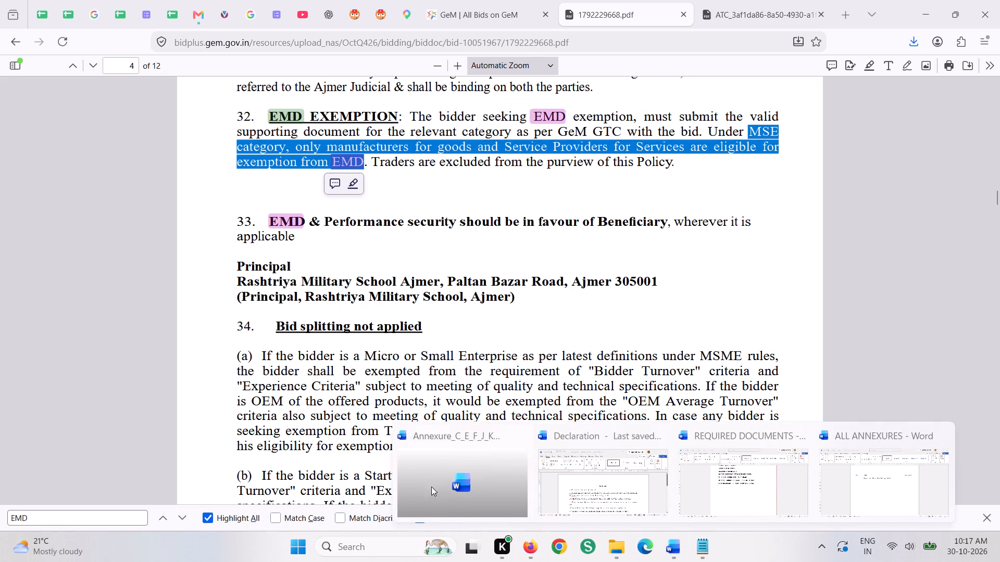
left_click(739, 469)
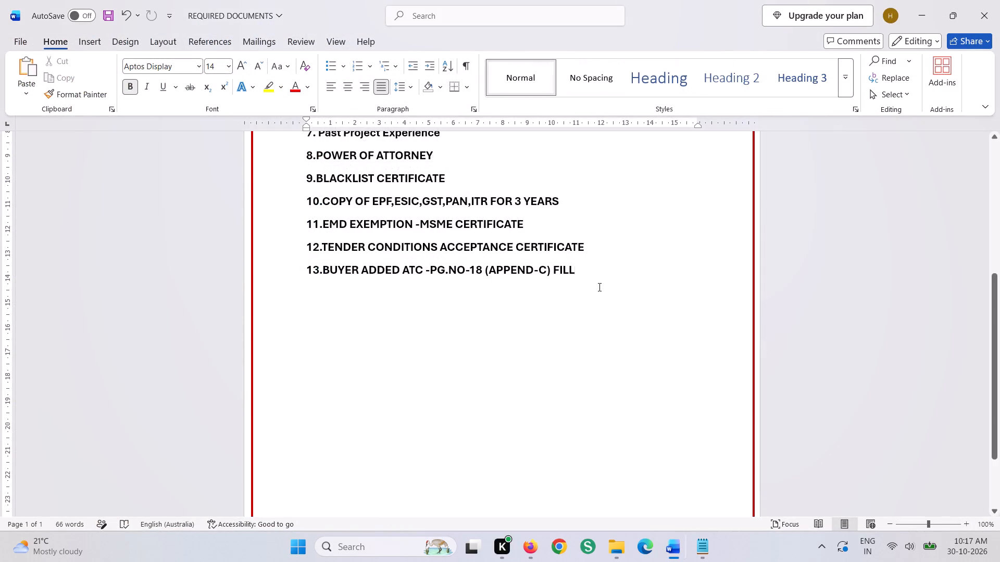
scroll(582, 294, "up", 2)
scroll(468, 323, "down", 1)
scroll(467, 323, "up", 1)
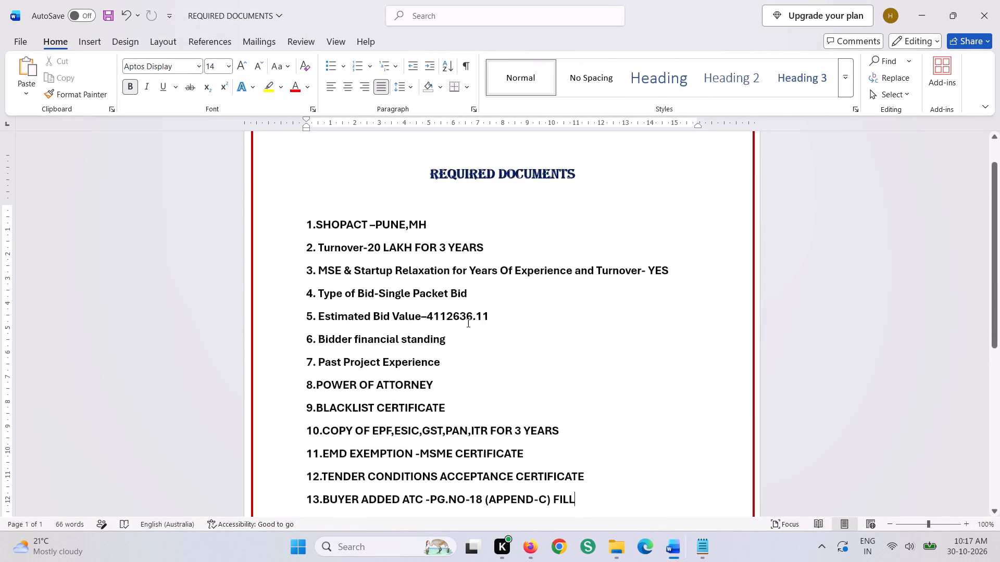
scroll(541, 346, "down", 1)
scroll(401, 257, "up", 1)
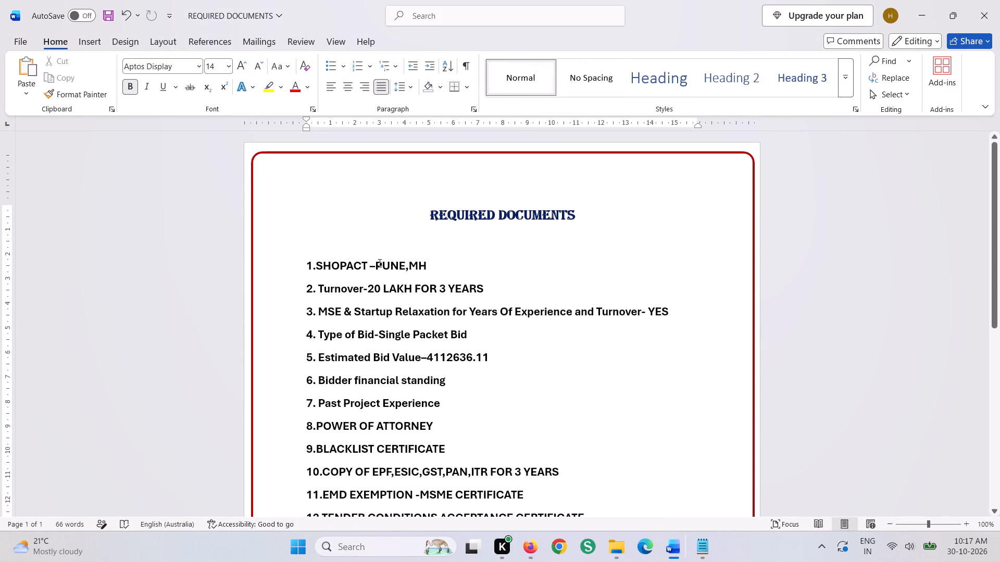
left_click_drag(379, 263, 628, 535)
key("BackSpace")
Add item 2 with the copied MSE category EMD exemption wording, joining its broken lines into one continuous paragraph.
key("Return")
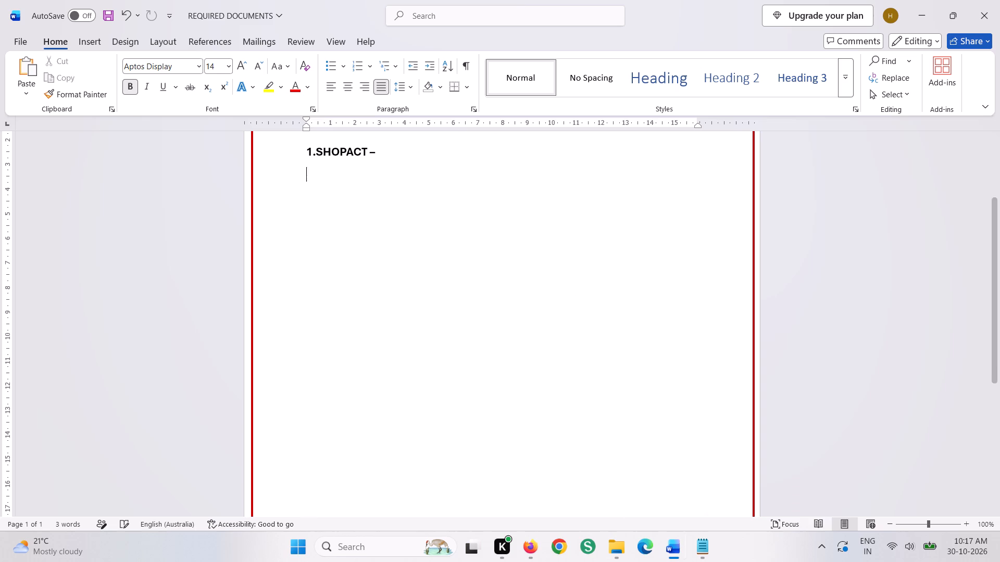
key("2")
key("ctrl+v")
key("ctrl+z")
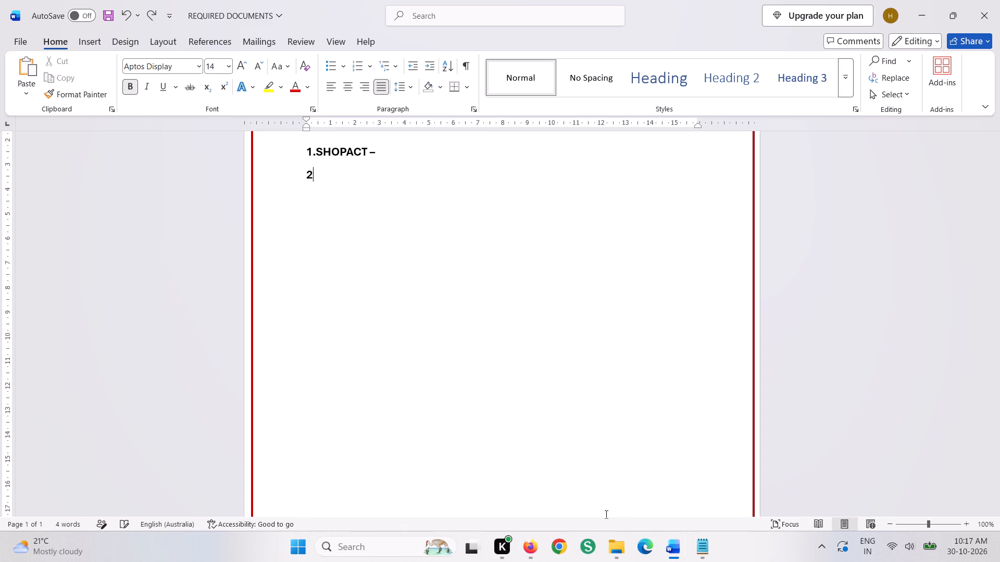
key("period")
key("ctrl+v")
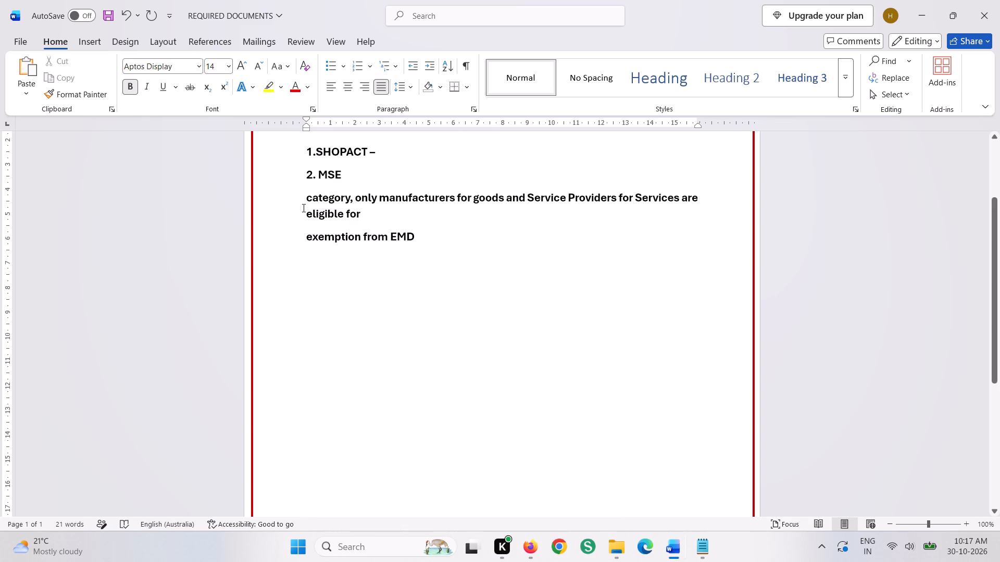
left_click(301, 199)
key("BackSpace")
key("space")
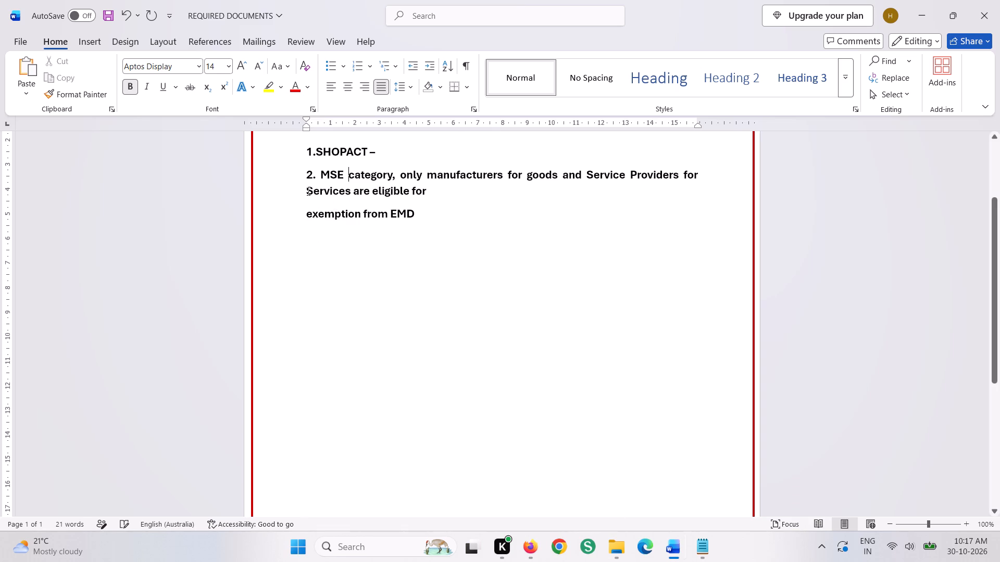
left_click(303, 213)
key("BackSpace")
key("space")
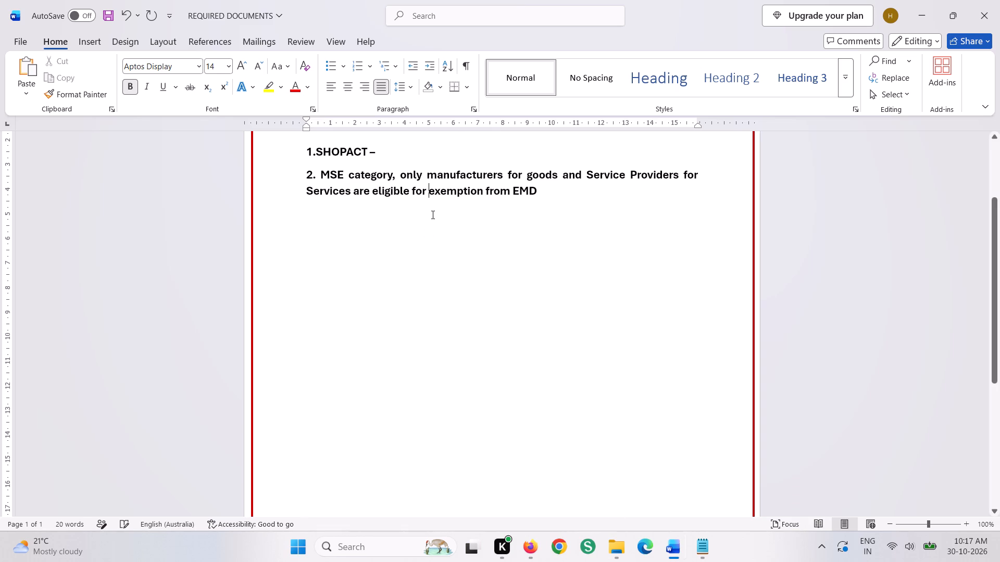
Highlight the MSE category EMD exemption text of item 2 in yellow.
left_click_drag(325, 171, 568, 196)
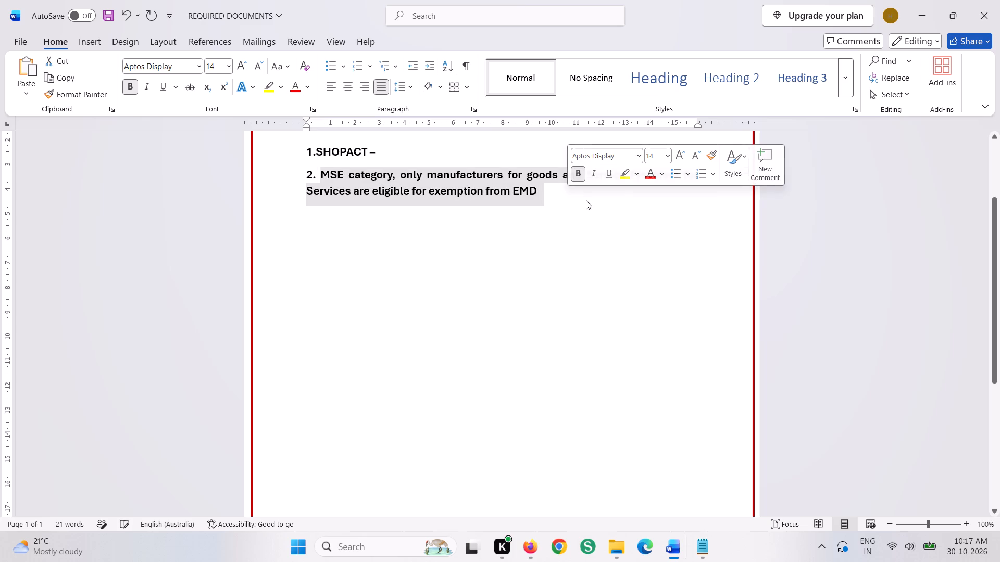
left_click(627, 174)
Start a new line numbered "3." below the EMD exemption item.
left_click(570, 203)
key("Return")
type("3.")
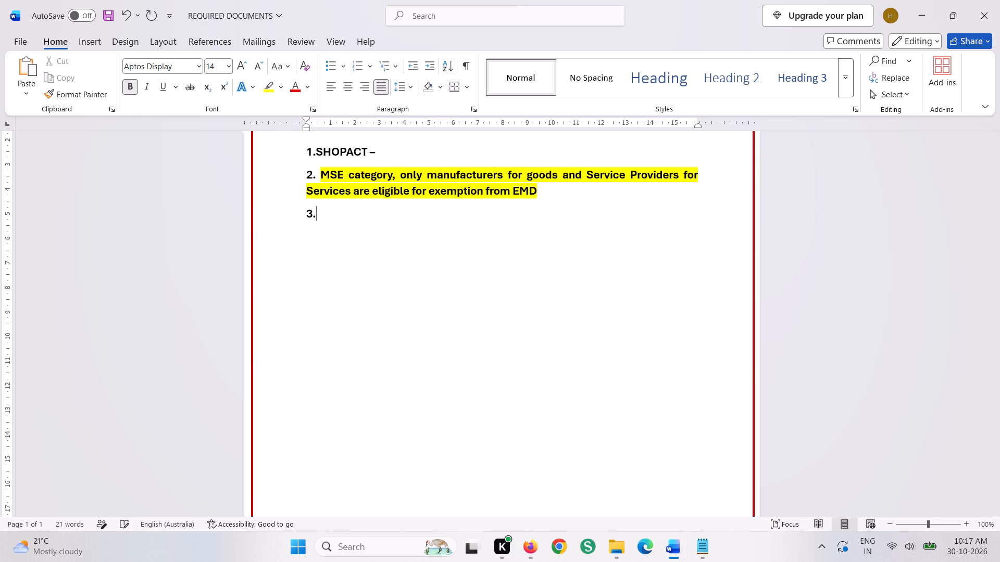
Switch to the bid's general conditions PDF in Firefox and skim its terms, clauses and undertaking for further document requirements.
key("alt+Tab")
scroll(452, 299, "up", 1)
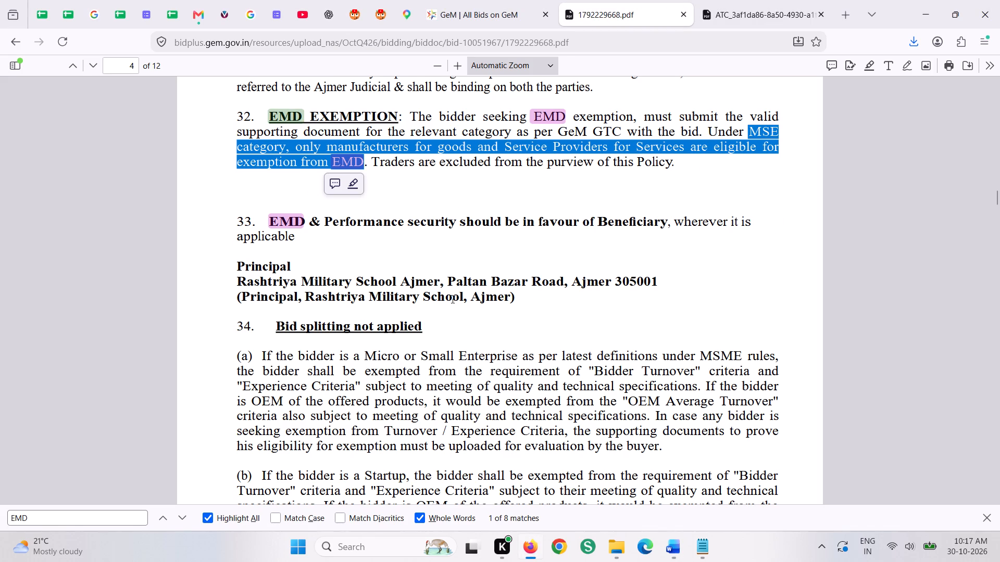
scroll(454, 300, "up", 1)
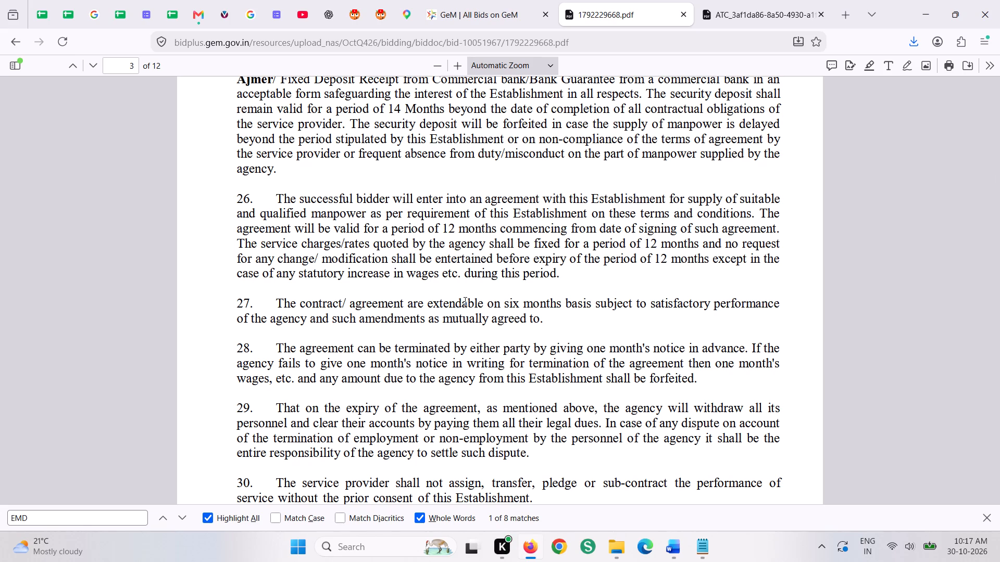
scroll(454, 291, "up", 5)
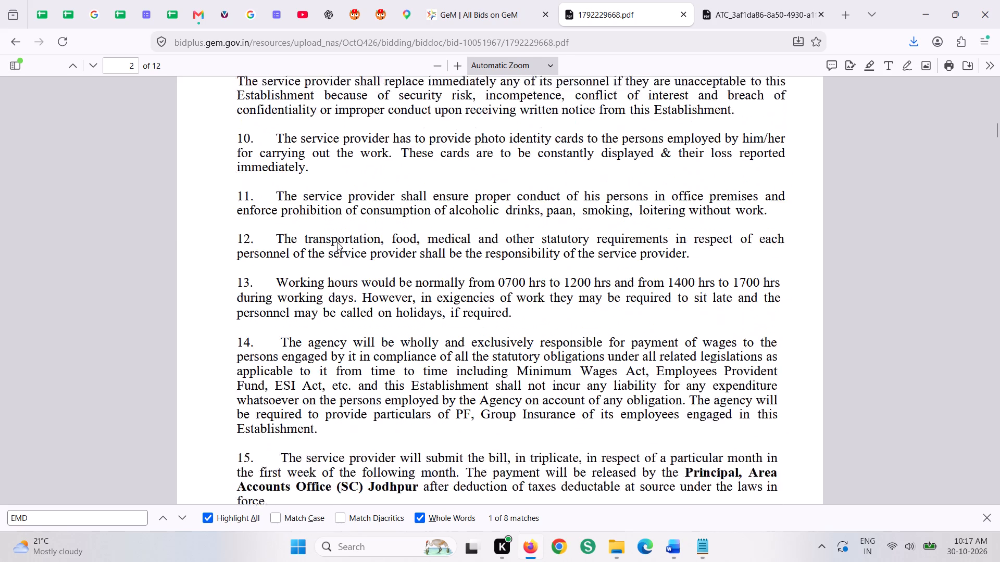
scroll(385, 233, "up", 2)
scroll(441, 248, "up", 3)
scroll(441, 248, "down", 10)
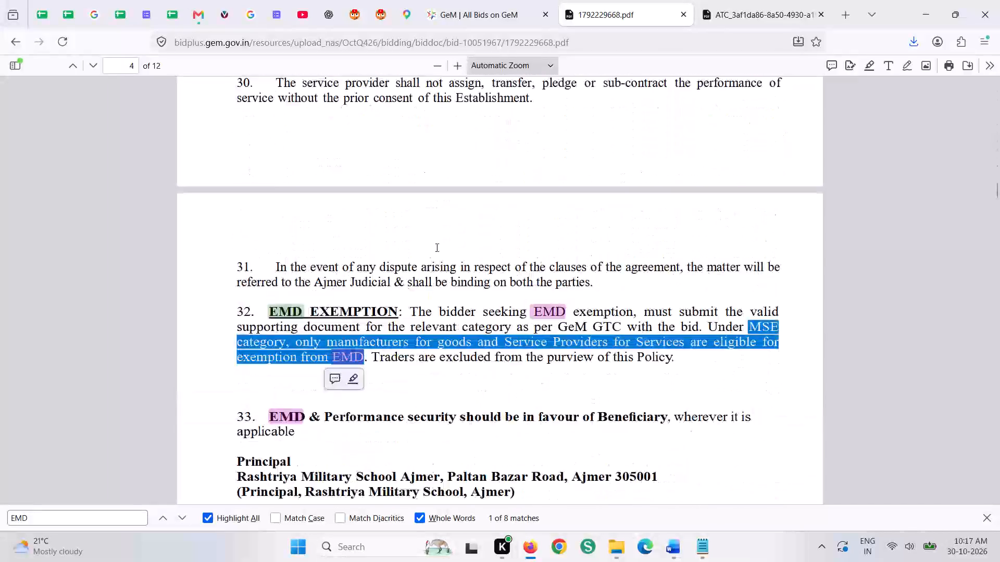
scroll(436, 233, "down", 3)
scroll(456, 233, "up", 2)
scroll(456, 233, "down", 4)
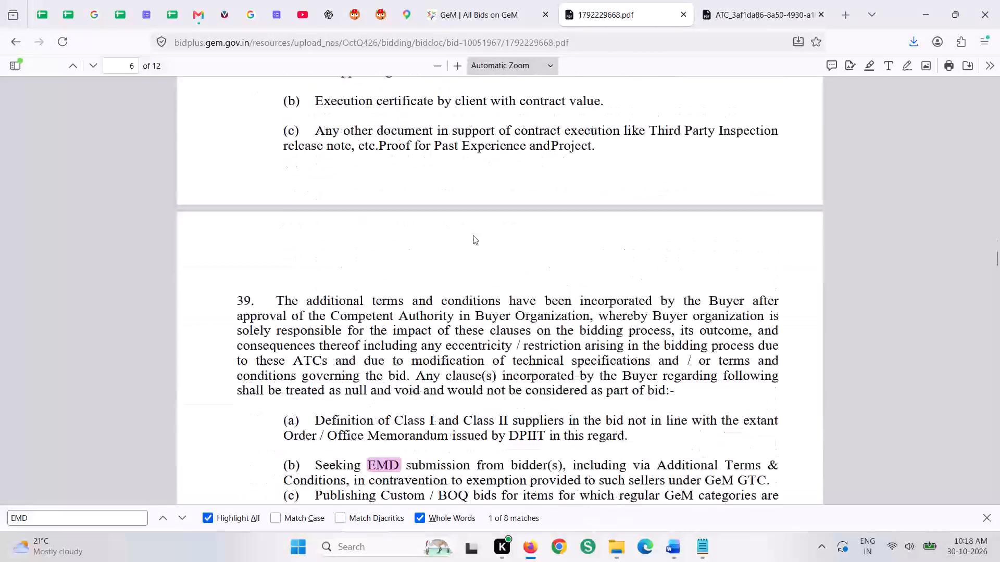
scroll(477, 231, "down", 1)
scroll(523, 235, "down", 4)
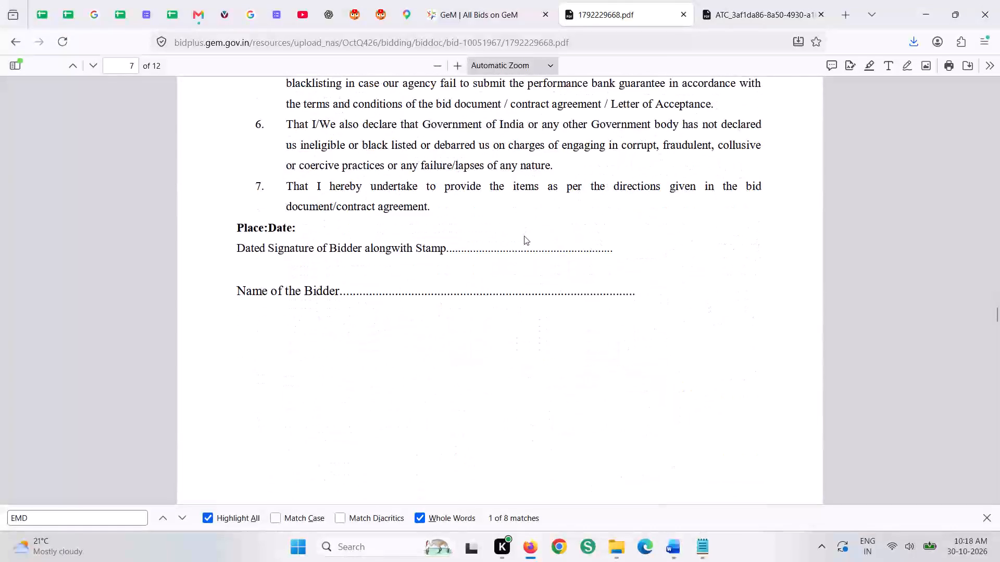
scroll(524, 236, "up", 10)
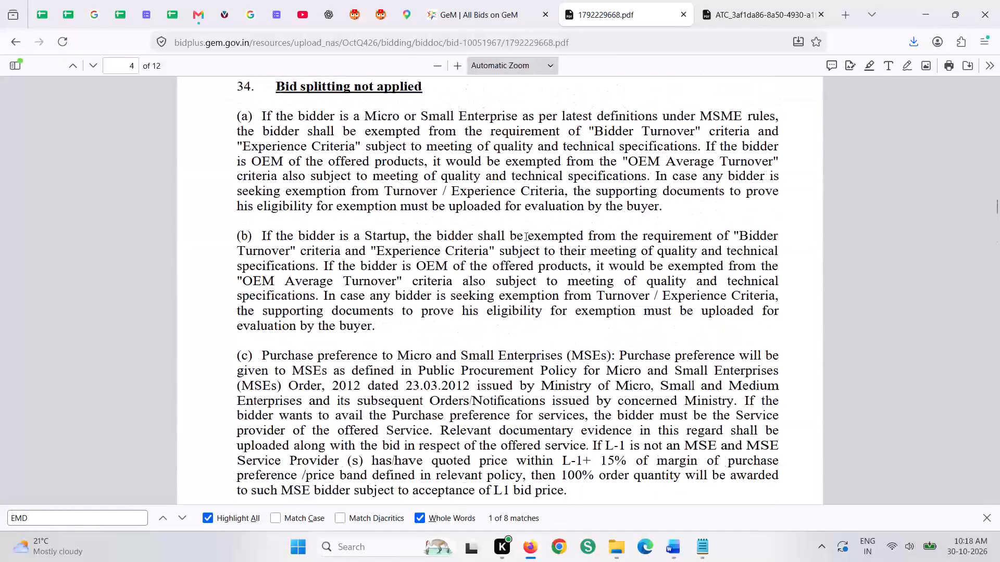
scroll(525, 236, "up", 14)
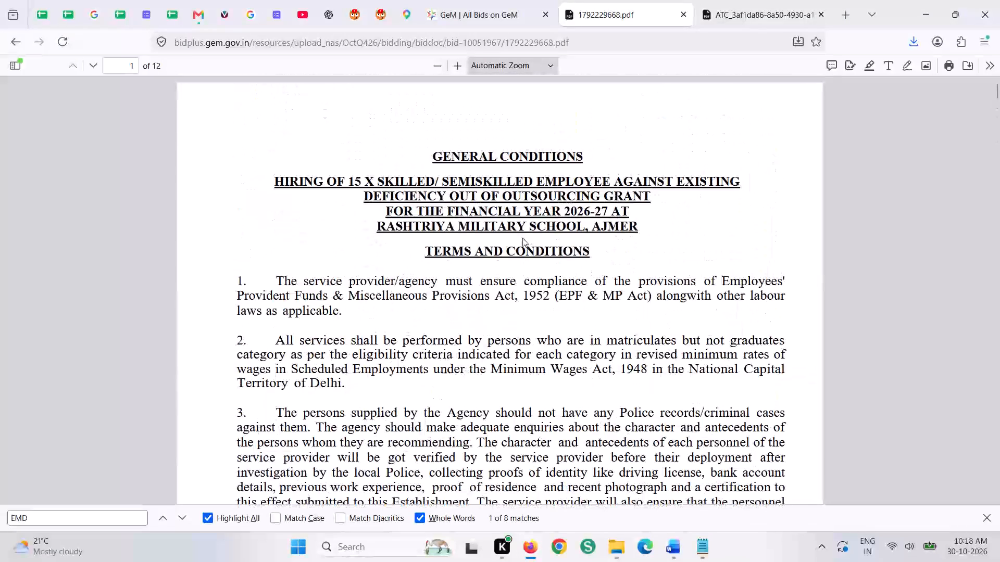
scroll(522, 238, "up", 2)
Read clauses 33 to 39 of the general conditions, covering EMD, bidder financial standing, payment and past project experience.
scroll(522, 238, "down", 7)
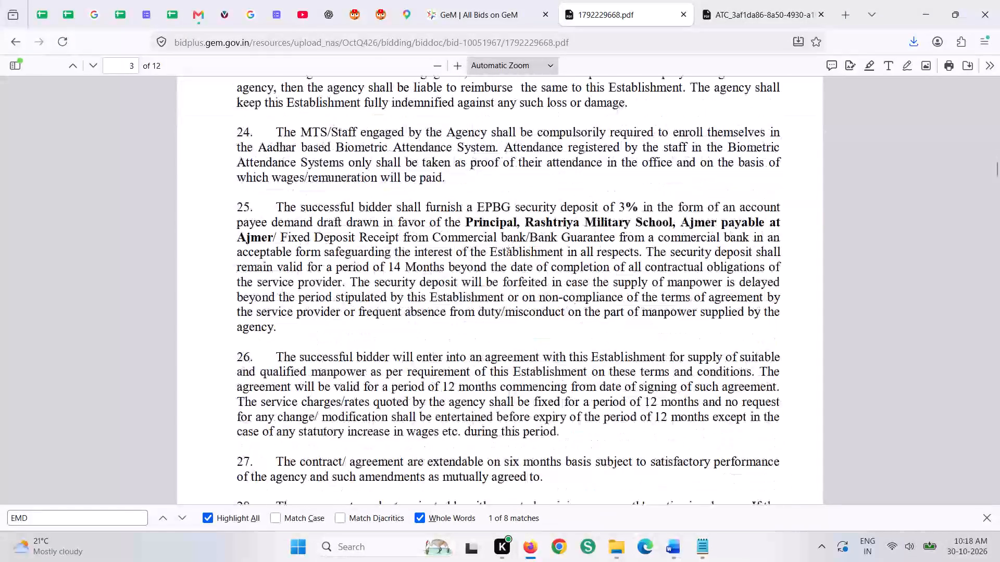
scroll(507, 251, "down", 3)
scroll(530, 259, "up", 1)
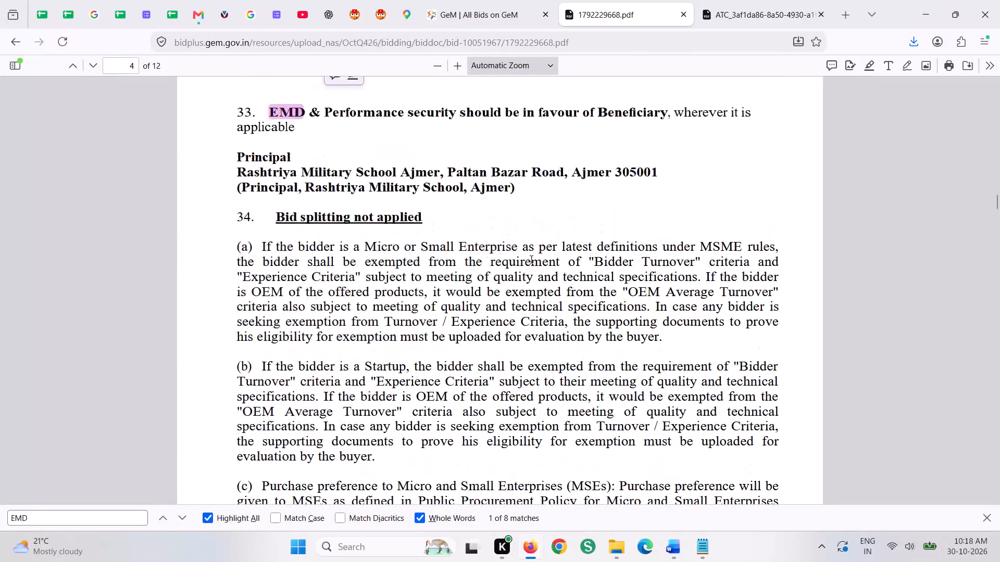
scroll(458, 284, "down", 1)
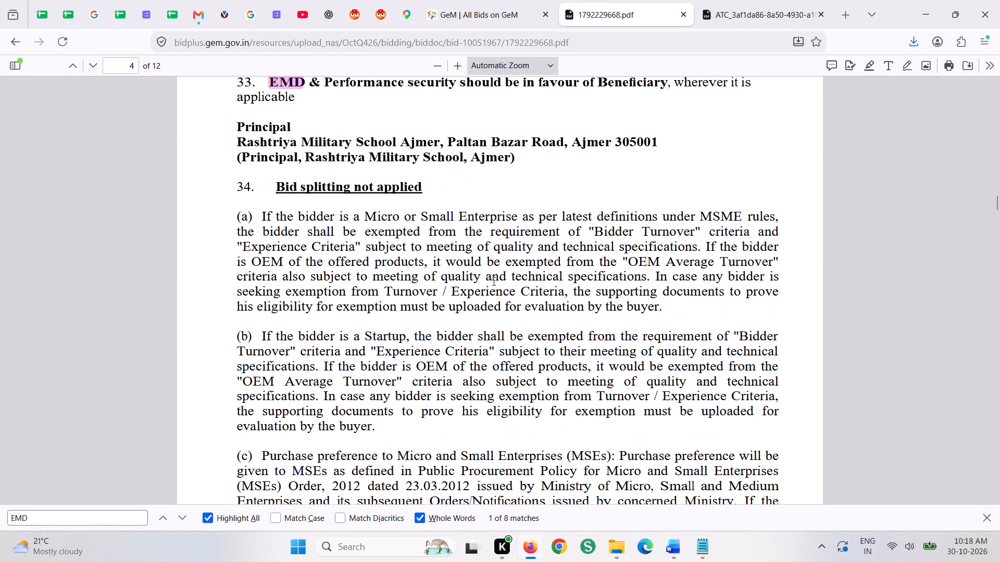
scroll(489, 282, "up", 1)
scroll(489, 282, "down", 2)
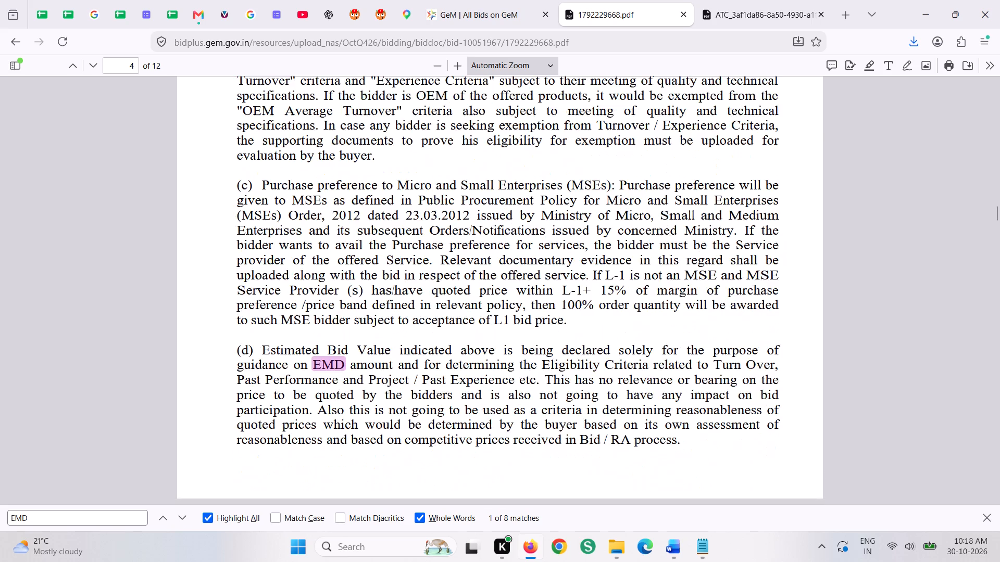
scroll(520, 283, "down", 4)
scroll(520, 283, "up", 2)
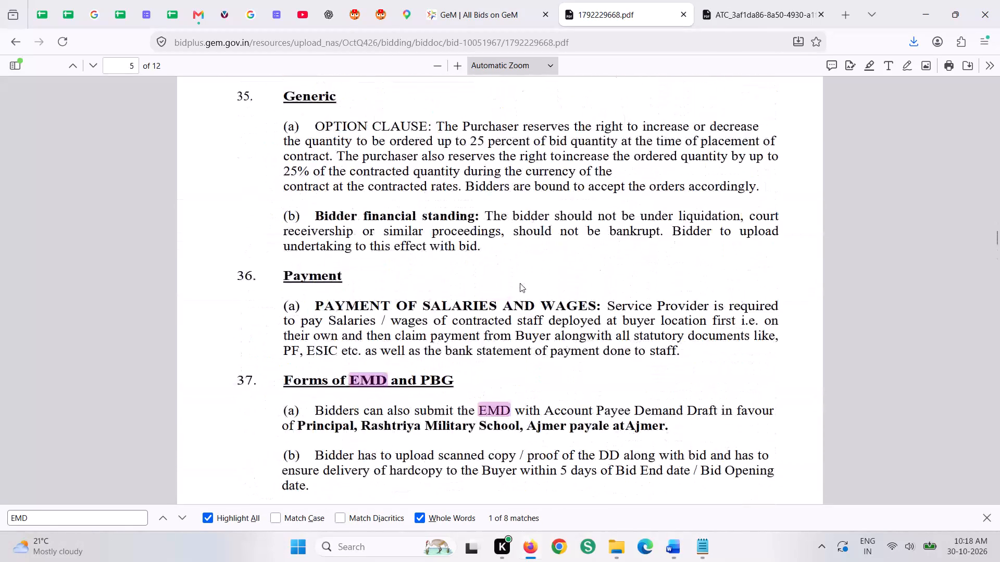
scroll(520, 283, "down", 1)
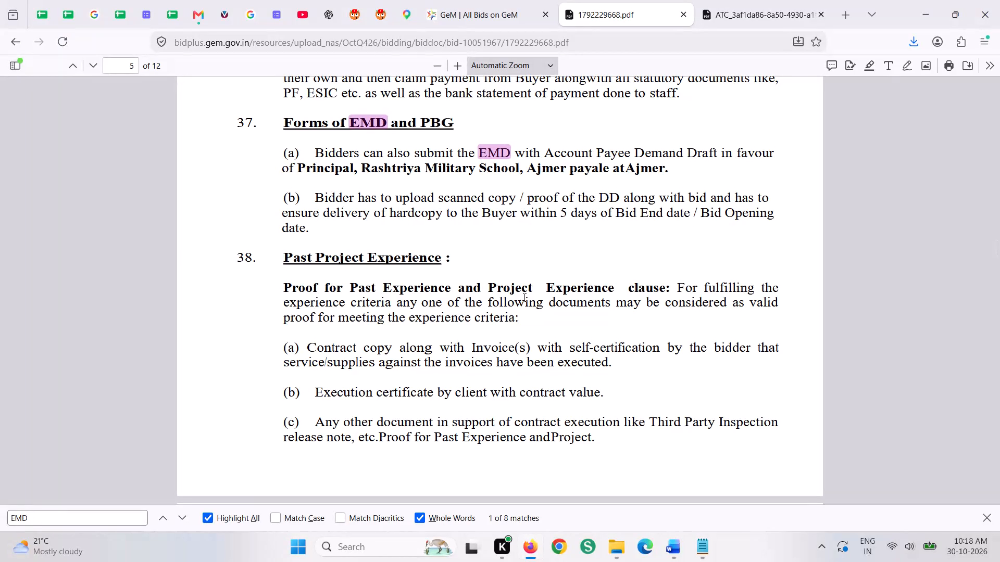
scroll(507, 291, "down", 1)
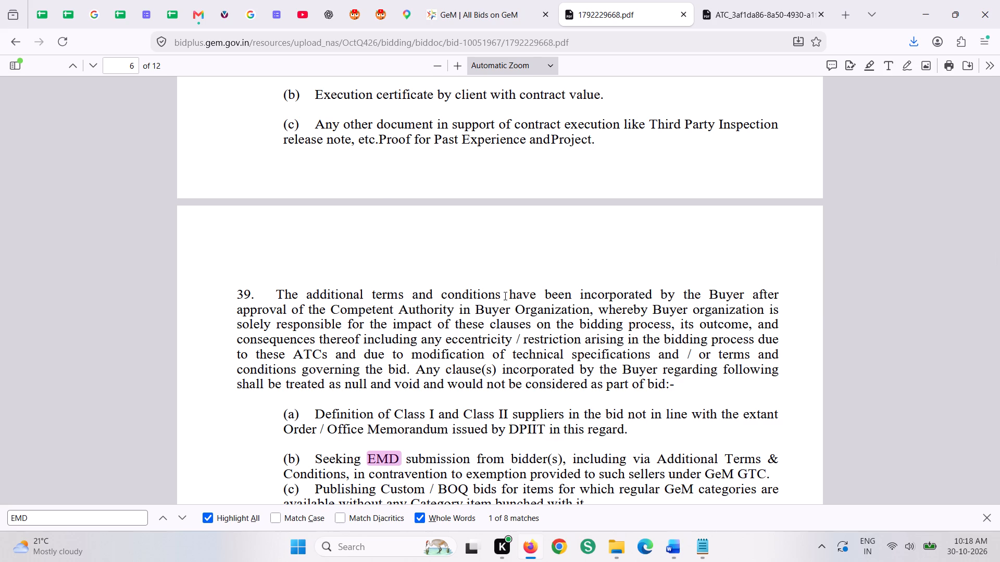
scroll(511, 299, "down", 1)
scroll(466, 288, "down", 2)
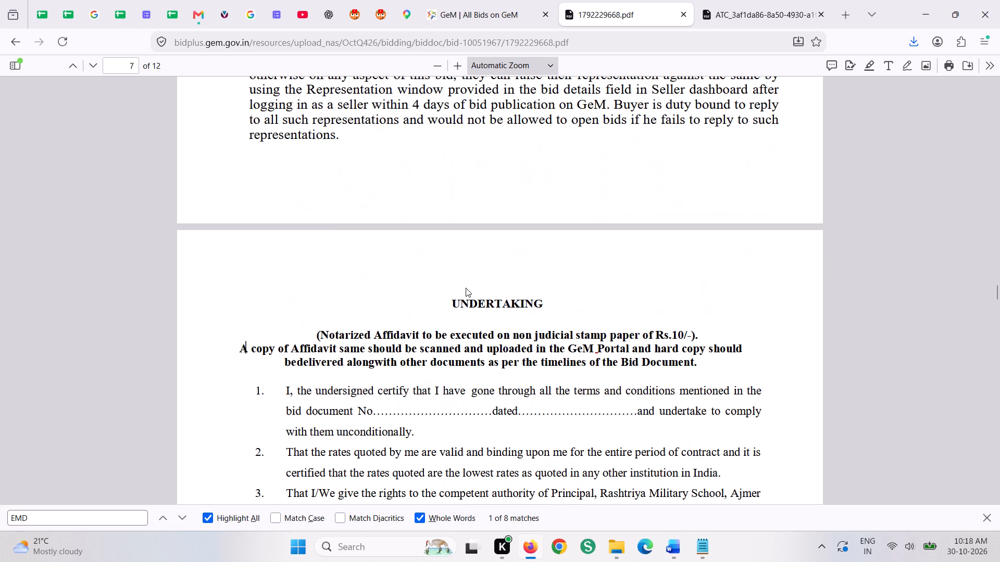
scroll(466, 288, "down", 1)
Recheck the clauses on purchase preference, past experience of similar services, bidder undertaking, EMD forms and experience proof for required documents.
scroll(466, 288, "up", 12)
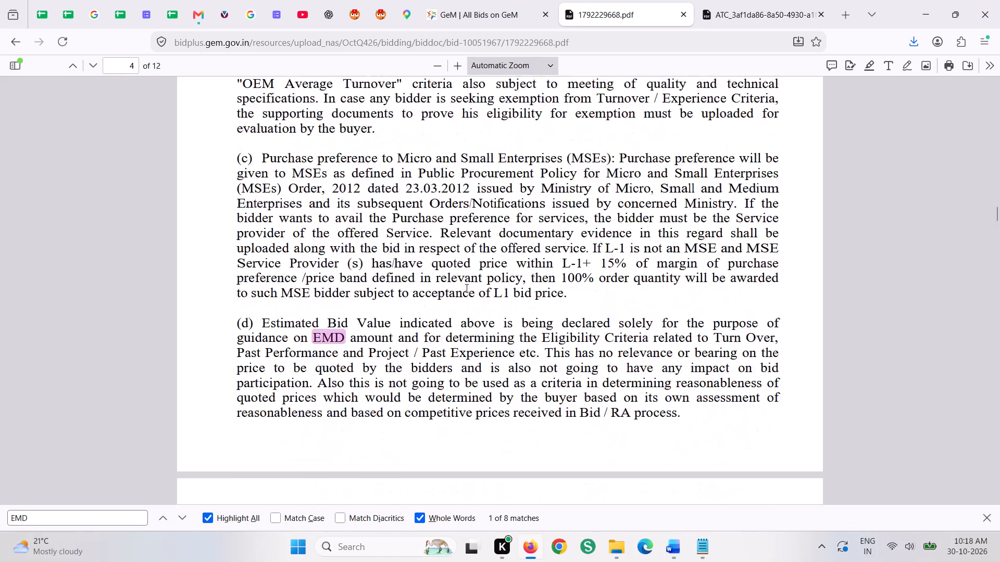
scroll(466, 288, "up", 15)
scroll(465, 287, "down", 6)
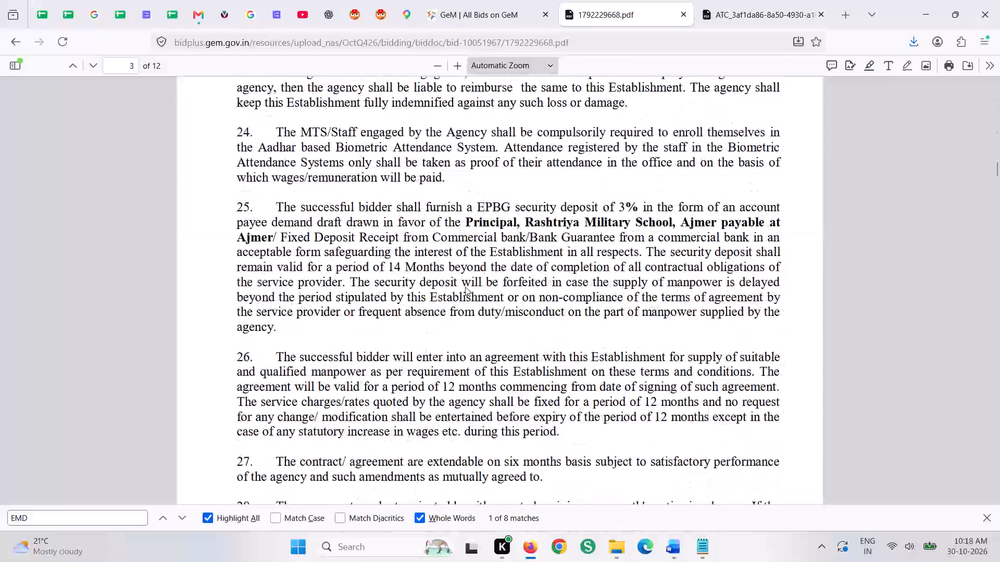
scroll(465, 287, "down", 5)
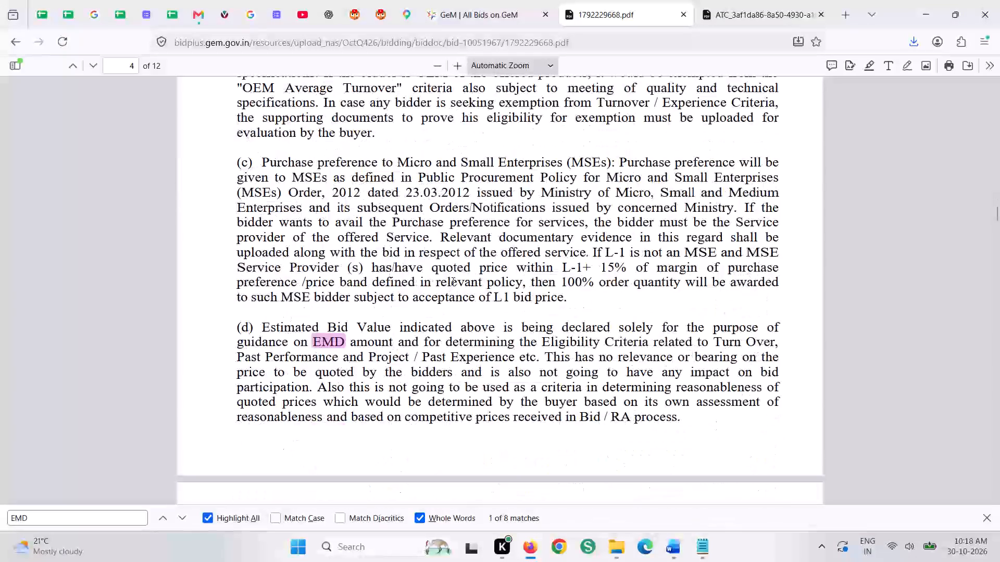
scroll(452, 281, "down", 1)
scroll(460, 283, "up", 1)
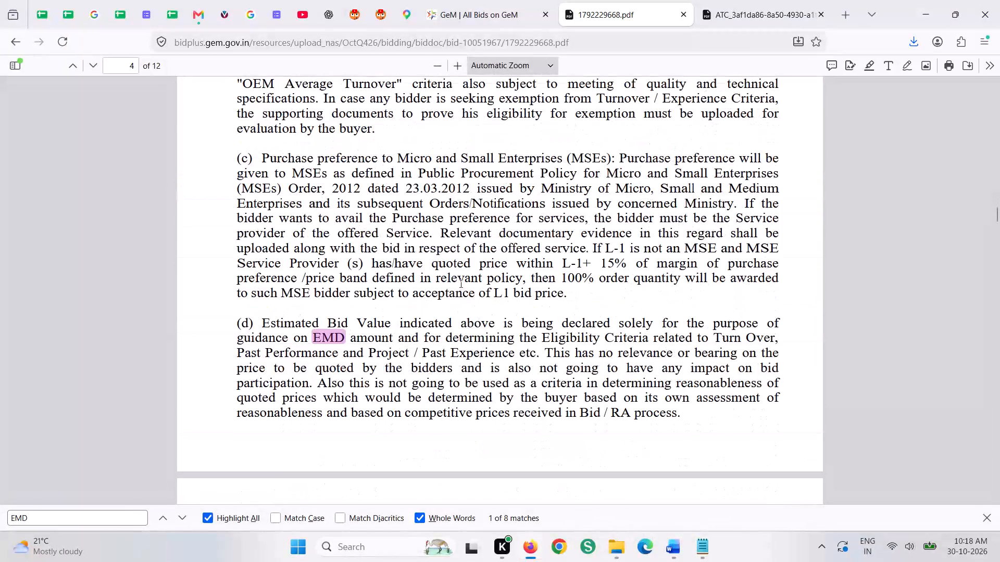
scroll(463, 285, "down", 1)
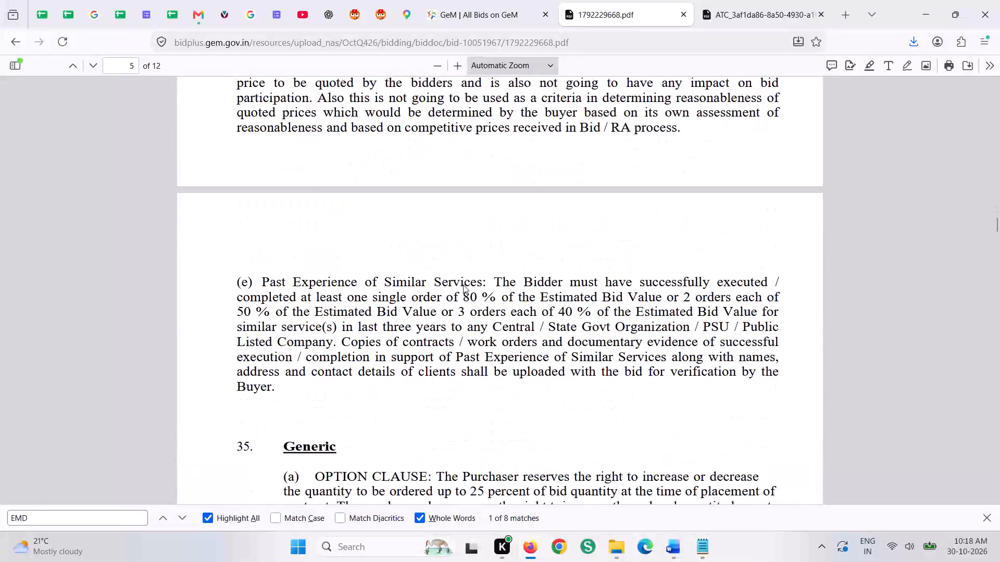
scroll(463, 285, "up", 1)
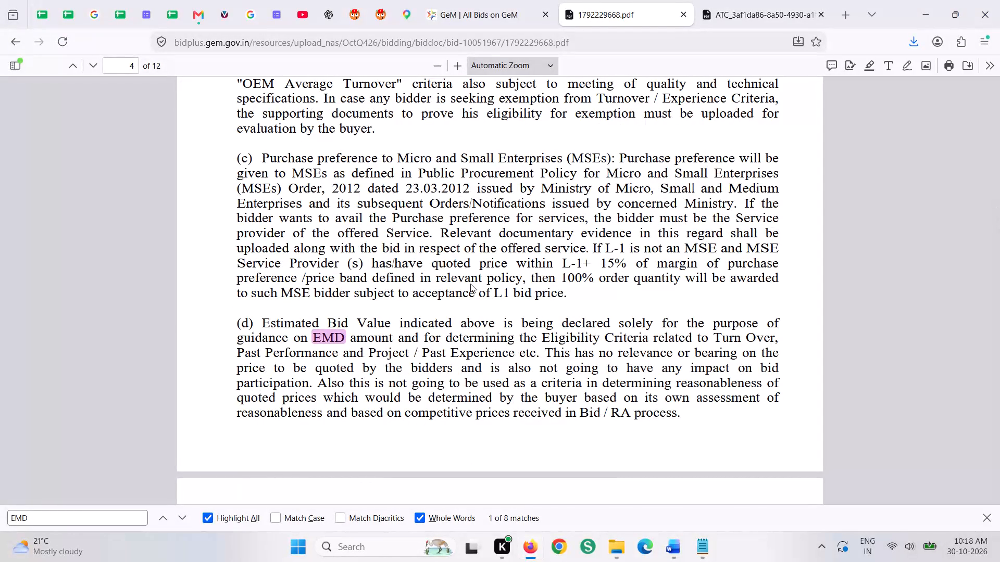
scroll(470, 284, "down", 1)
scroll(422, 302, "down", 1)
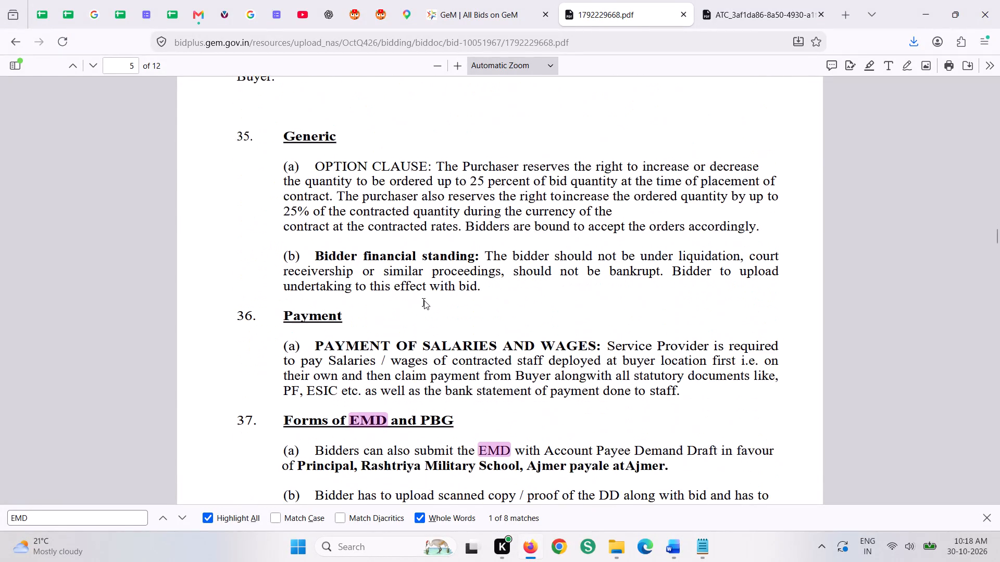
scroll(424, 300, "up", 1)
scroll(433, 280, "down", 1)
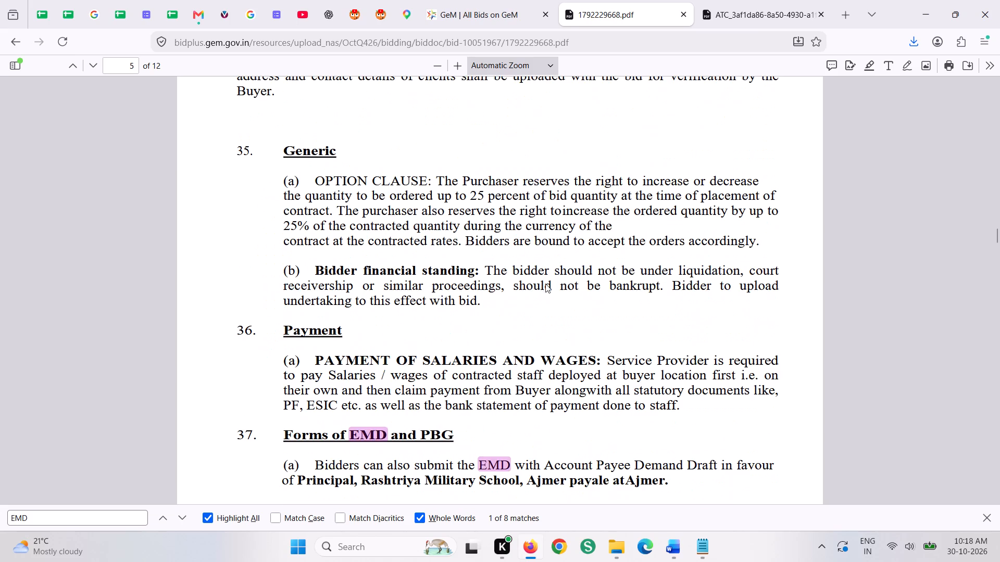
scroll(486, 289, "down", 1)
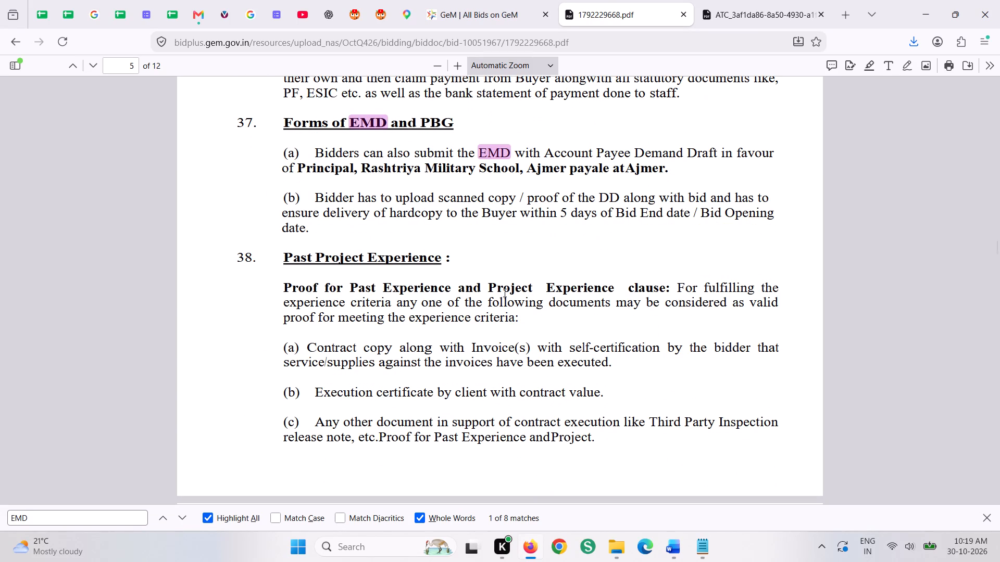
scroll(522, 299, "down", 1)
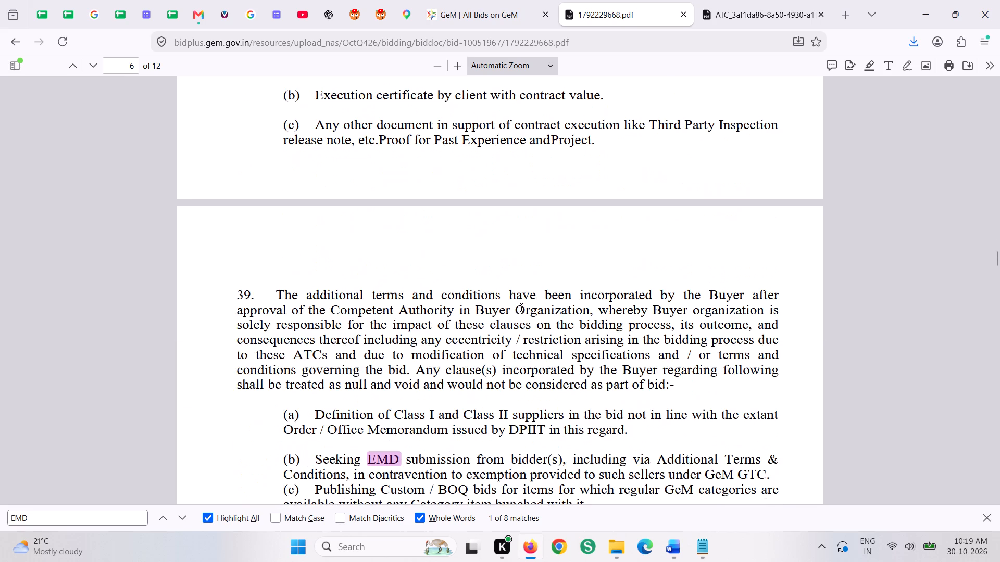
scroll(521, 303, "down", 1)
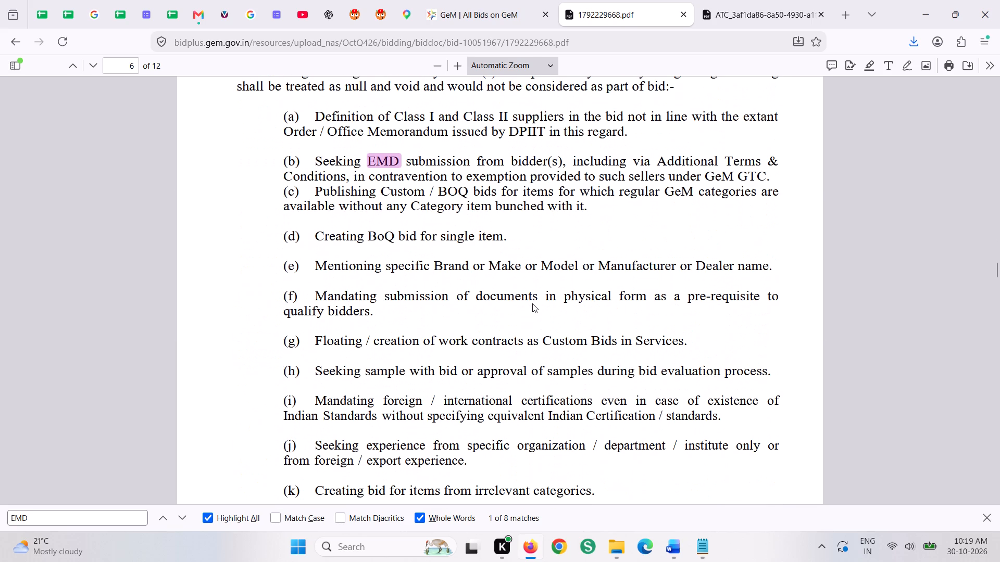
Read clause 39's list of void buyer-added conditions and the notarized affidavit requirements of the Undertaking form.
scroll(534, 304, "down", 2)
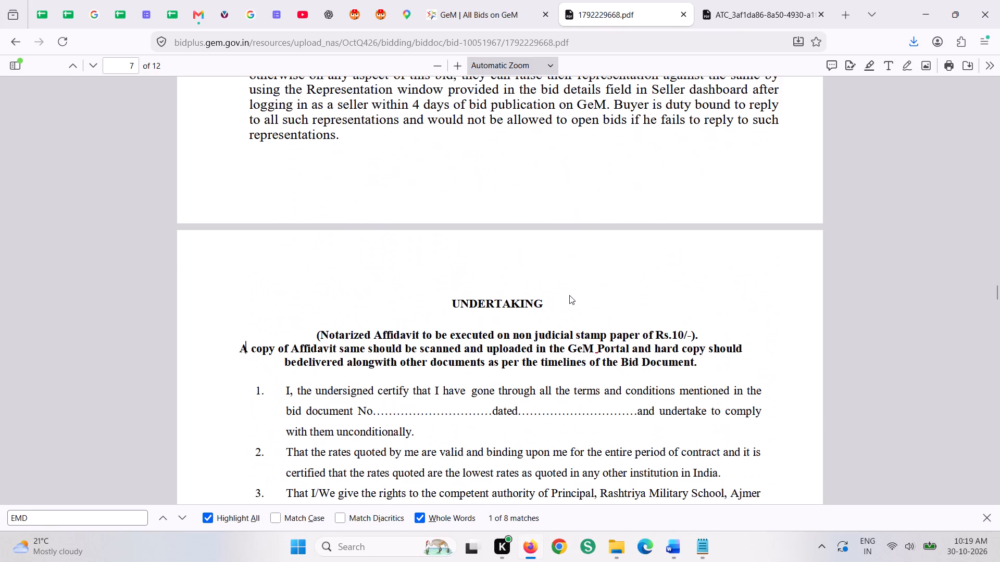
scroll(575, 291, "down", 2)
scroll(620, 371, "up", 1)
scroll(632, 318, "up", 4)
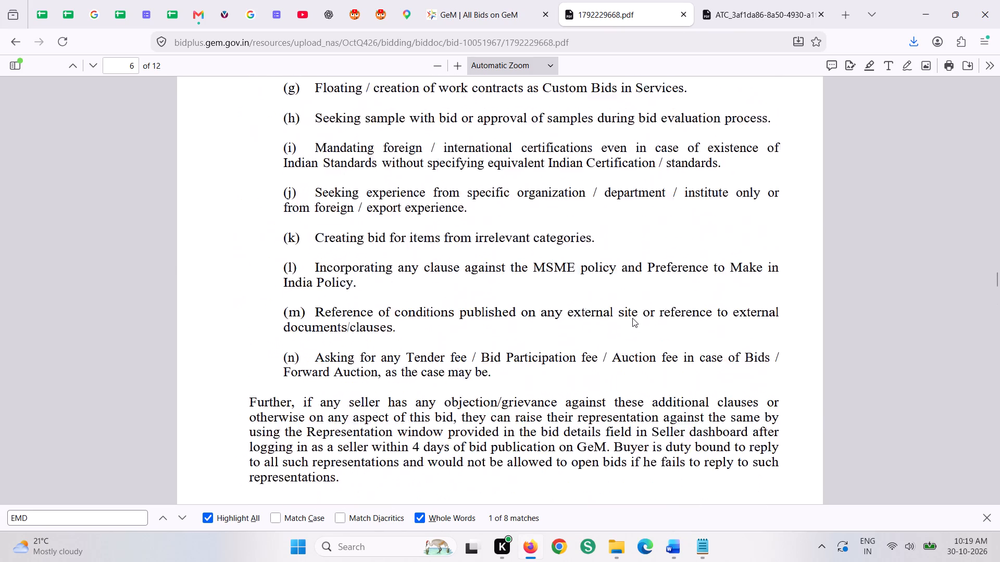
scroll(632, 318, "up", 4)
scroll(634, 318, "down", 5)
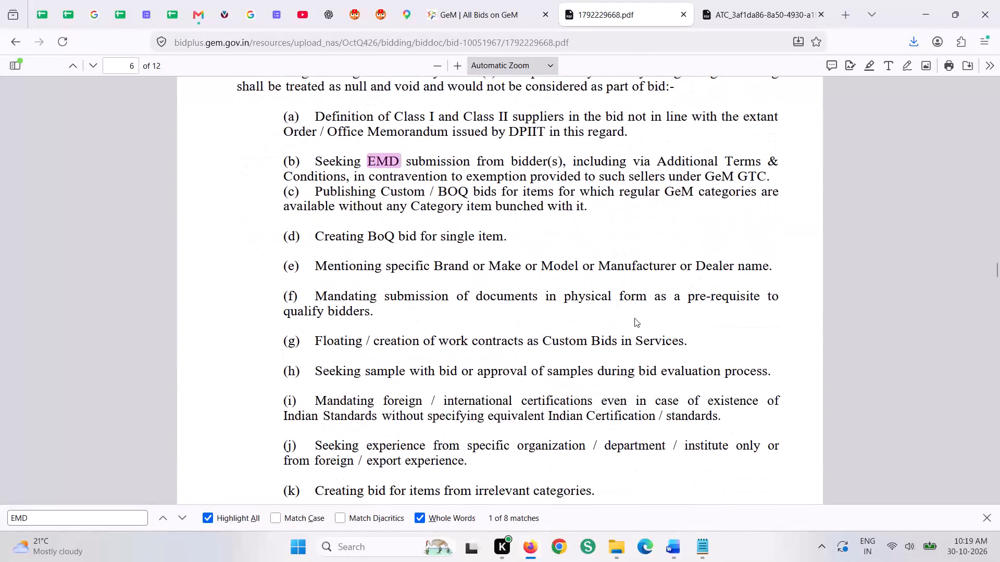
scroll(634, 318, "down", 5)
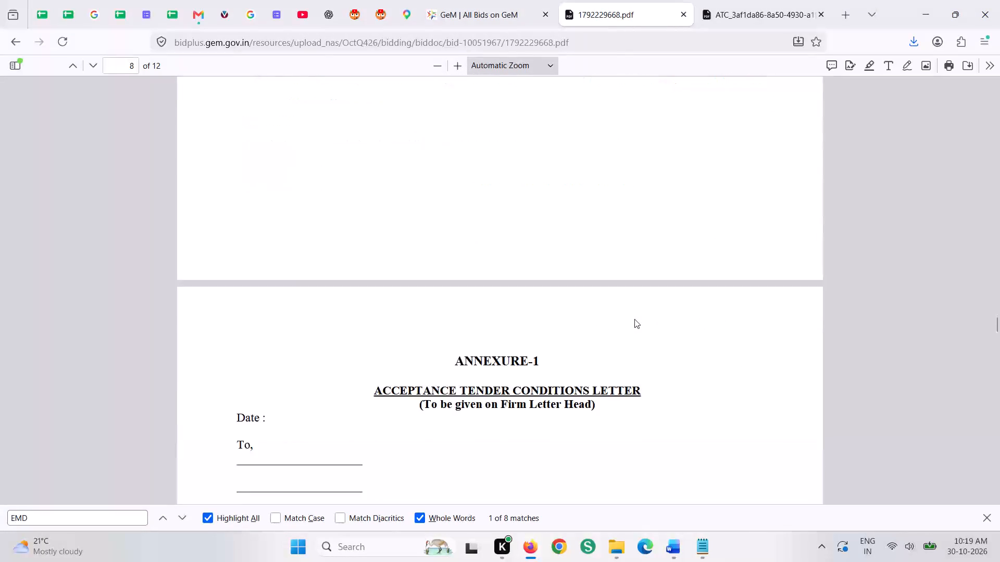
scroll(634, 319, "down", 2)
scroll(634, 319, "up", 5)
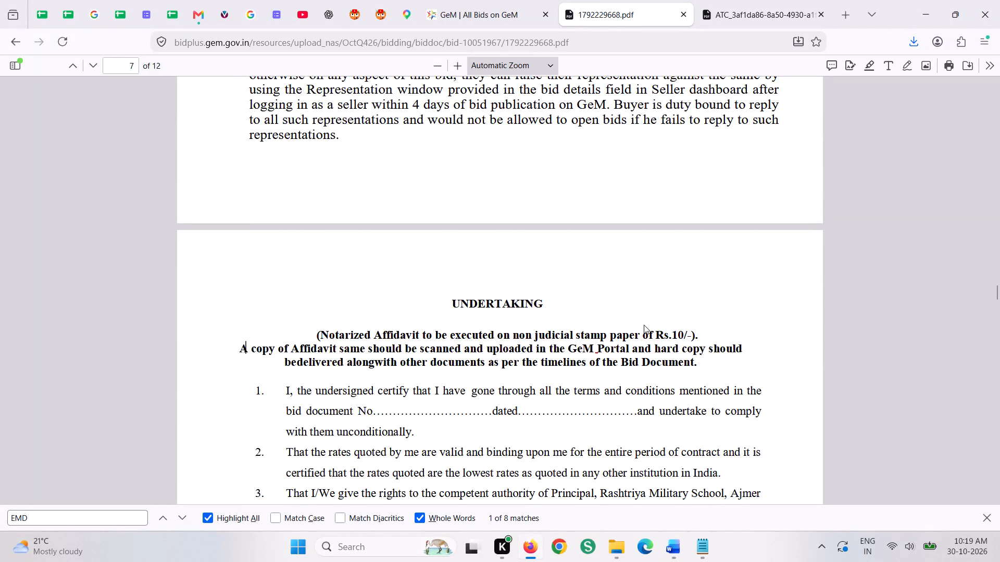
scroll(644, 325, "up", 1)
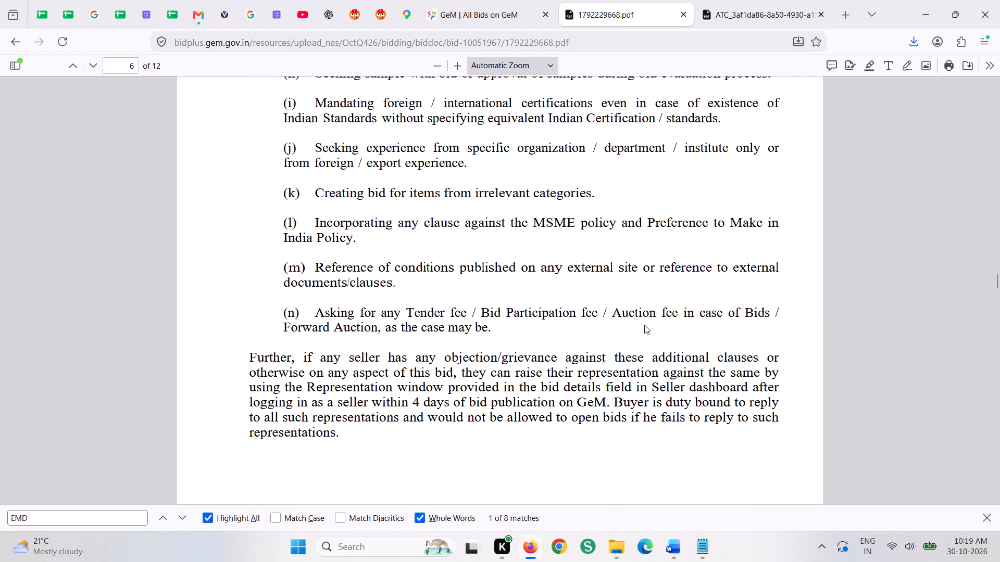
scroll(628, 321, "down", 2)
scroll(649, 327, "up", 1)
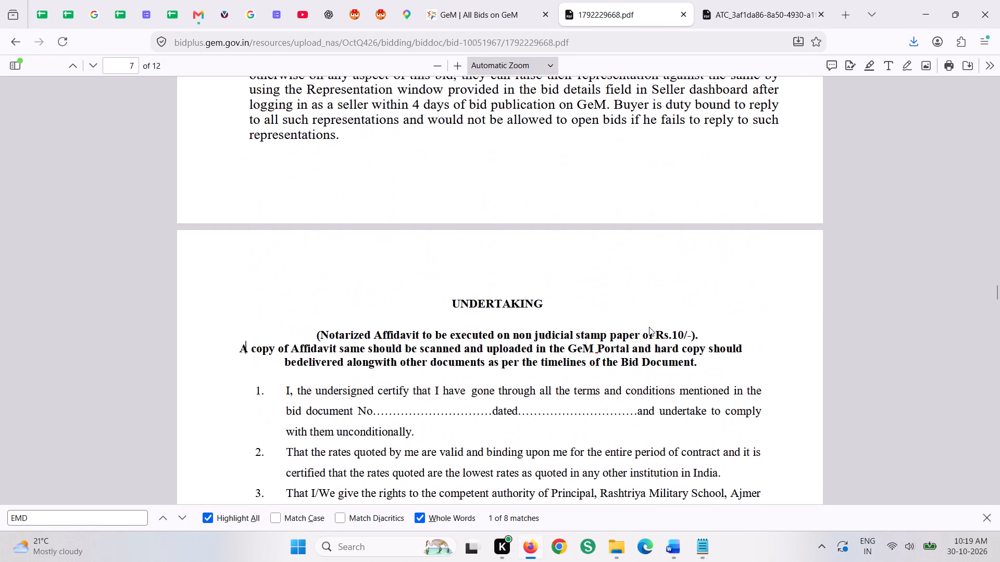
Examine Annexure-1 acceptance letter, Annexure-2 relatives and non-conviction declaration, and Annexure-3 experience certificate for documents to submit.
scroll(649, 327, "down", 5)
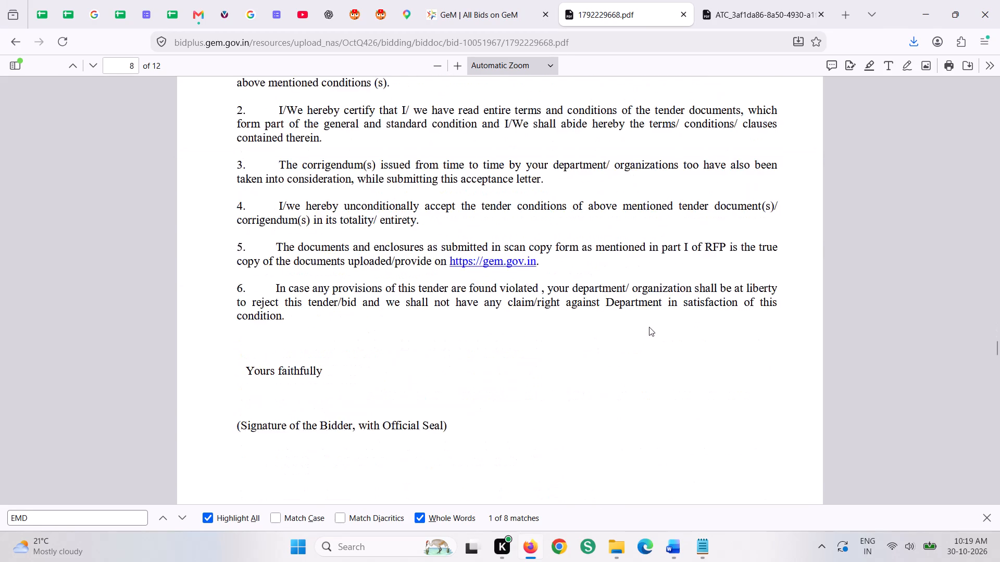
scroll(649, 327, "down", 6)
scroll(649, 327, "up", 5)
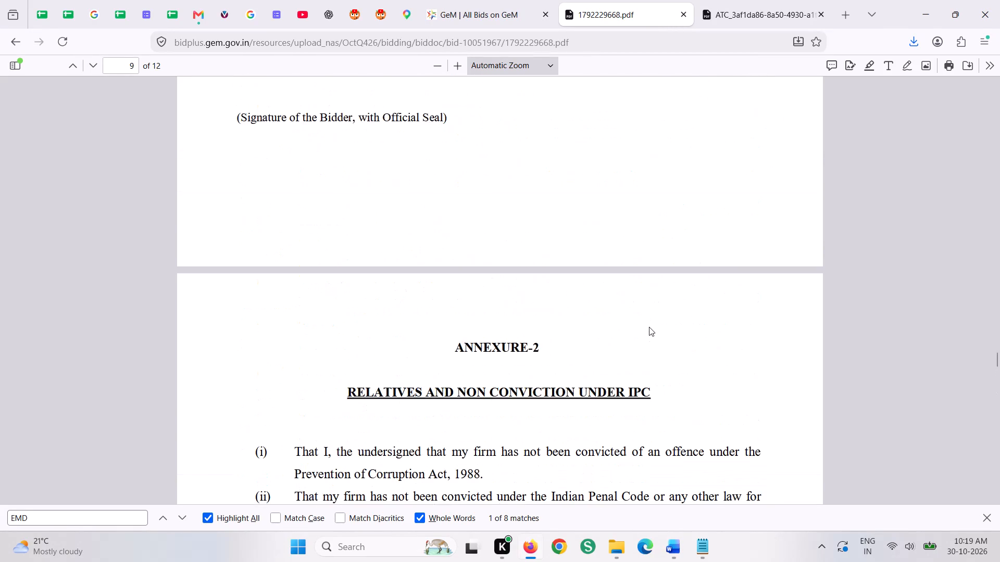
scroll(649, 327, "down", 6)
scroll(649, 327, "up", 3)
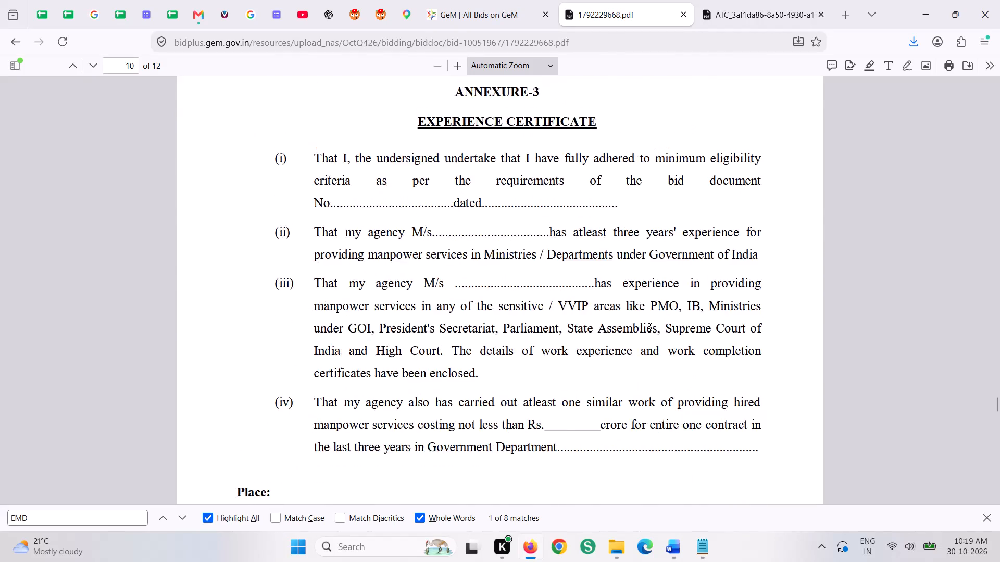
scroll(649, 327, "up", 3)
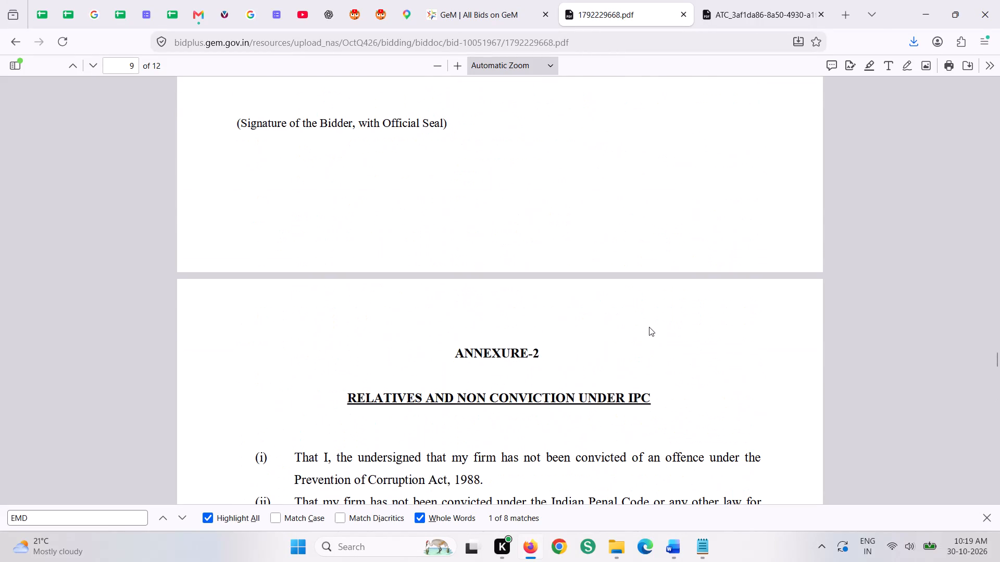
scroll(649, 327, "down", 1)
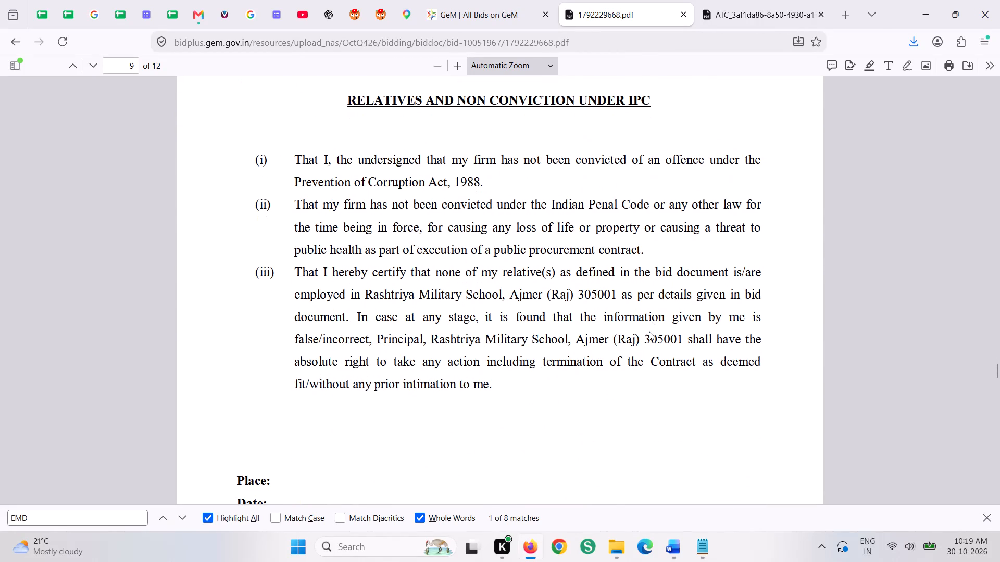
scroll(649, 331, "up", 1)
scroll(649, 331, "down", 5)
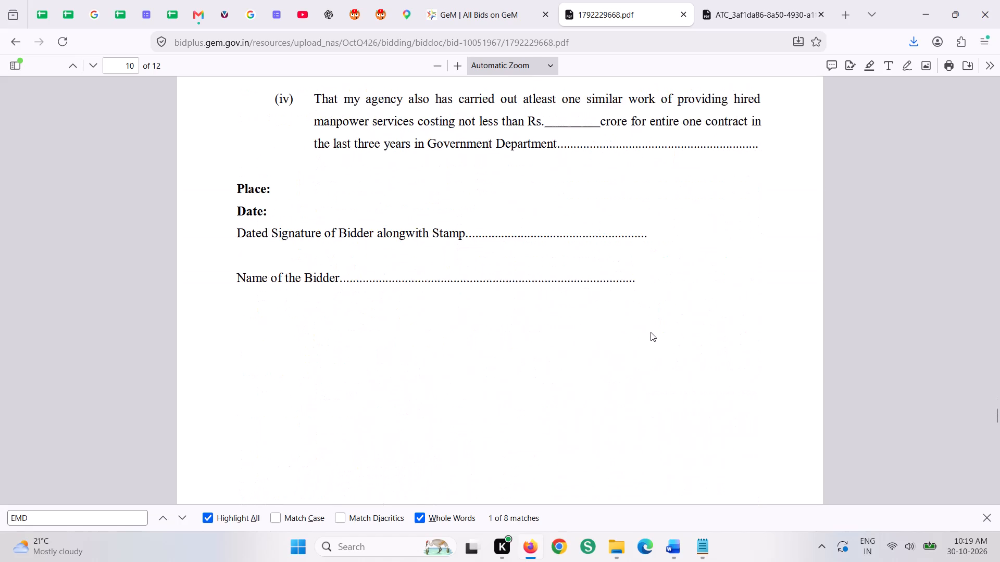
Examine the Annexure-4 required service condition letter and the remaining pages for further document requirements.
scroll(651, 332, "down", 4)
scroll(653, 334, "up", 3)
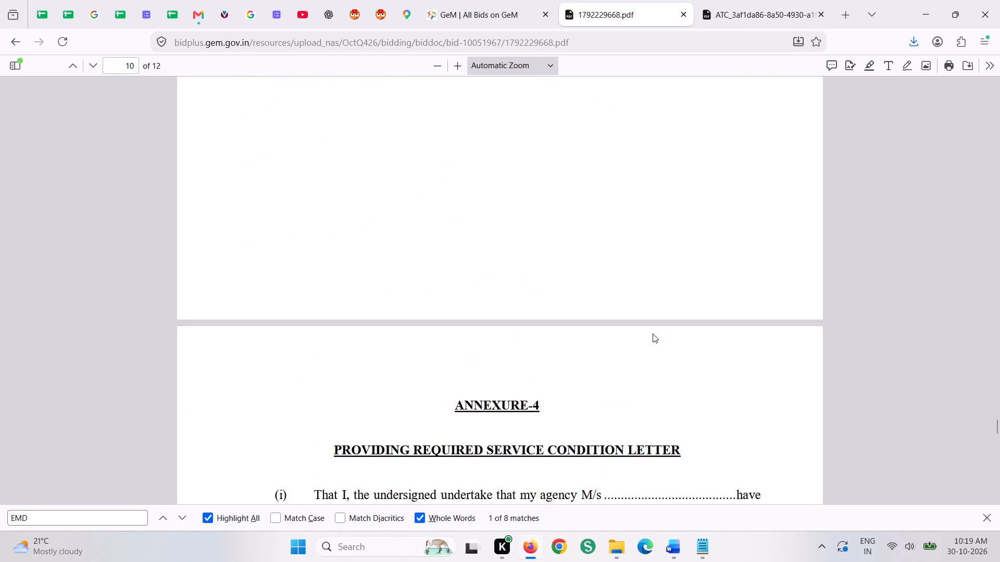
scroll(653, 334, "down", 8)
scroll(653, 334, "up", 3)
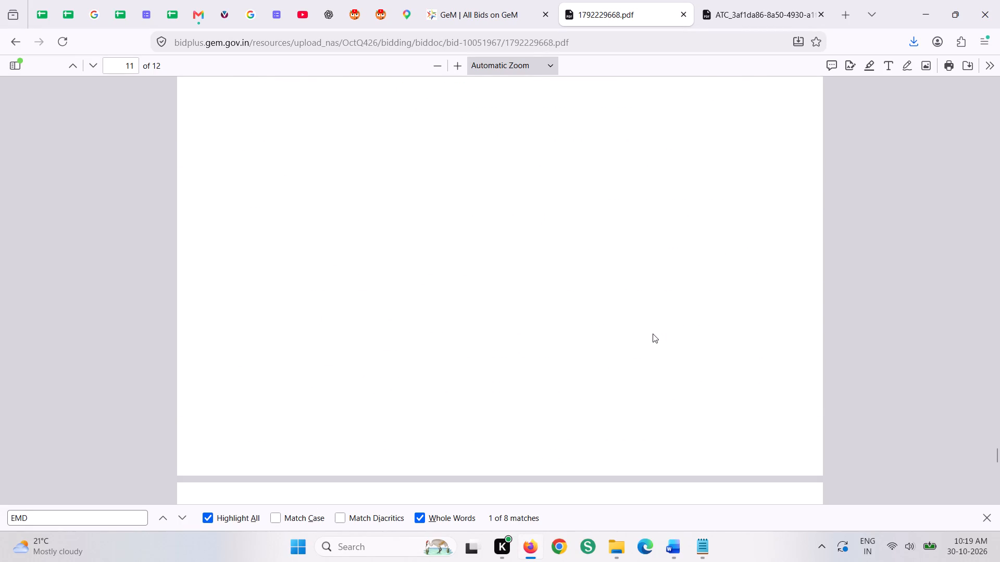
scroll(653, 334, "up", 2)
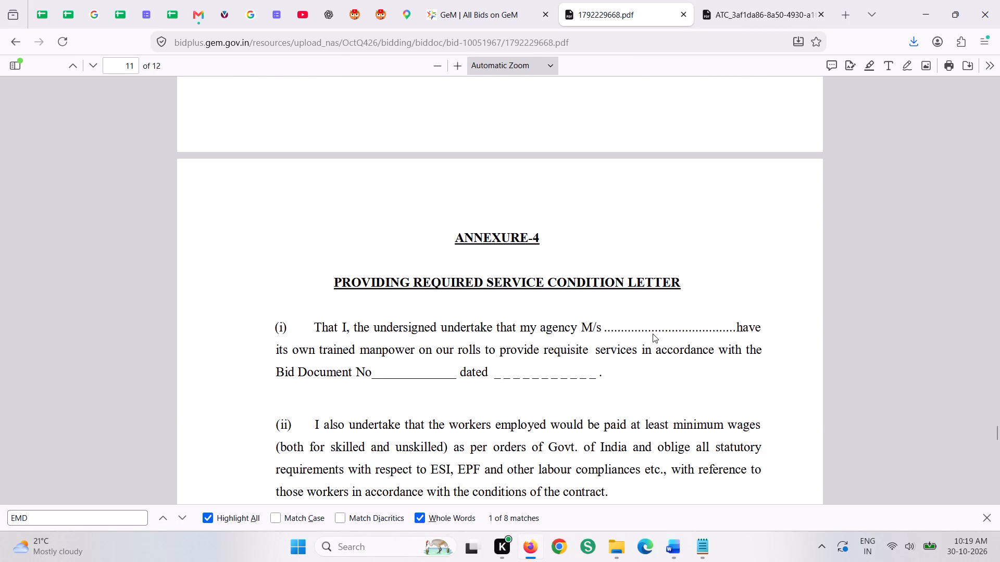
scroll(653, 334, "down", 1)
scroll(654, 334, "up", 1)
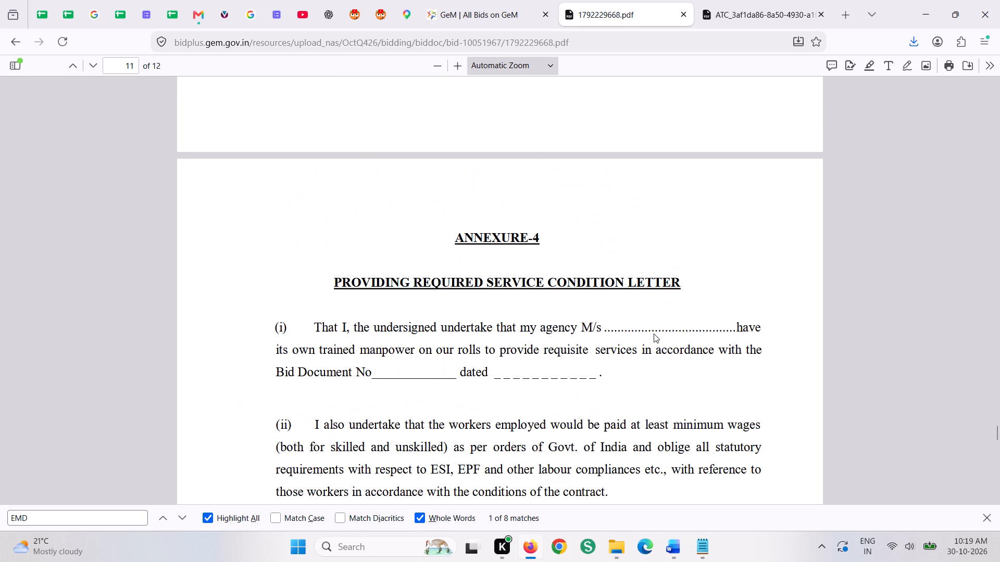
Look back over the annexures and clause 39, and recheck the Undertaking's stamp paper and affidavit terms.
scroll(654, 334, "up", 3)
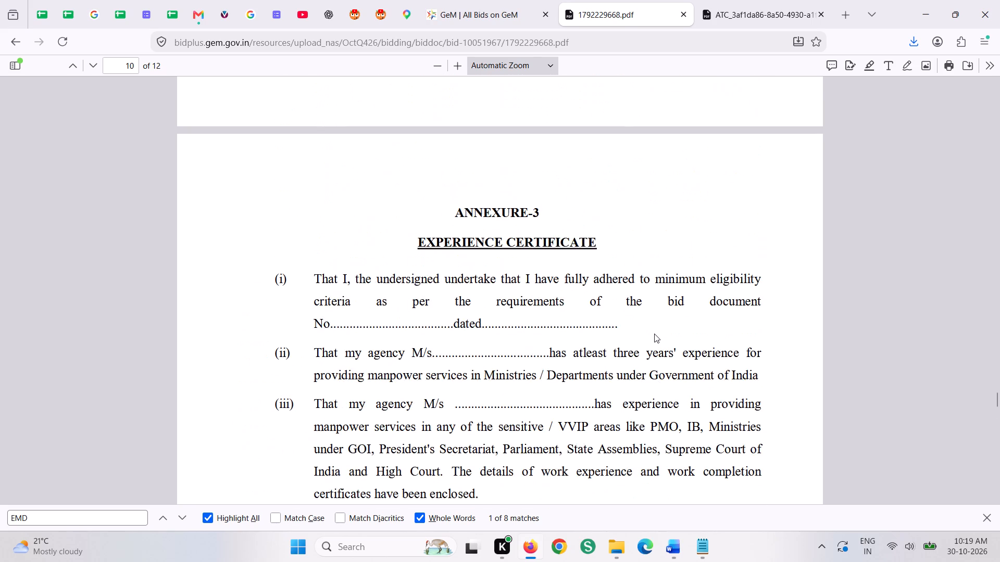
scroll(654, 334, "up", 7)
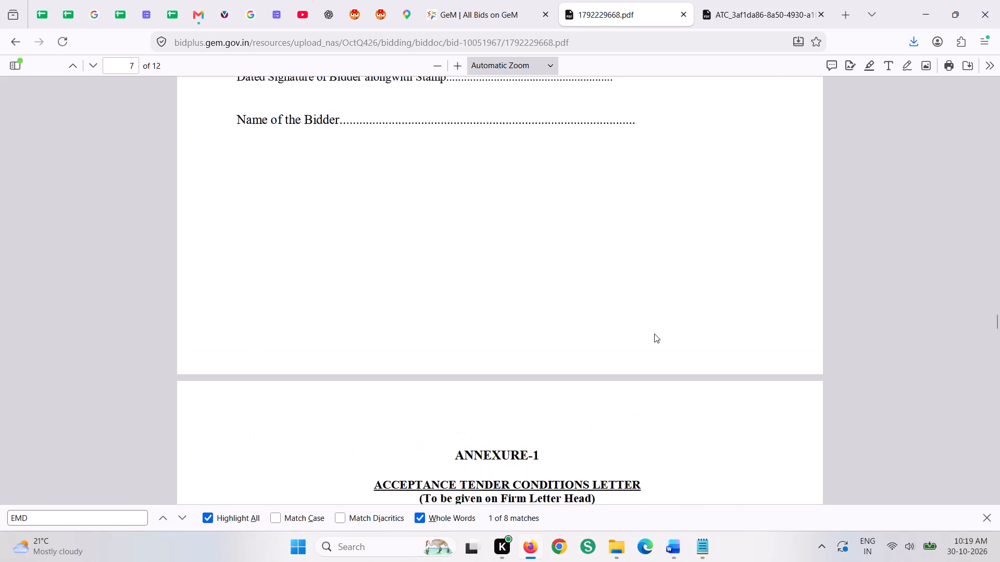
scroll(654, 334, "up", 5)
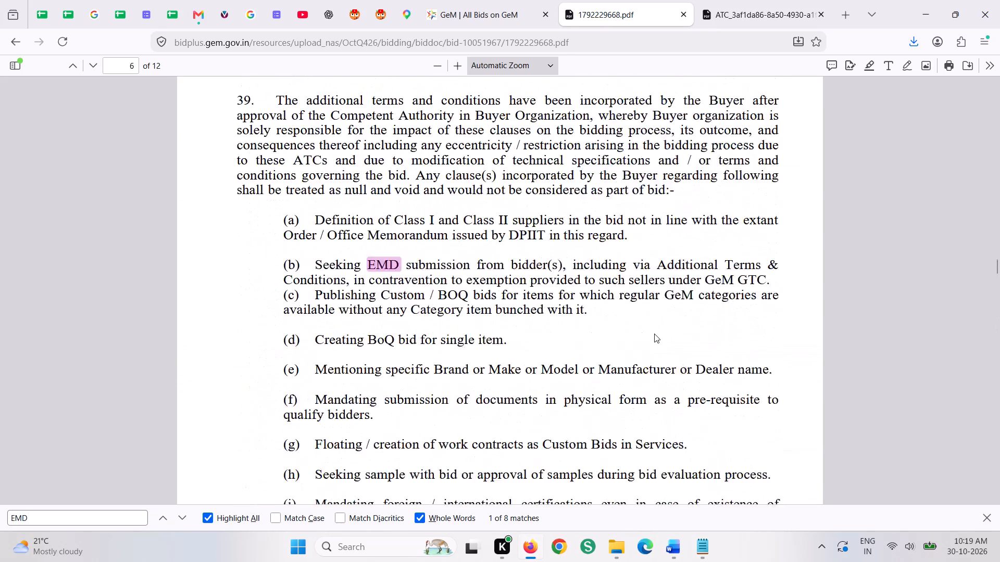
scroll(654, 334, "down", 3)
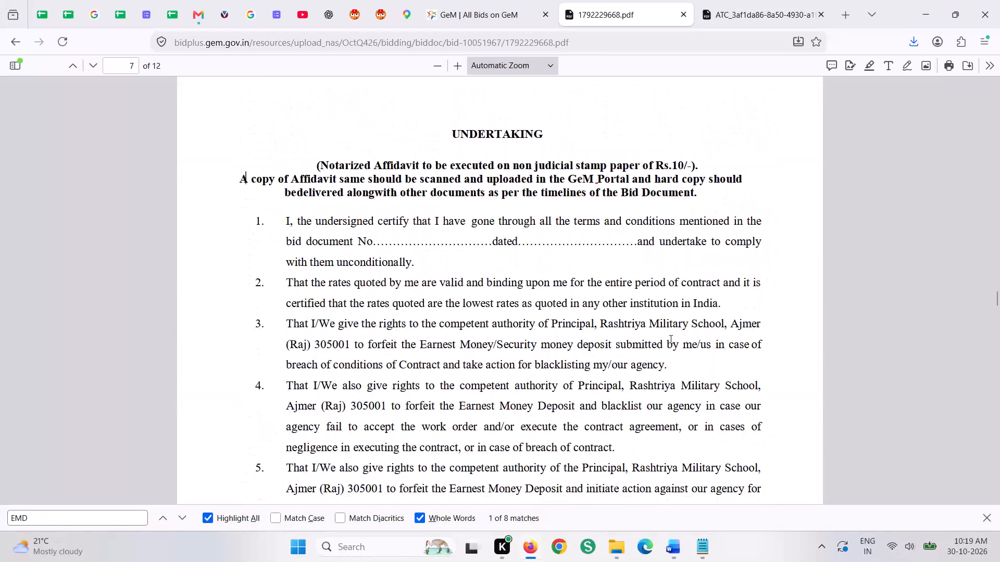
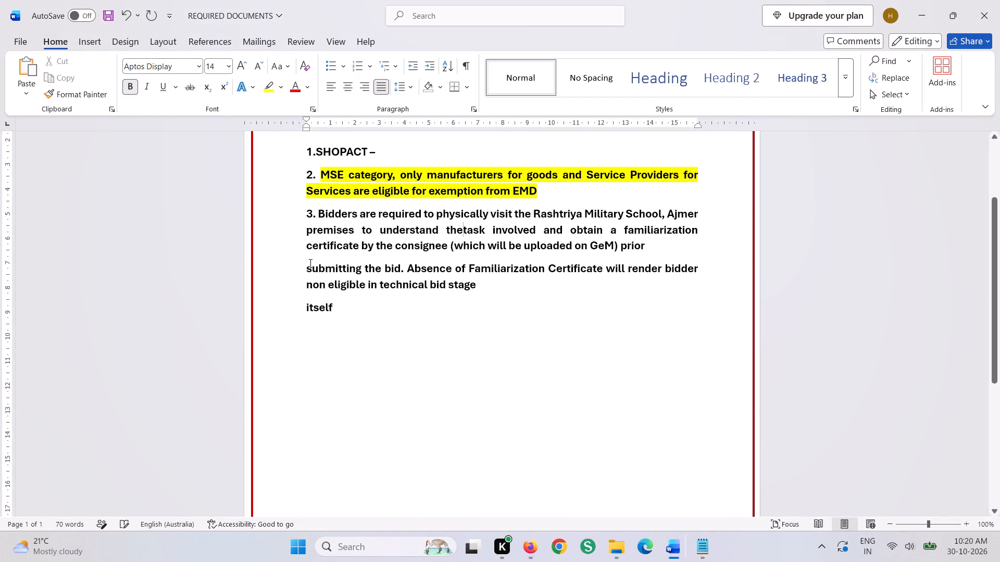
Join the broken lines of item 3, on the Rashtriya Military School visit and Familiarization Certificate, into one continuous paragraph.
left_click(305, 269)
key("BackSpace")
left_click(302, 297)
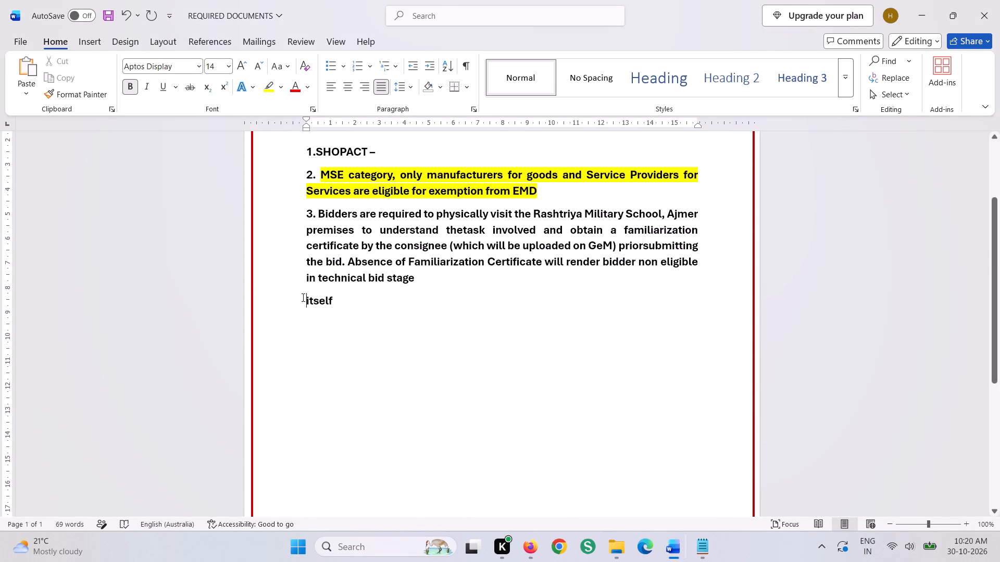
key("BackSpace")
left_click(375, 297)
left_click(374, 267)
Select the full text of item 3, from "Bidders are required" through "itself", leaving out its number.
left_click_drag(321, 212, 453, 287)
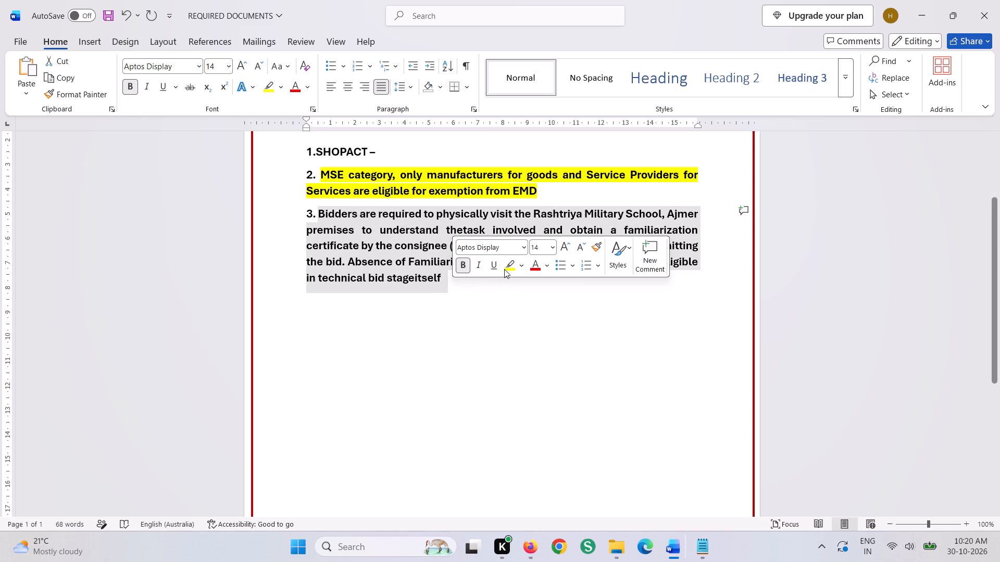
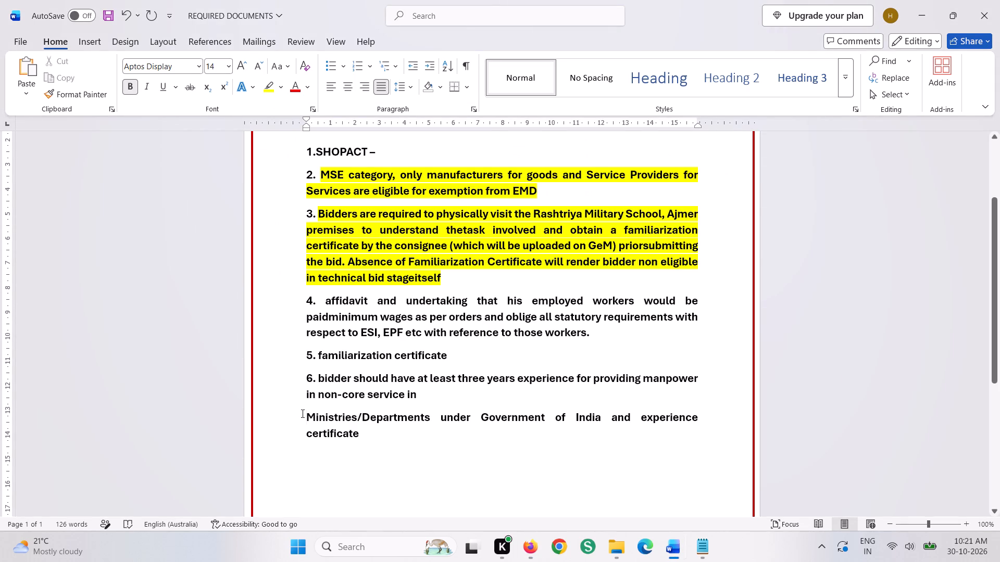
Join the broken lines of item 6, on three years' manpower experience, into one paragraph with a space before "Ministries/Departments".
key("BackSpace")
key("space")
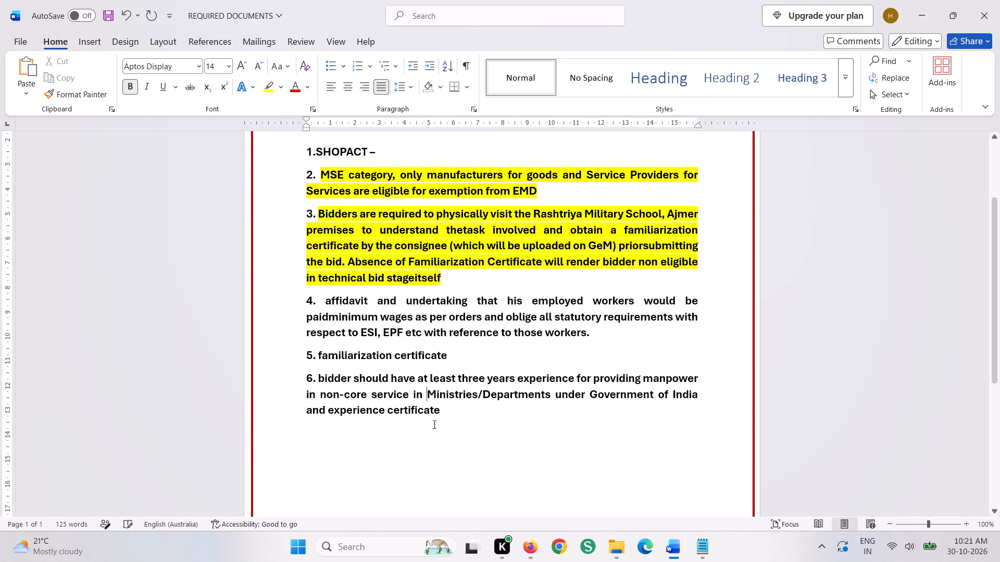
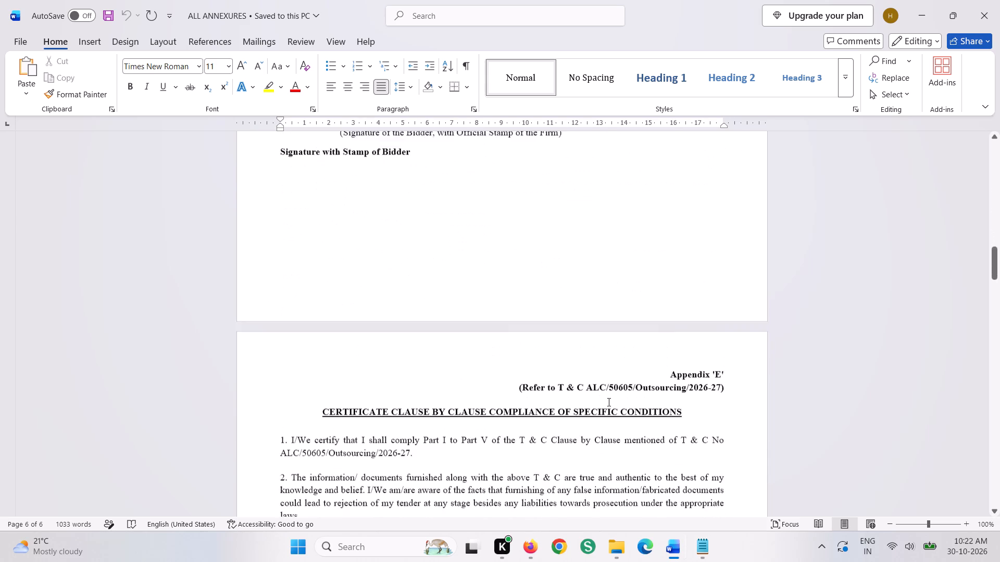
Look back through the ALL ANNEXURES document from the Appendix 'E' certificate to the firm particulars table on its first page.
scroll(645, 425, "up", 7)
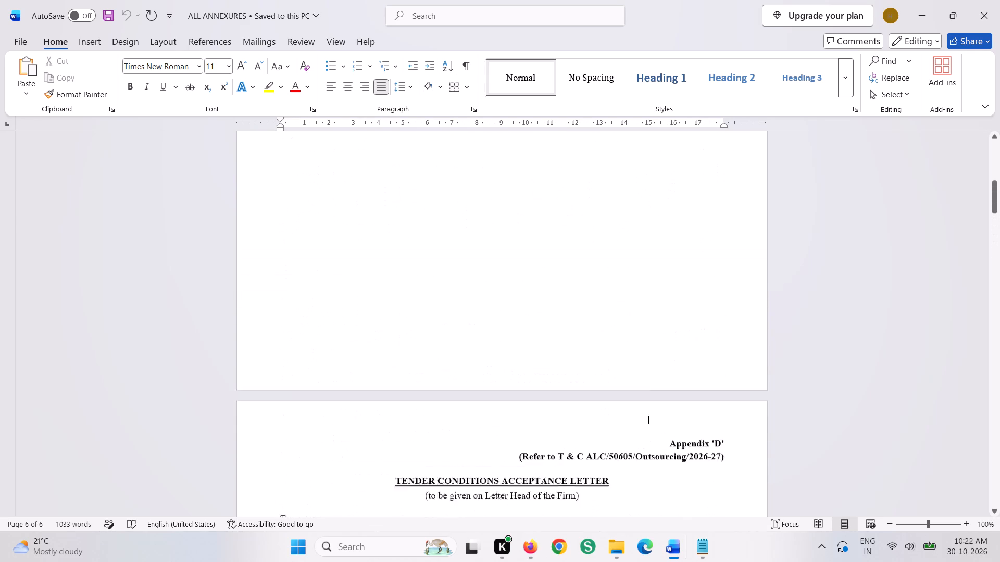
scroll(647, 419, "up", 2)
scroll(648, 419, "down", 1)
scroll(640, 412, "up", 5)
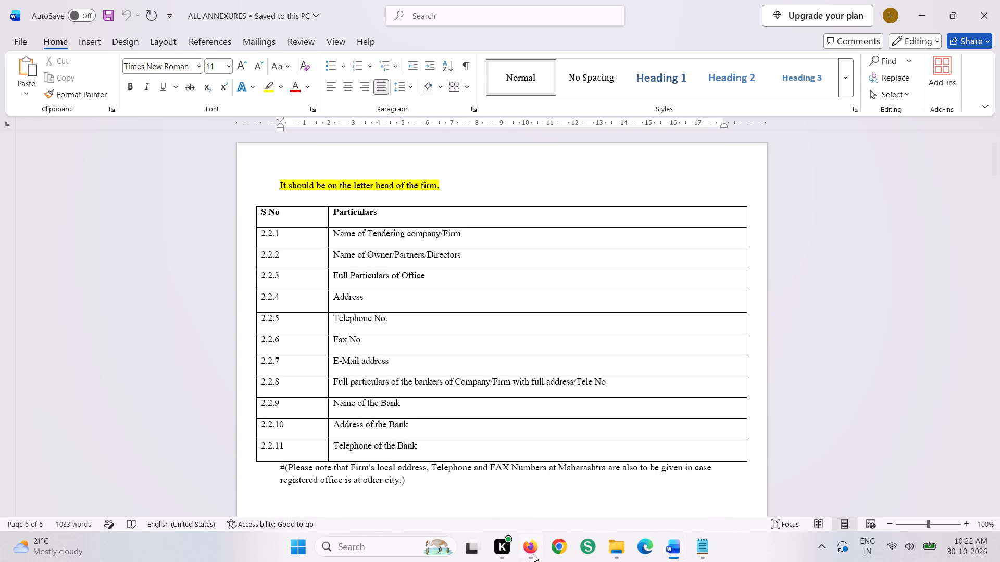
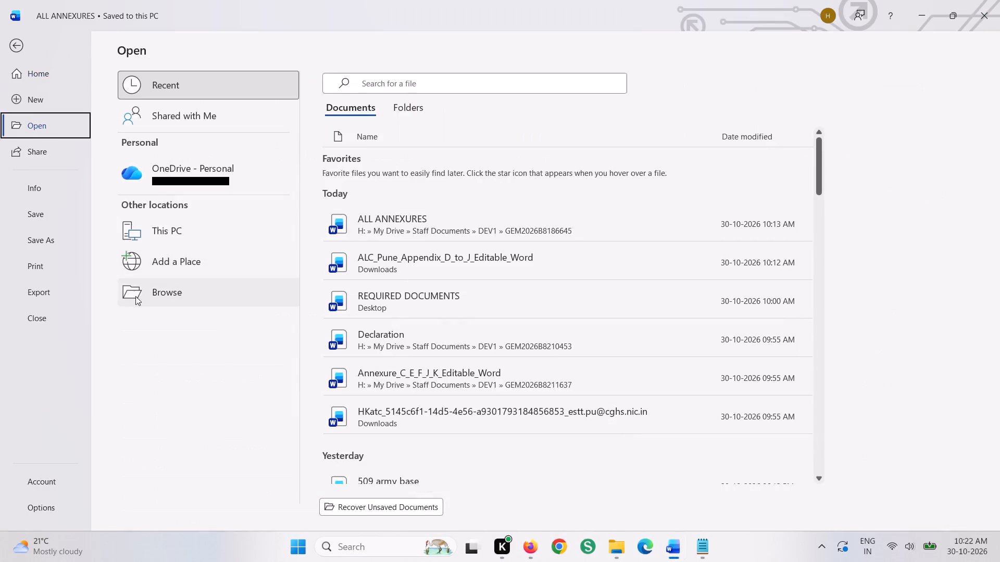
Open the ATC PDF whose name ends in Ajmer01 from Downloads as an editable Word document.
left_click(141, 298)
scroll(142, 216, "up", 12)
left_click(73, 129)
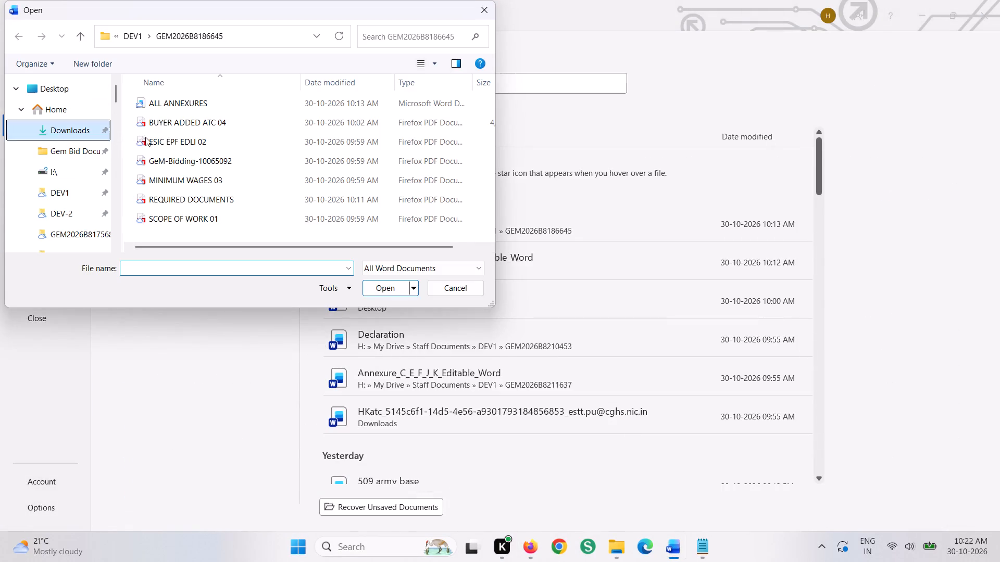
scroll(179, 144, "up", 17)
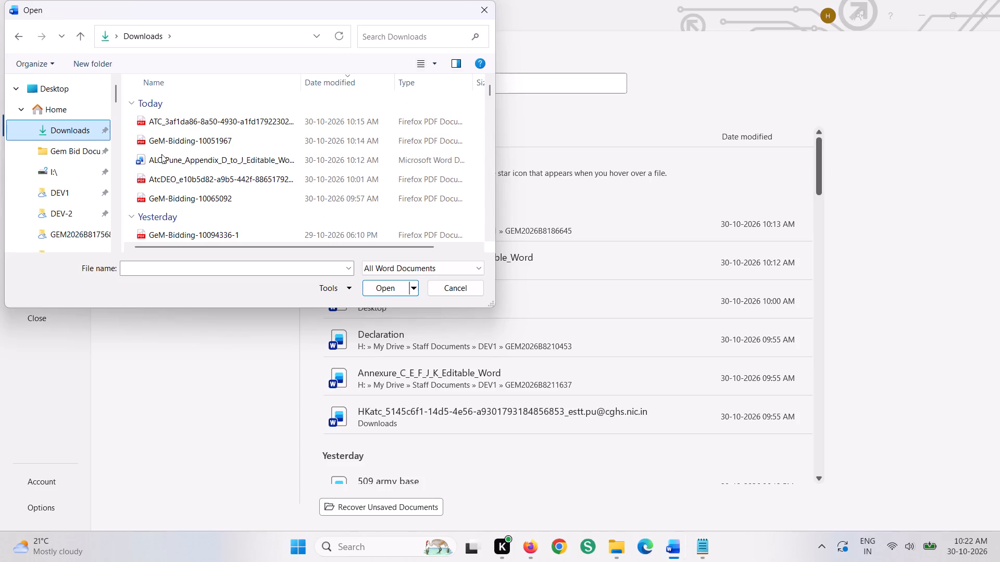
double_click(170, 122)
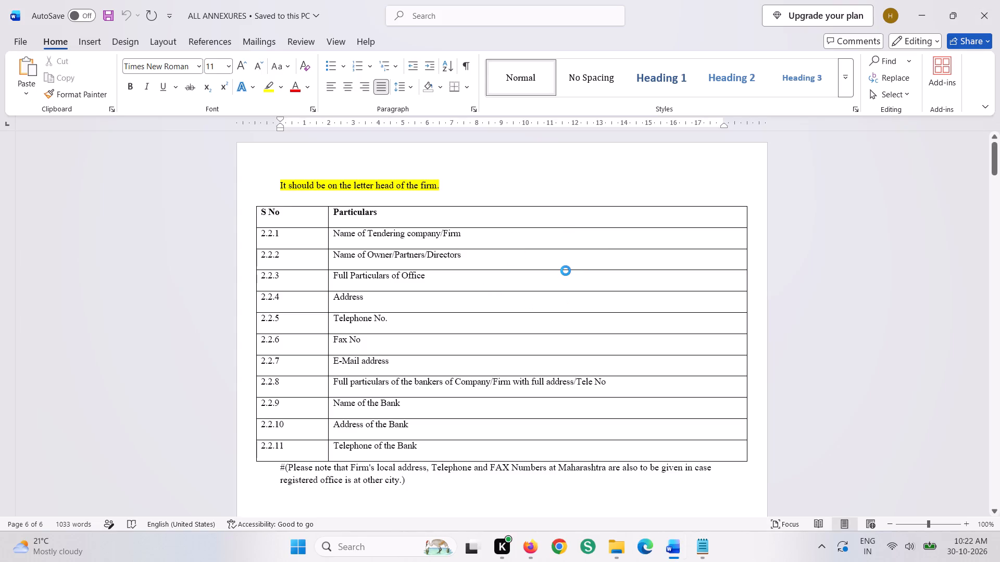
left_click(531, 329)
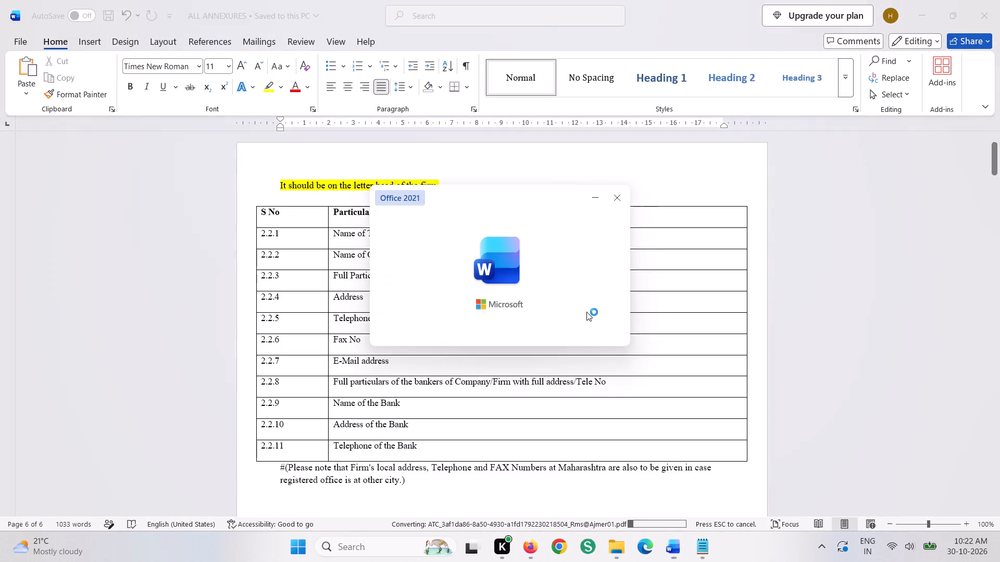
scroll(453, 246, "down", 5)
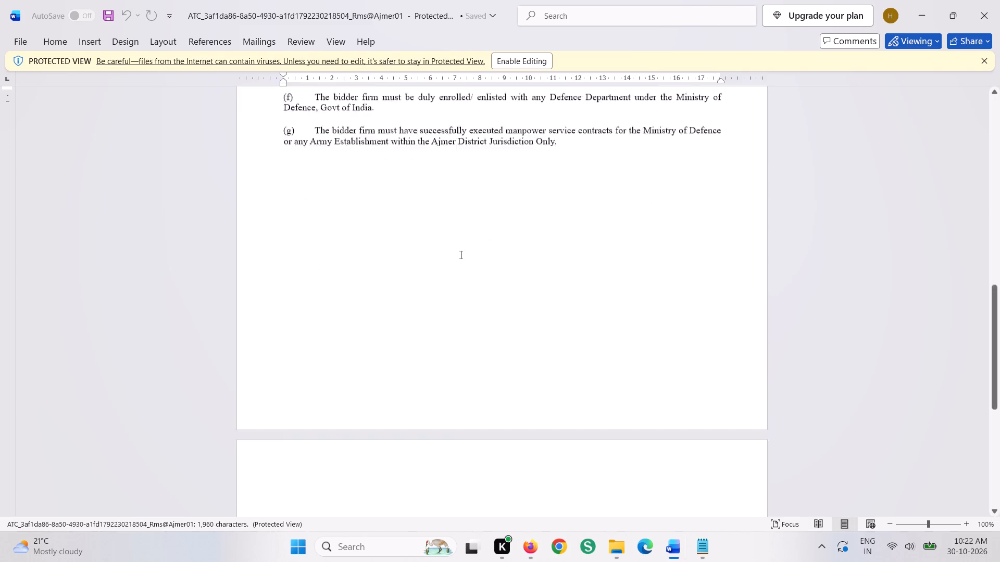
scroll(460, 254, "down", 5)
scroll(464, 258, "up", 8)
left_click(504, 61)
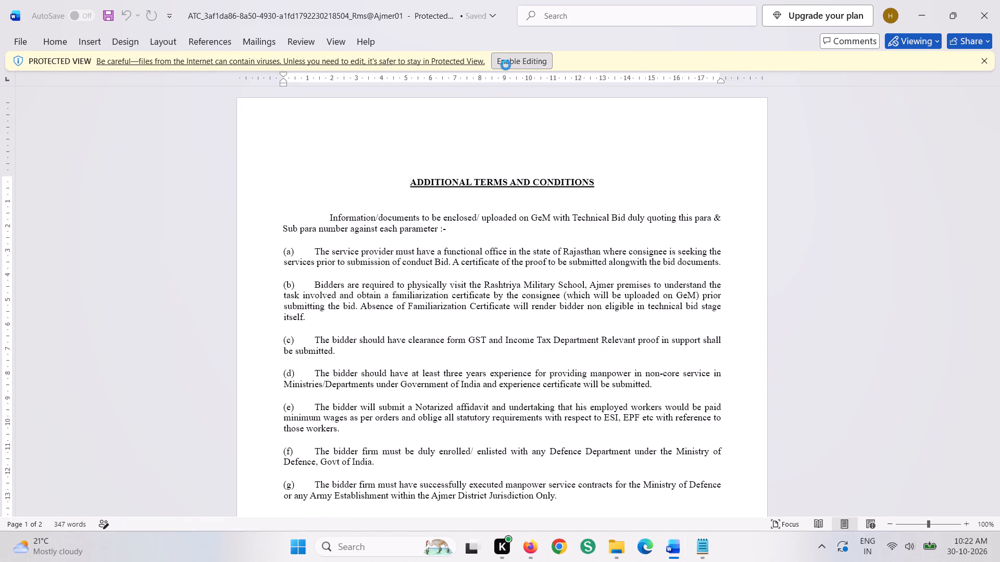
left_click(522, 325)
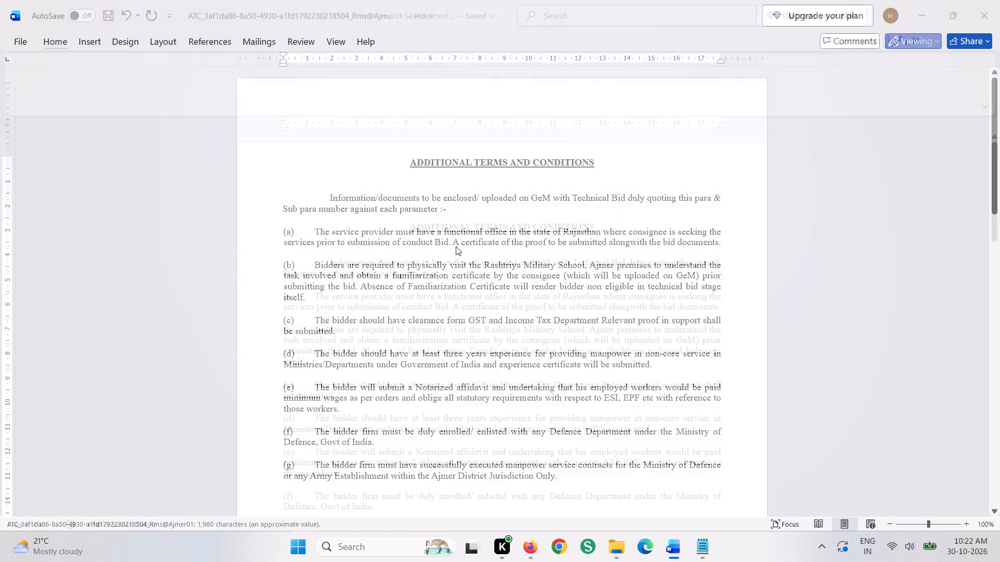
Delete the Additional Terms and Conditions text before the Rashtriya Military School, Ajmer familiarization certificate, keeping only the certificate.
left_click(439, 251)
left_click_drag(381, 216, 410, 267)
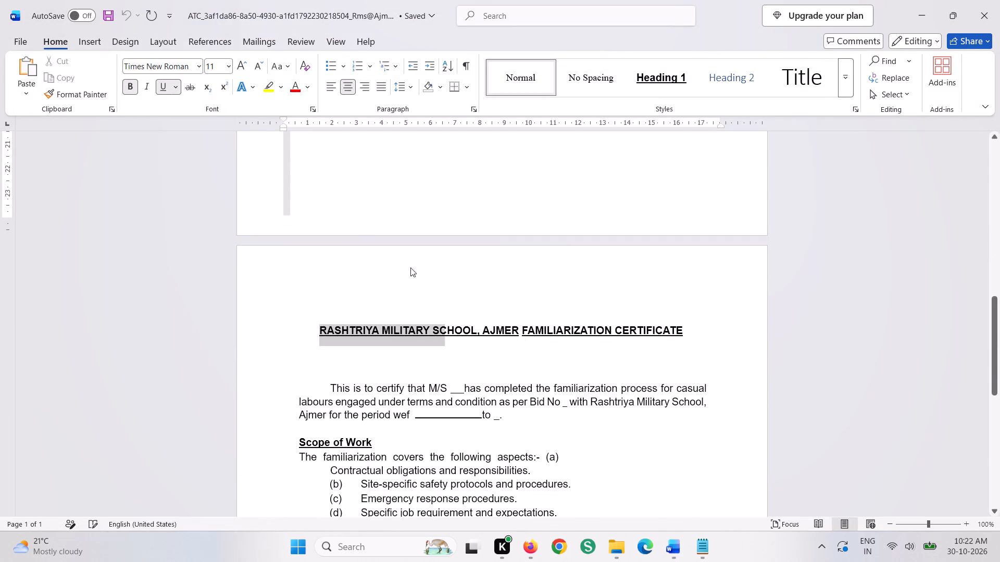
left_click_drag(410, 267, 311, 328)
key("BackSpace")
left_click(391, 365)
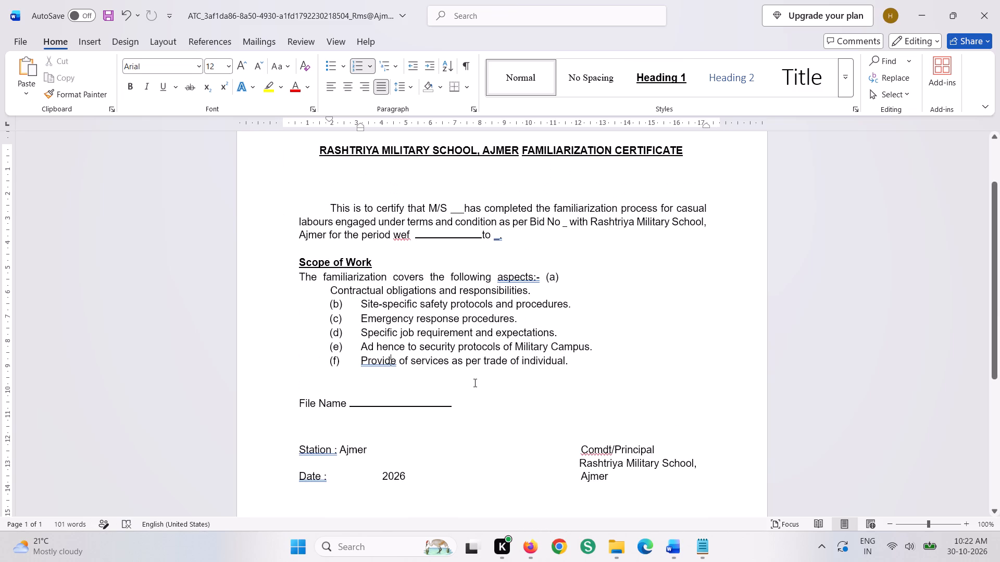
scroll(473, 382, "down", 8)
scroll(568, 492, "up", 4)
Save the certificate as a Word document named ANNXURE in the GEM2026B8175688 folder inside DEV1.
left_click(610, 548)
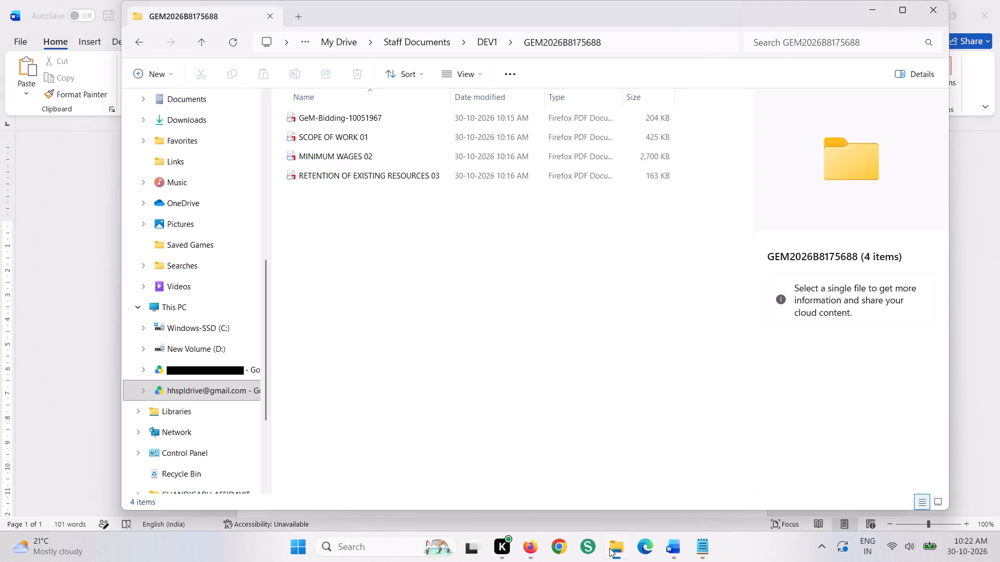
left_click(608, 547)
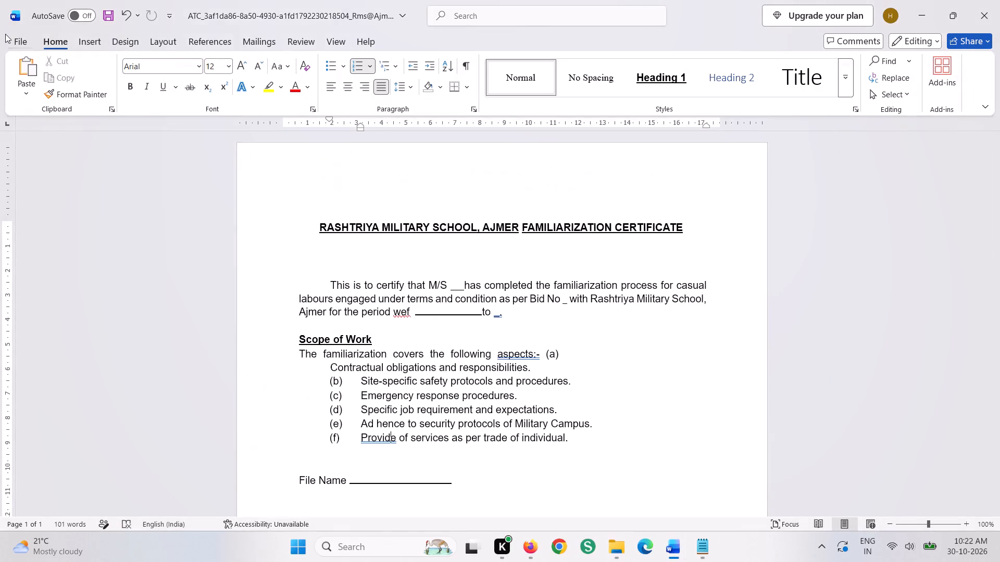
left_click(17, 45)
left_click(45, 245)
left_click(186, 347)
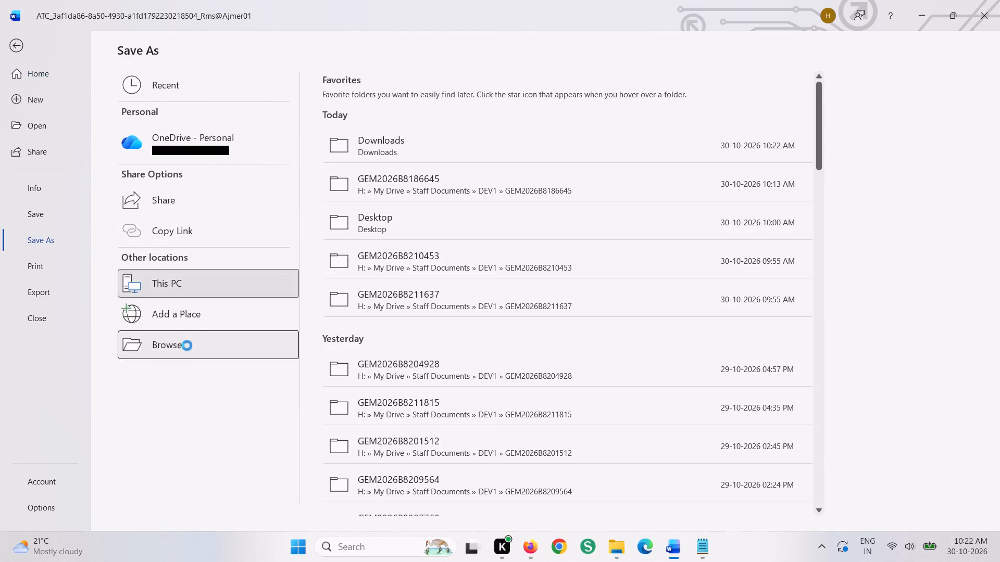
scroll(197, 211, "up", 6)
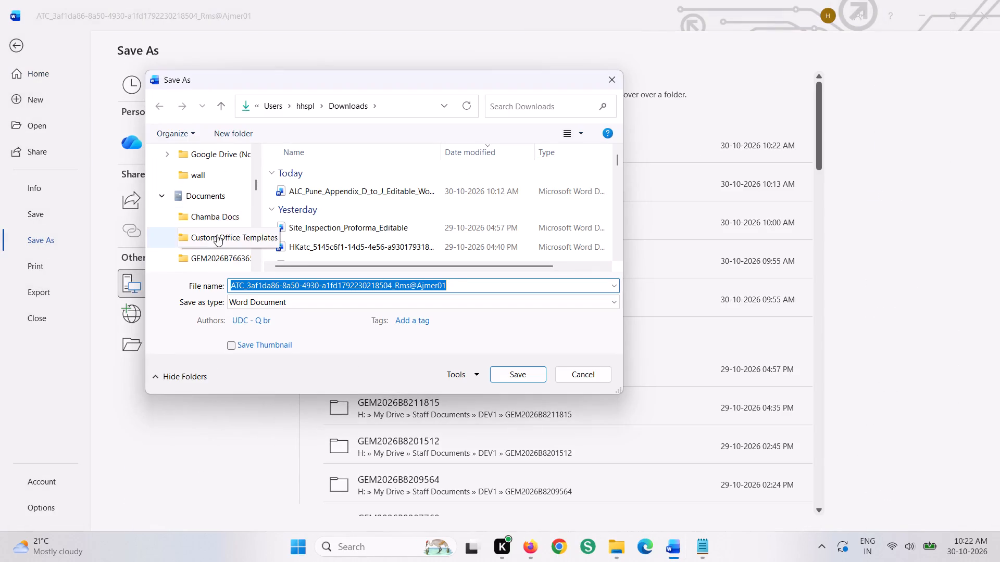
scroll(211, 241, "up", 4)
left_click(209, 262)
scroll(356, 200, "up", 7)
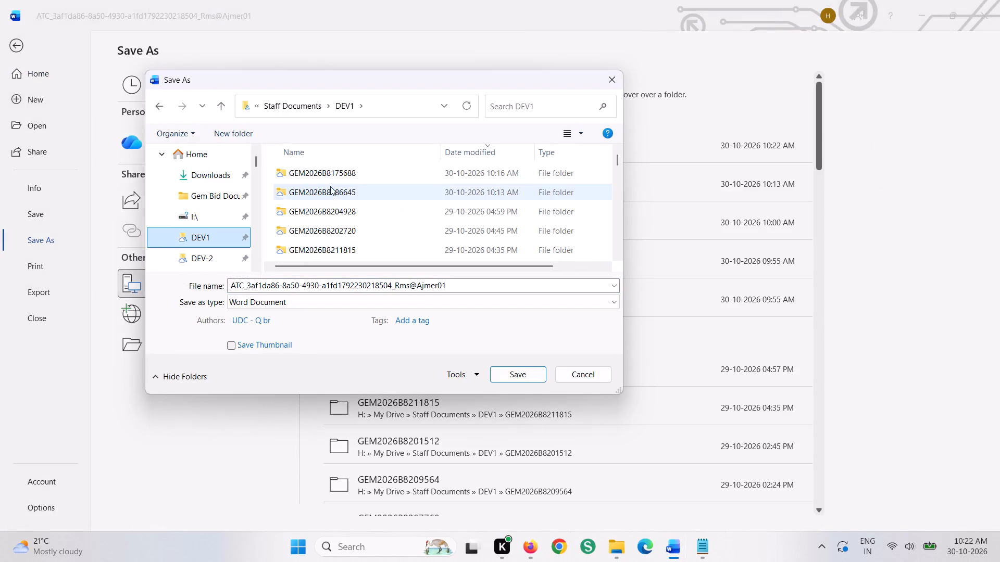
scroll(330, 186, "up", 2)
double_click(335, 176)
left_click(339, 275)
left_click(333, 291)
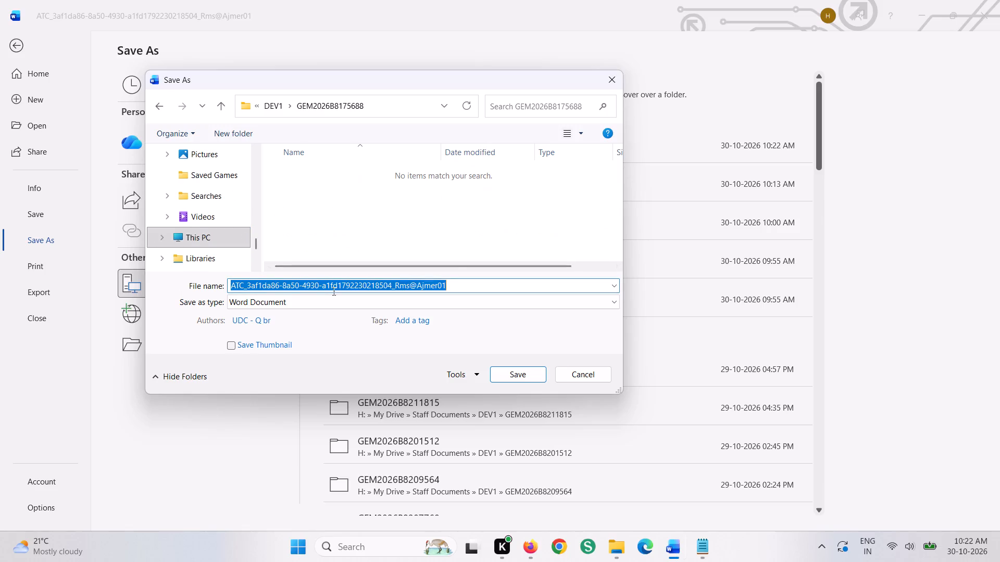
type("ANNXURE")
key("Return")
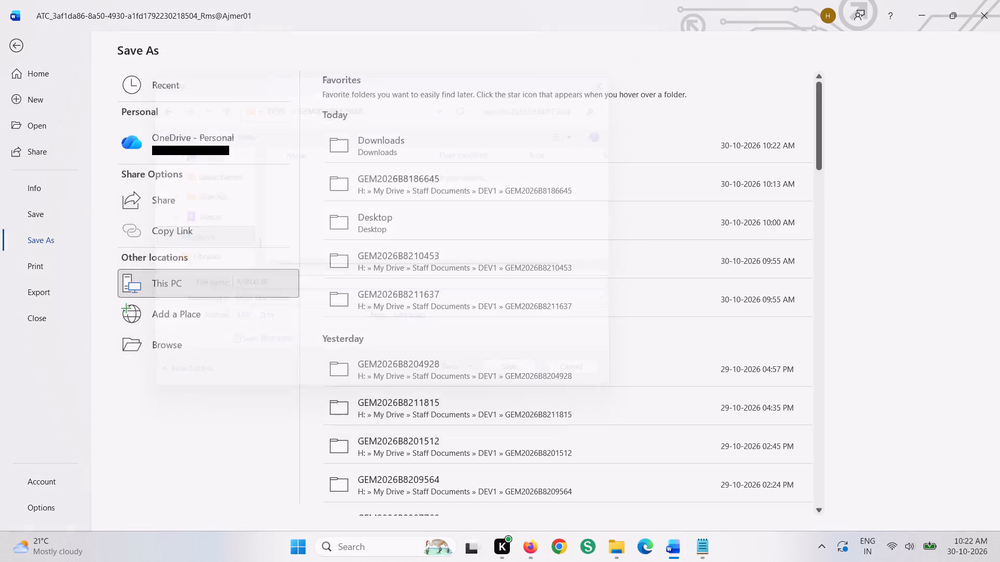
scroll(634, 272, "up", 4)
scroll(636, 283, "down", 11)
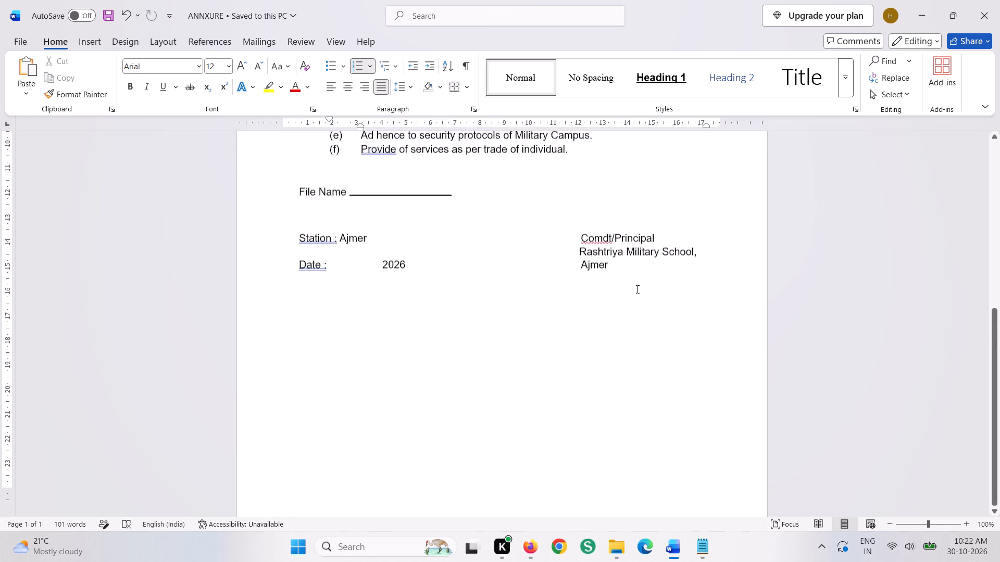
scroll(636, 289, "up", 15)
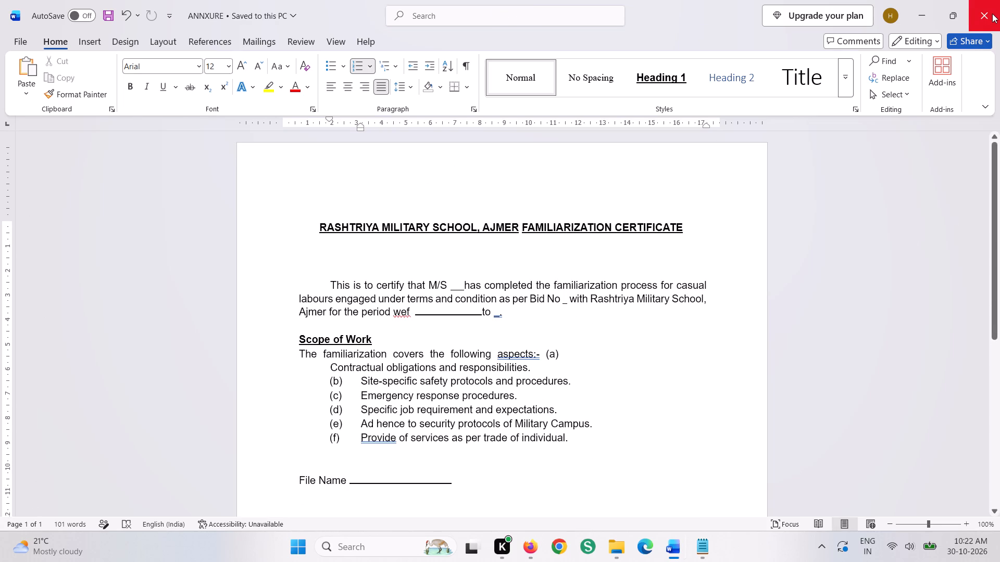
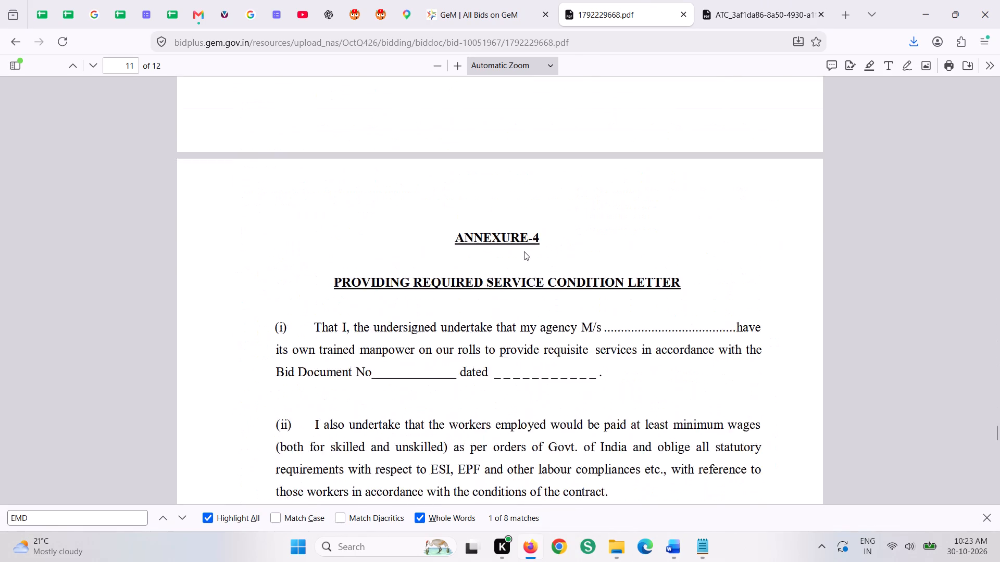
Look through the Rashtriya Military School General Conditions PDF, from its EMD clause to the undertaking and annexure formats.
scroll(524, 251, "down", 9)
scroll(524, 251, "up", 15)
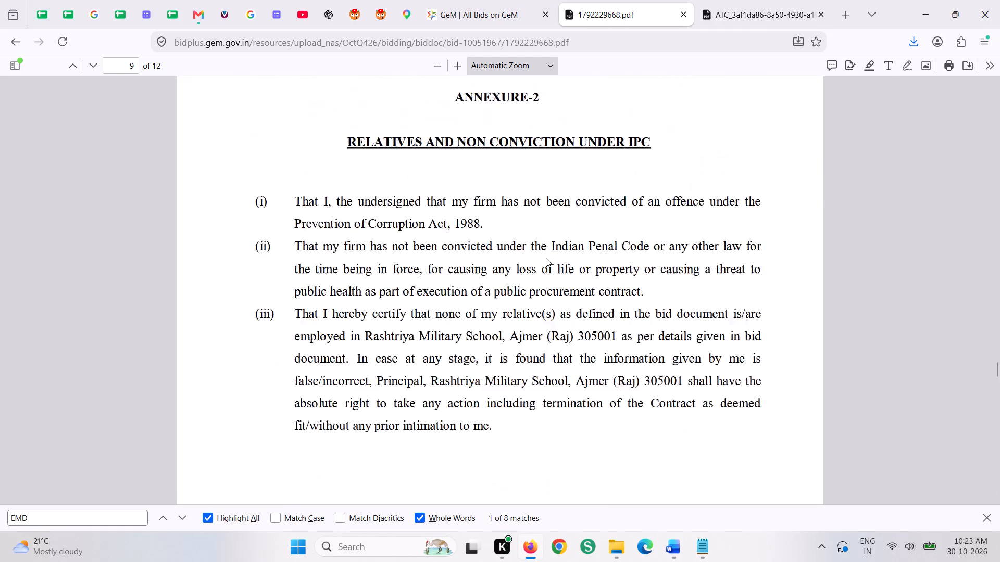
scroll(546, 258, "up", 20)
scroll(546, 258, "up", 12)
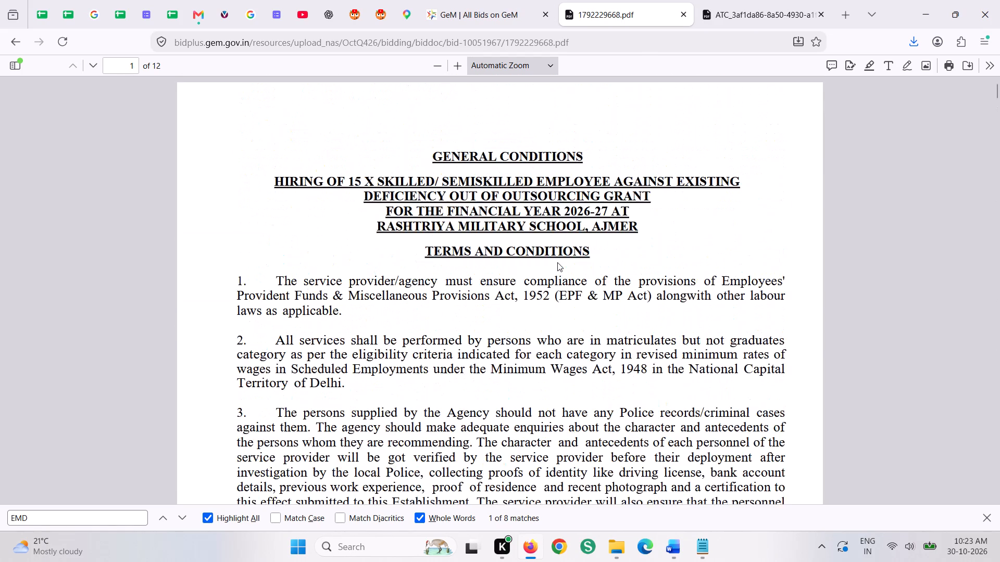
scroll(557, 262, "down", 14)
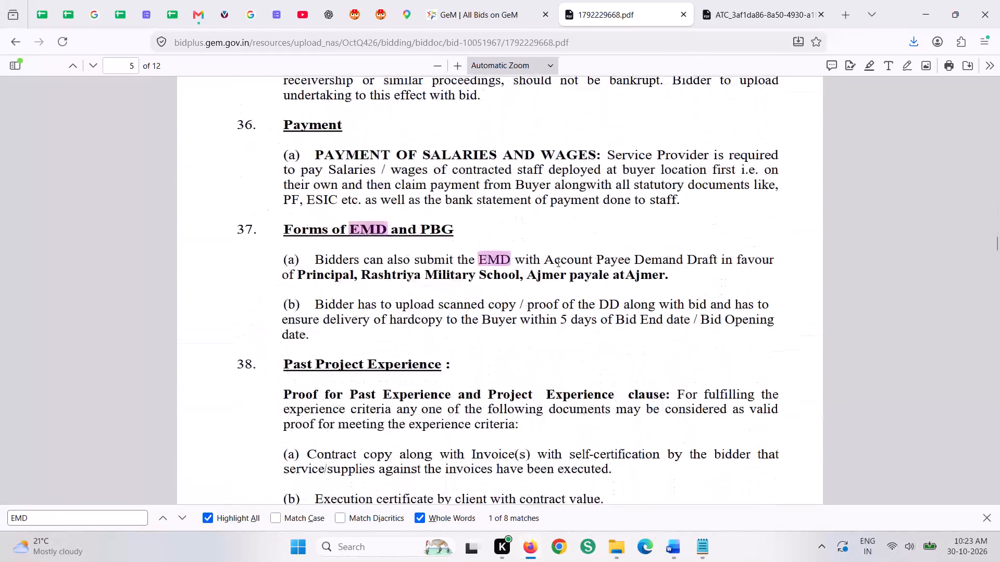
scroll(557, 262, "down", 7)
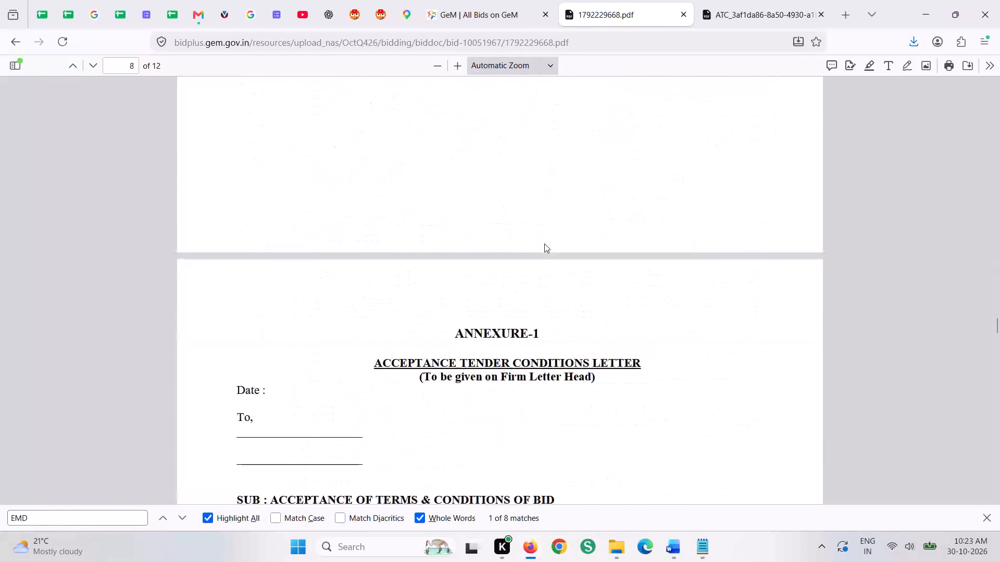
scroll(544, 244, "up", 4)
scroll(545, 244, "down", 1)
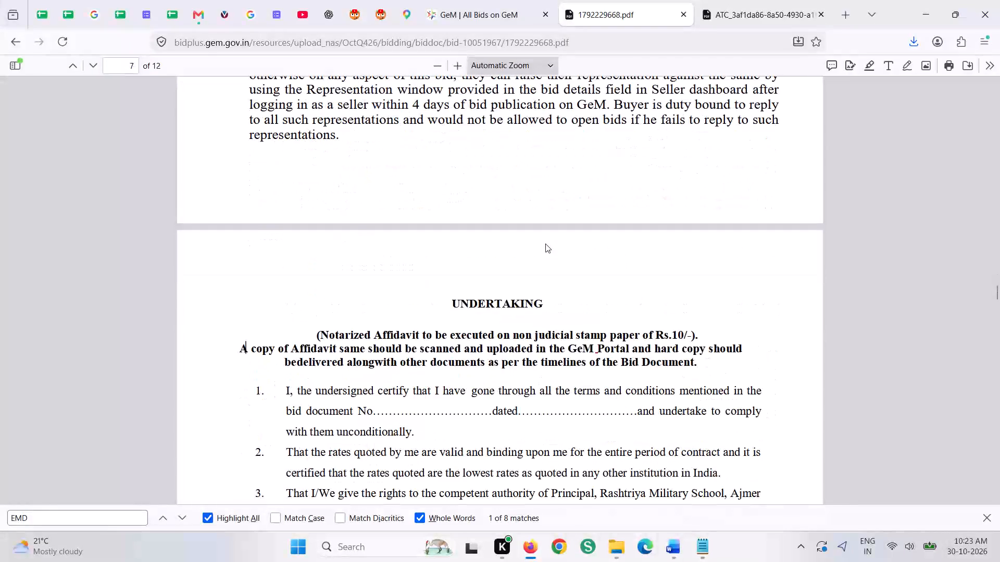
scroll(545, 244, "down", 1)
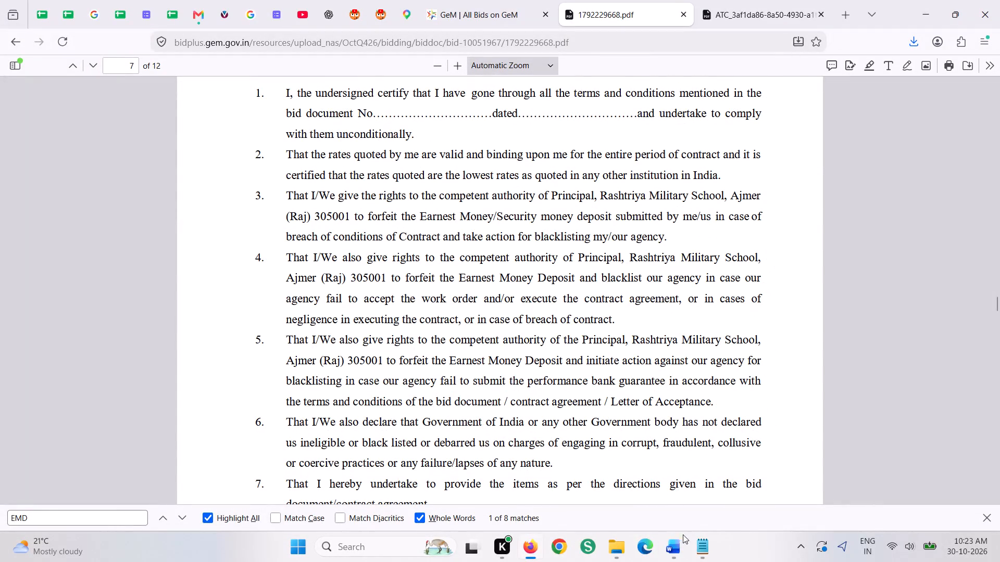
Switch to Word and look over the ALL ANNEXURES document with its appendix formats.
left_click(671, 545)
left_click(892, 482)
scroll(484, 337, "up", 4)
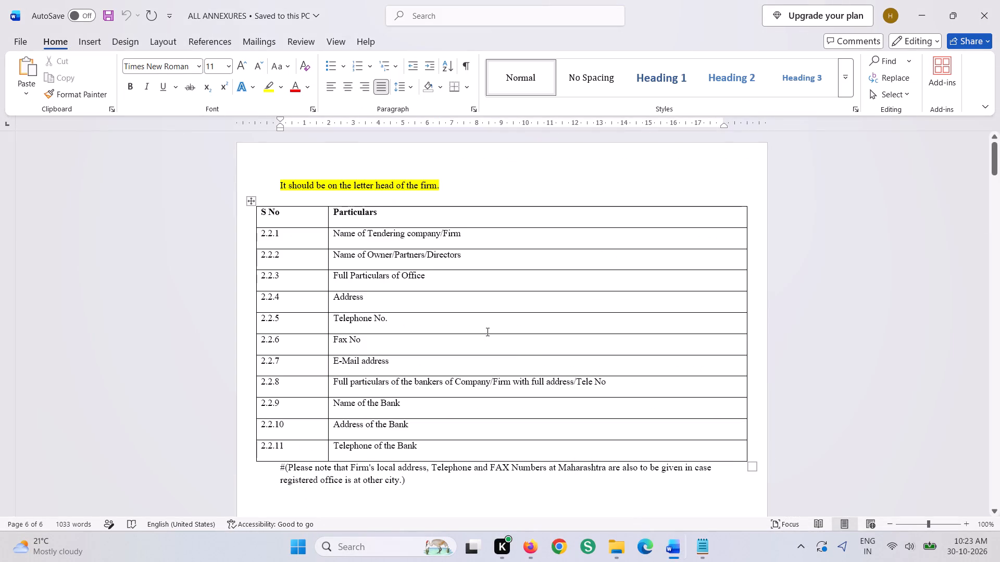
scroll(486, 331, "down", 8)
scroll(486, 331, "up", 4)
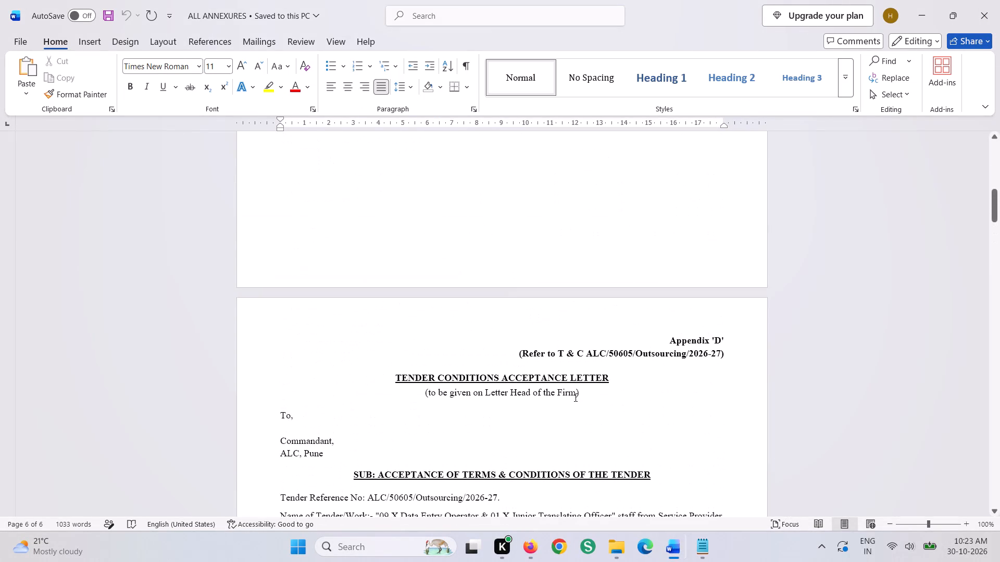
left_click(525, 547)
scroll(531, 327, "up", 8)
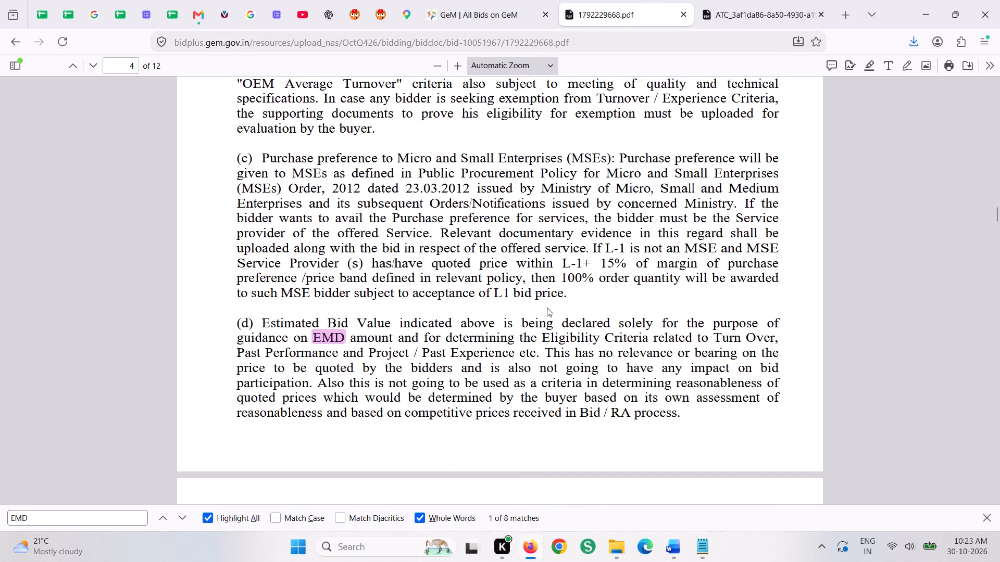
scroll(547, 308, "up", 8)
scroll(548, 305, "down", 20)
scroll(548, 305, "down", 3)
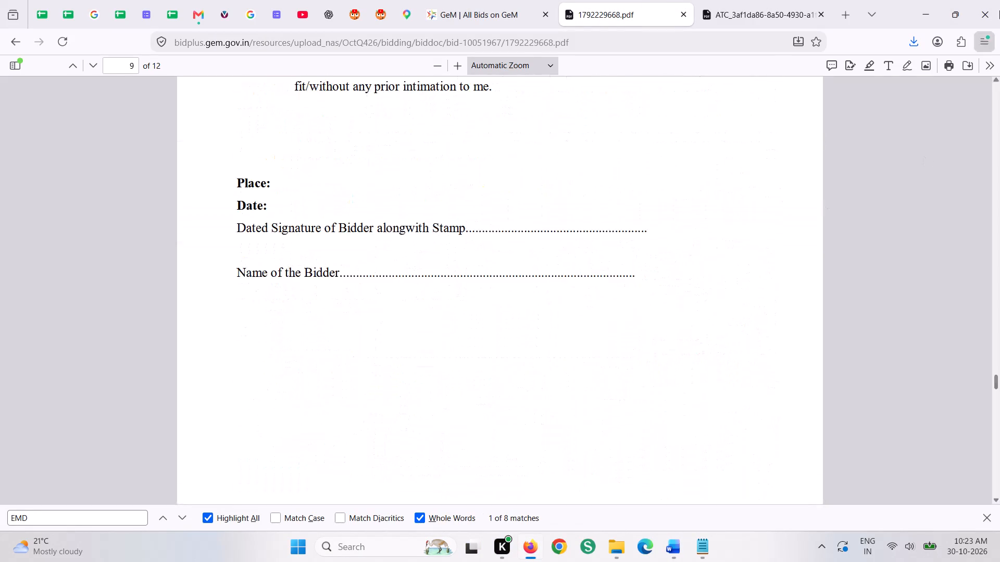
left_click(964, 68)
scroll(106, 203, "up", 2)
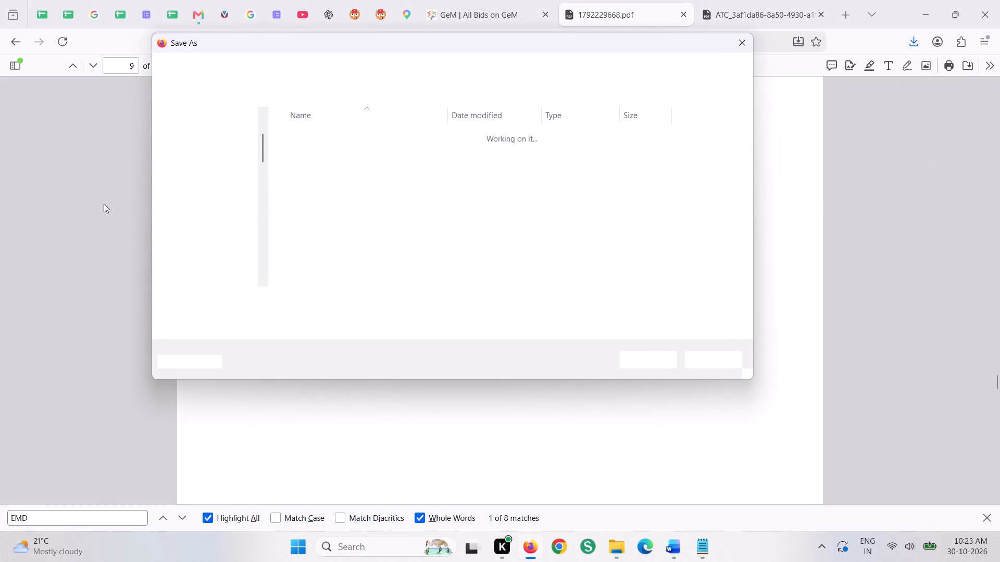
scroll(104, 203, "up", 12)
left_click(221, 161)
left_click(341, 303)
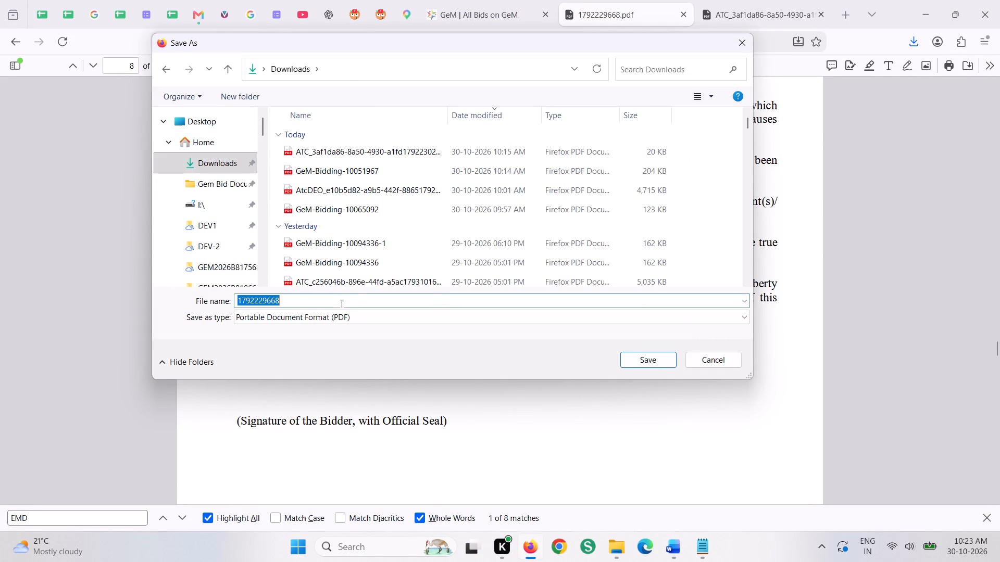
left_click(649, 360)
left_click(675, 550)
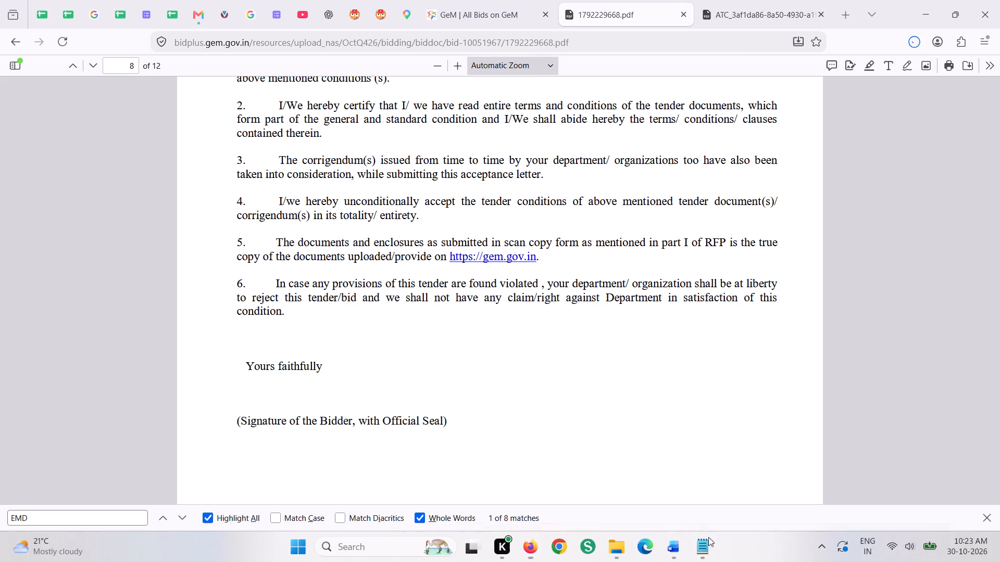
left_click(874, 485)
scroll(425, 281, "up", 12)
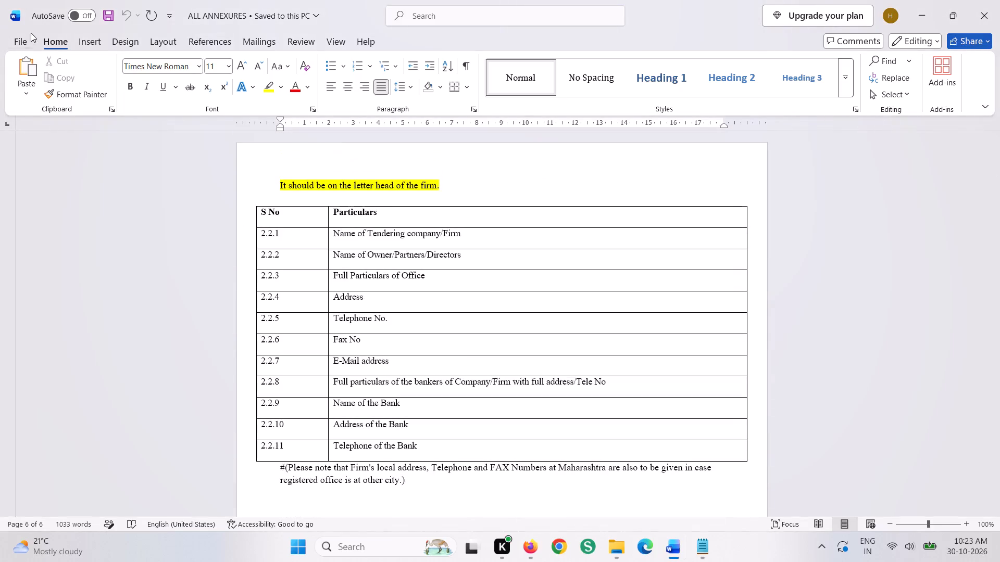
left_click(28, 36)
left_click(38, 125)
left_click(162, 291)
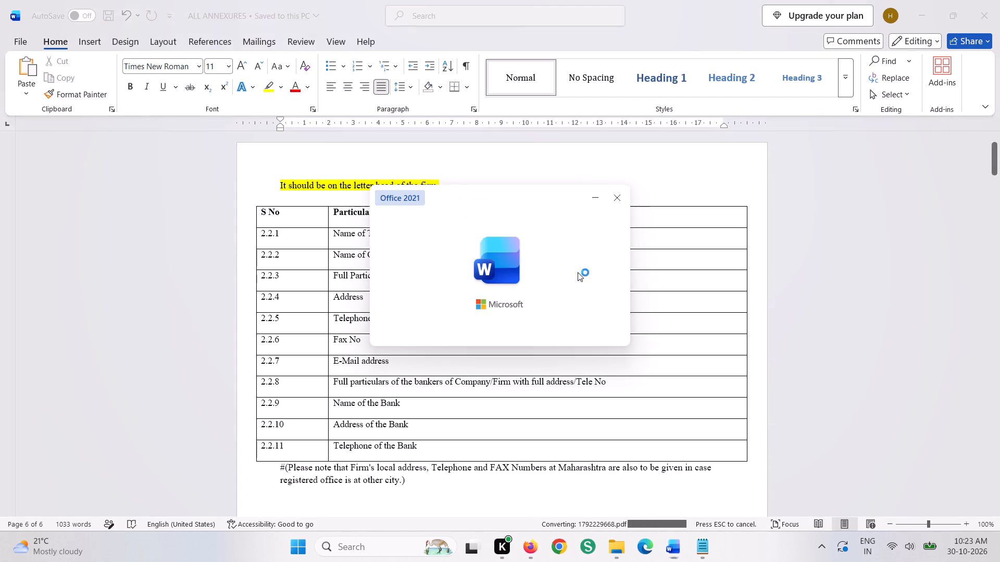
left_click(361, 274)
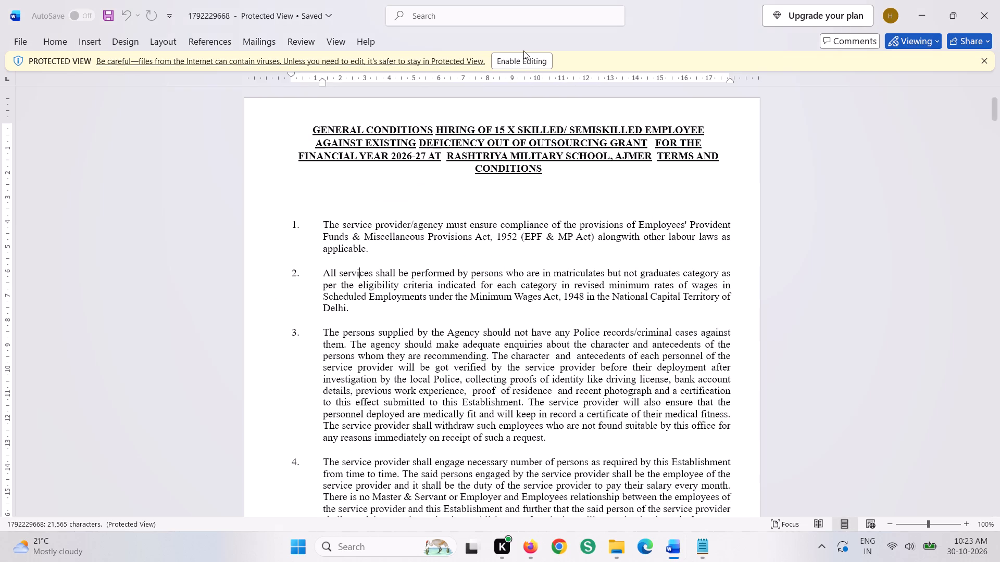
left_click(521, 57)
left_click(532, 326)
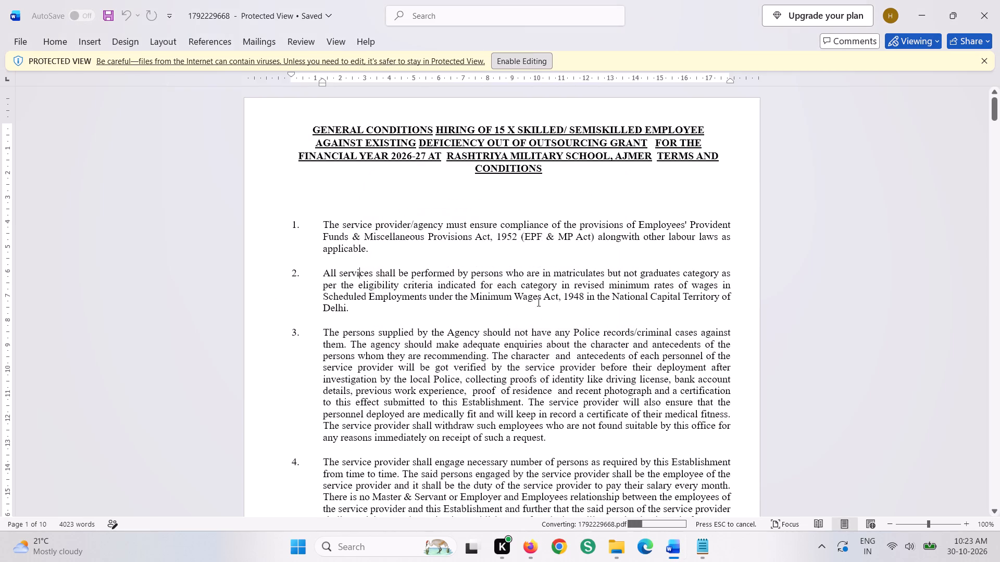
left_click(432, 319)
Delete all the General Conditions text before the UNDERTAKING heading, keeping the undertaking and the annexures after it.
scroll(406, 276, "up", 2)
left_click_drag(292, 168, 537, 551)
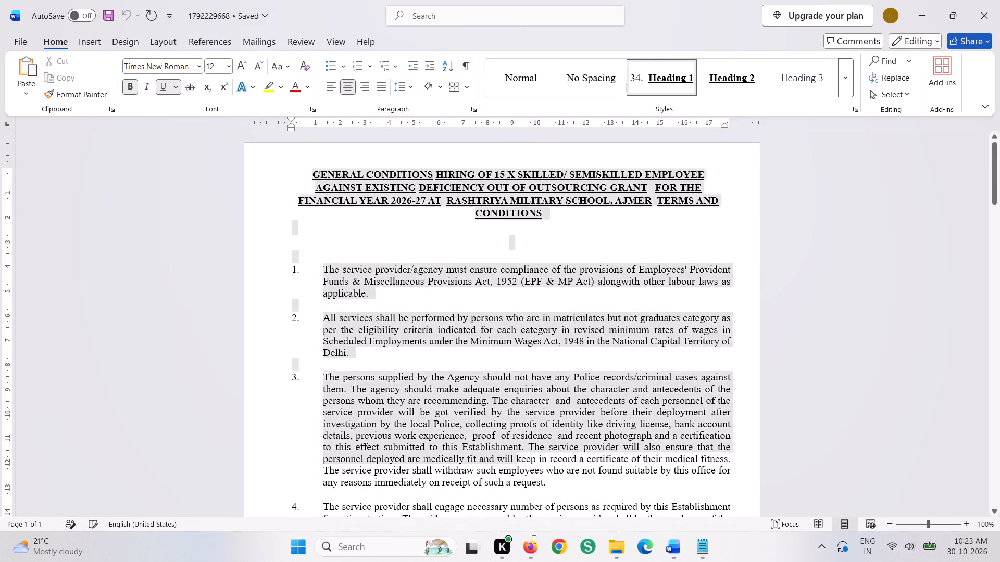
left_click_drag(537, 551, 606, 561)
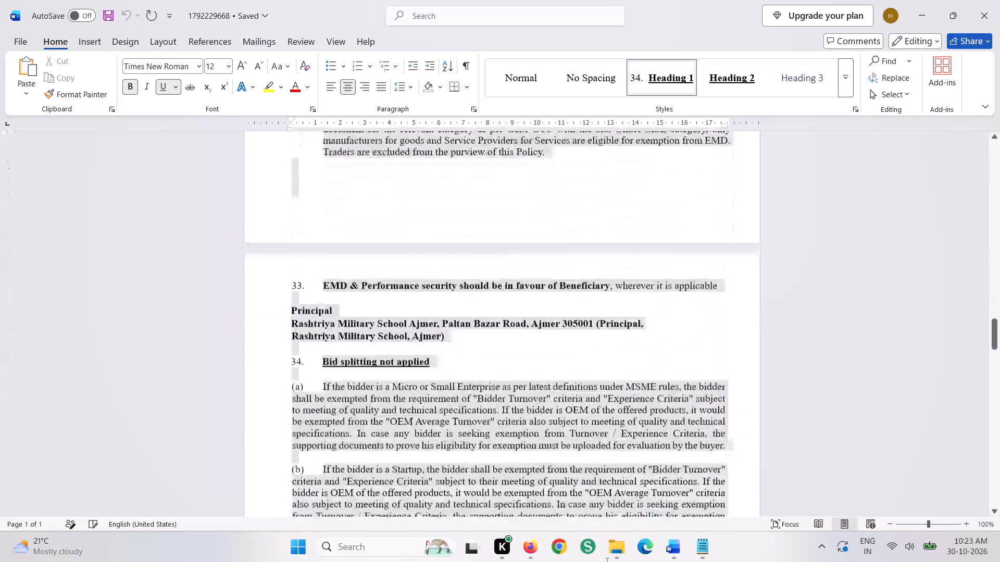
left_click_drag(606, 561, 694, 561)
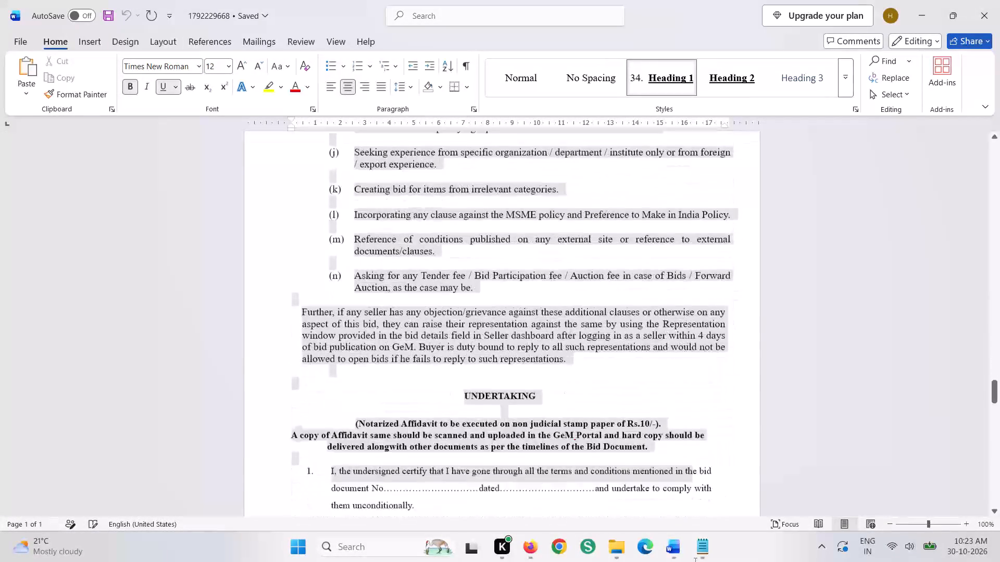
left_click_drag(694, 561, 560, 429)
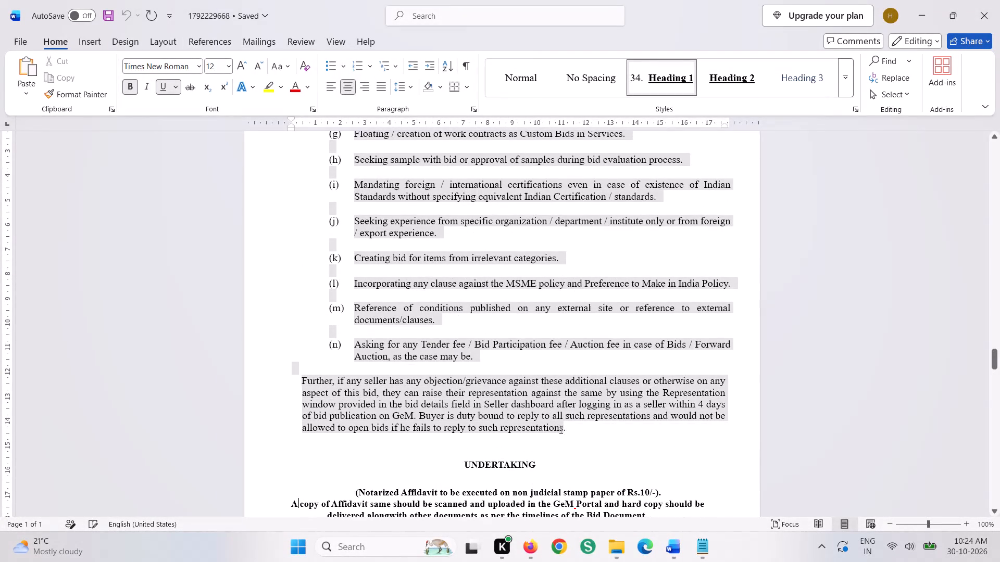
left_click_drag(560, 429, 561, 430)
key("BackSpace")
Insert ten blank lines above the ANNEXURE-1 heading to move the Acceptance Tender Conditions Letter onto a new page.
scroll(561, 413, "down", 3)
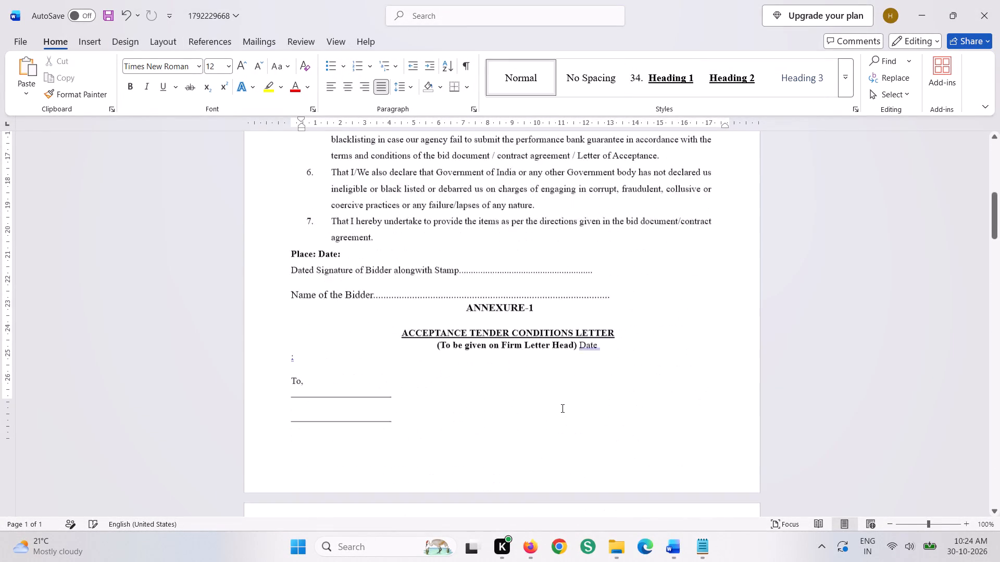
scroll(561, 408, "down", 2)
scroll(605, 380, "up", 1)
scroll(404, 209, "up", 1)
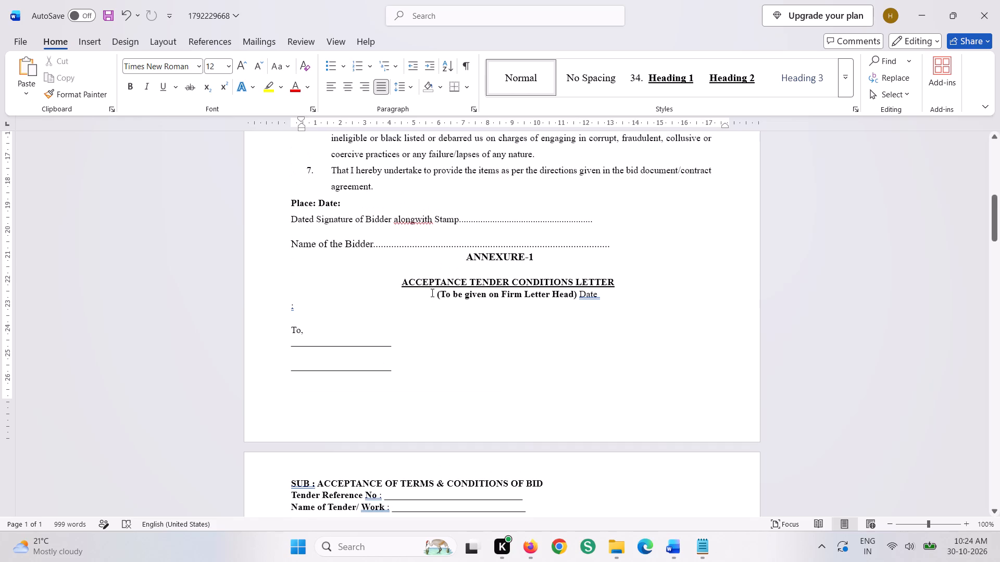
left_click(461, 260)
left_click(459, 256)
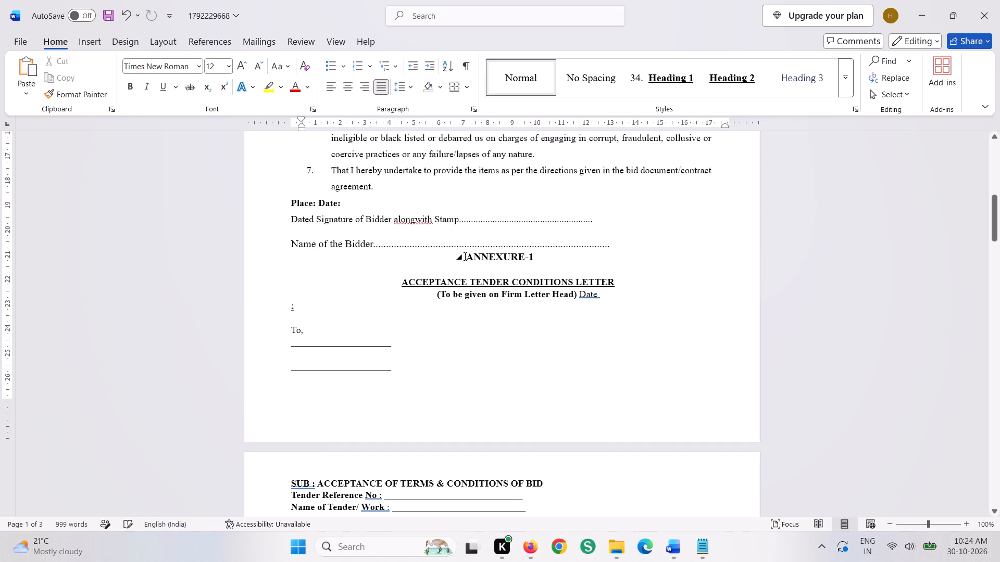
left_click(465, 256)
key("Return")
key("Return")
key("Return")
key("Return")
key("Return")
key("Return")
key("Return")
key("Return")
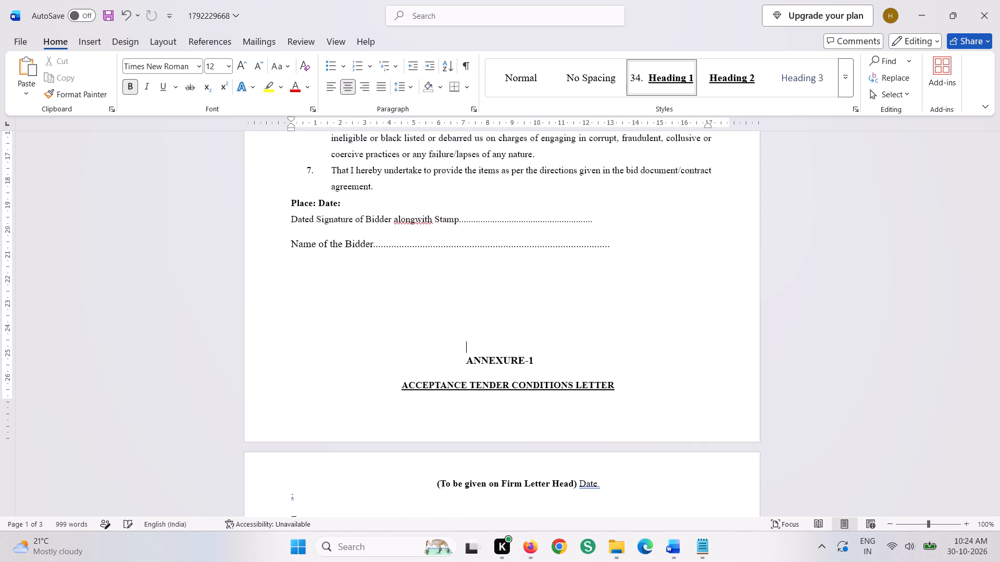
key("Return")
key("Return")
Check how the acceptance letter, ANNEXURE-2 and the ANNEXURE-3 Experience Certificate are divided across the pages.
scroll(511, 174, "down", 4)
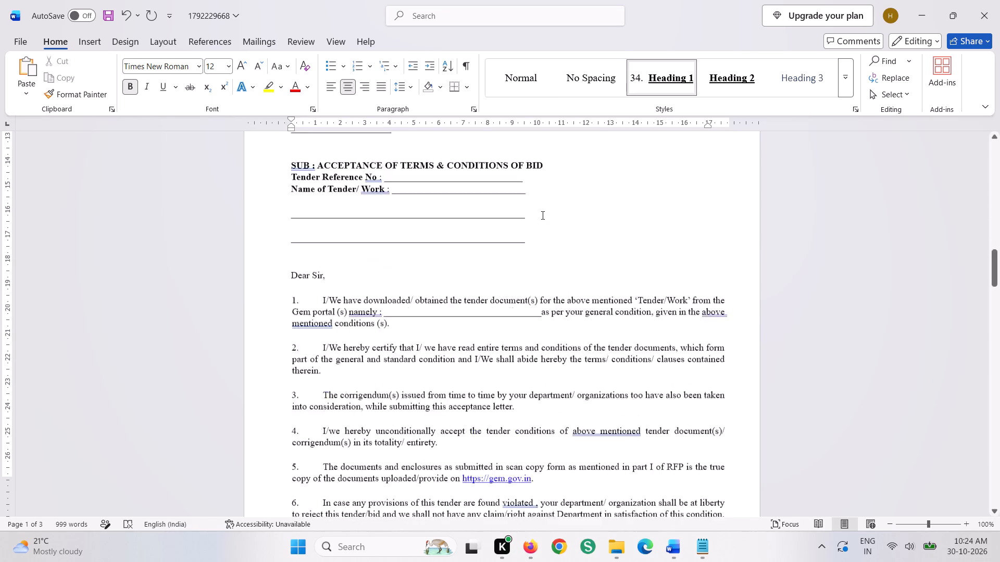
scroll(541, 218, "down", 6)
scroll(522, 210, "up", 2)
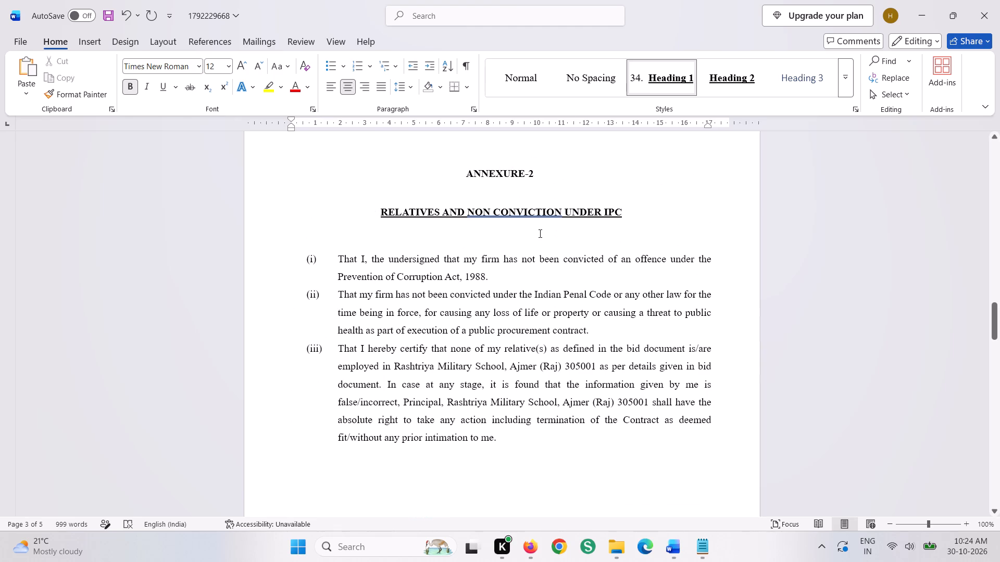
scroll(535, 241, "up", 1)
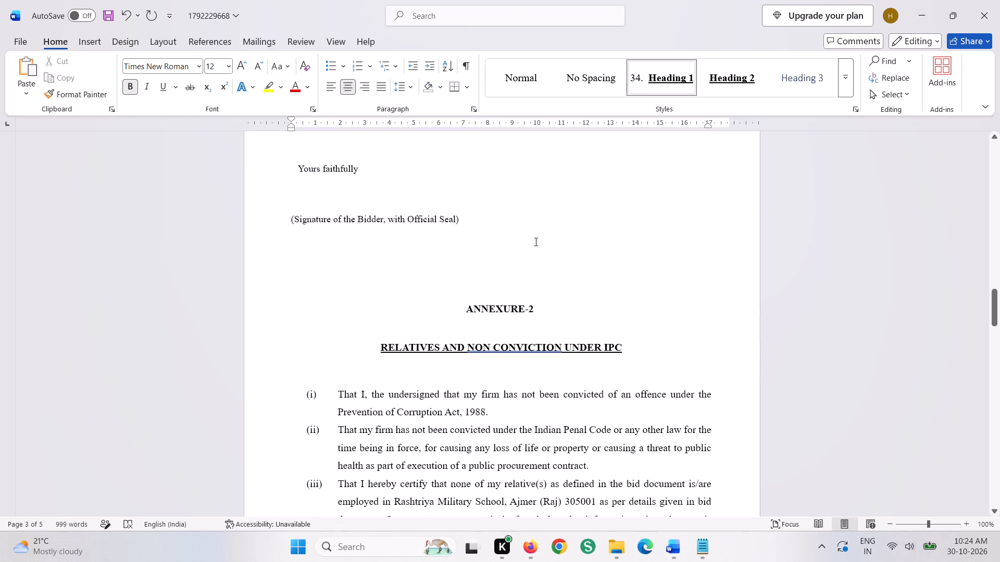
scroll(514, 253, "down", 1)
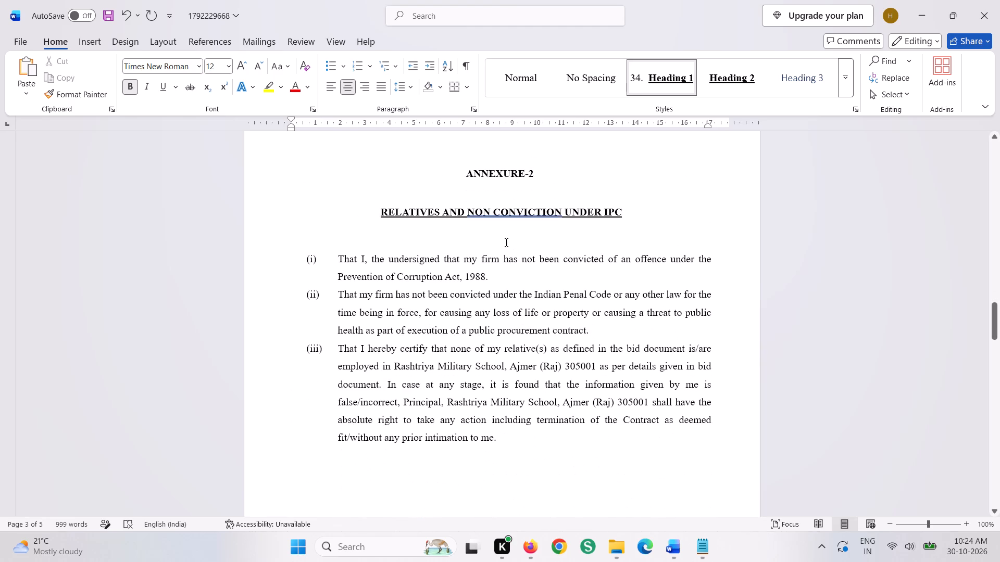
scroll(524, 340, "down", 2)
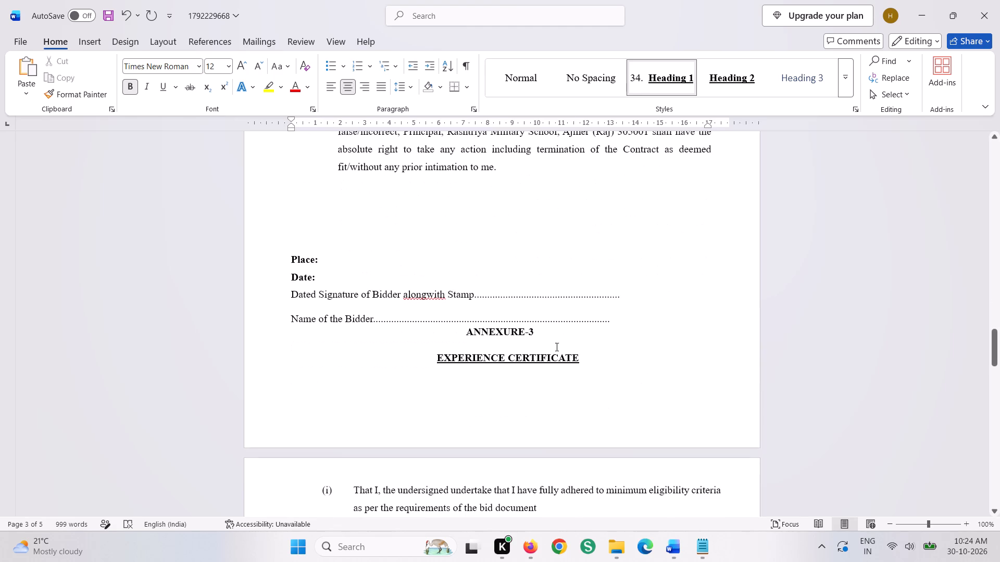
scroll(536, 347, "up", 2)
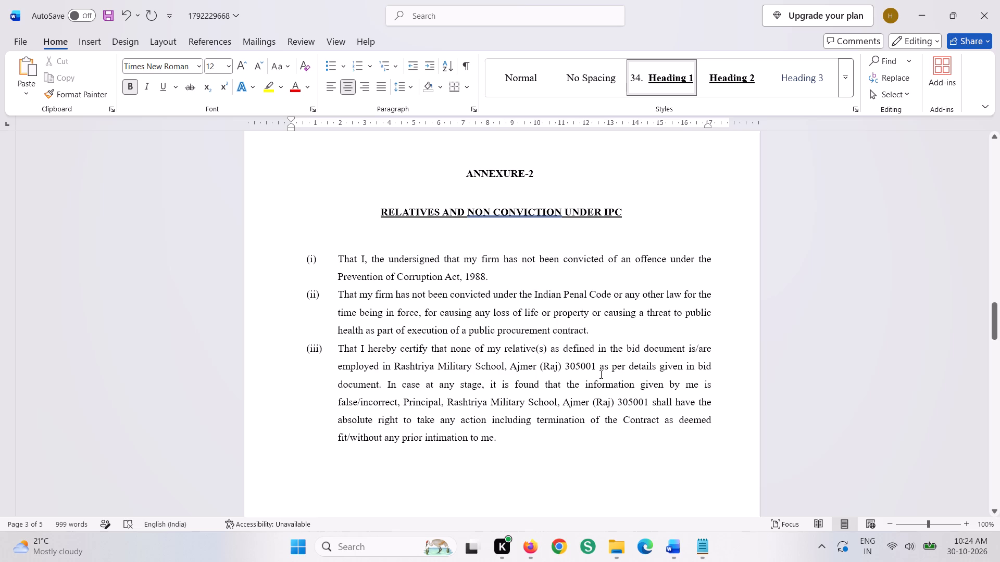
scroll(304, 415, "down", 3)
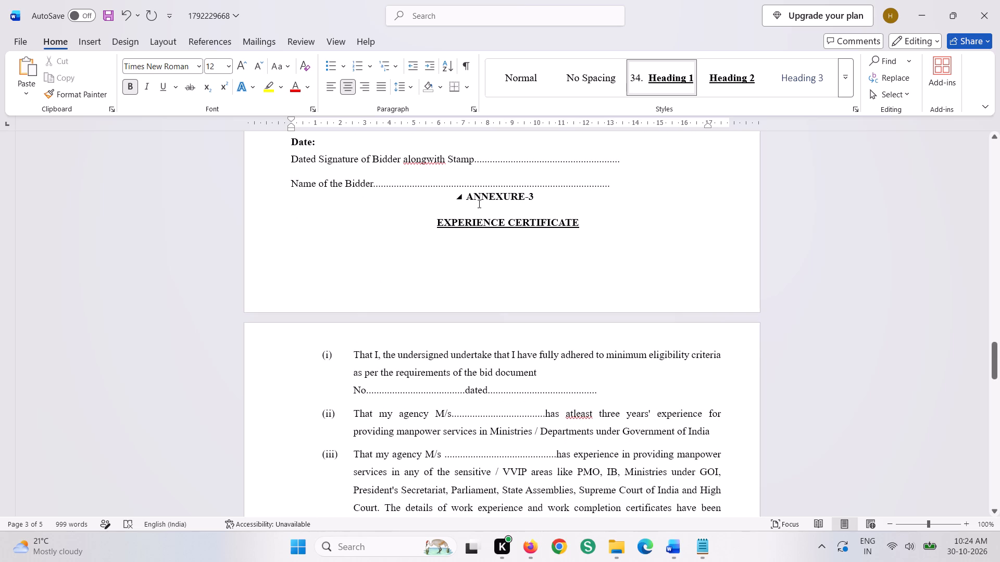
Insert five blank lines above the ANNEXURE-3 heading to move the Experience Certificate onto a new page.
left_click(468, 196)
key("Return")
key("Return")
key("Return")
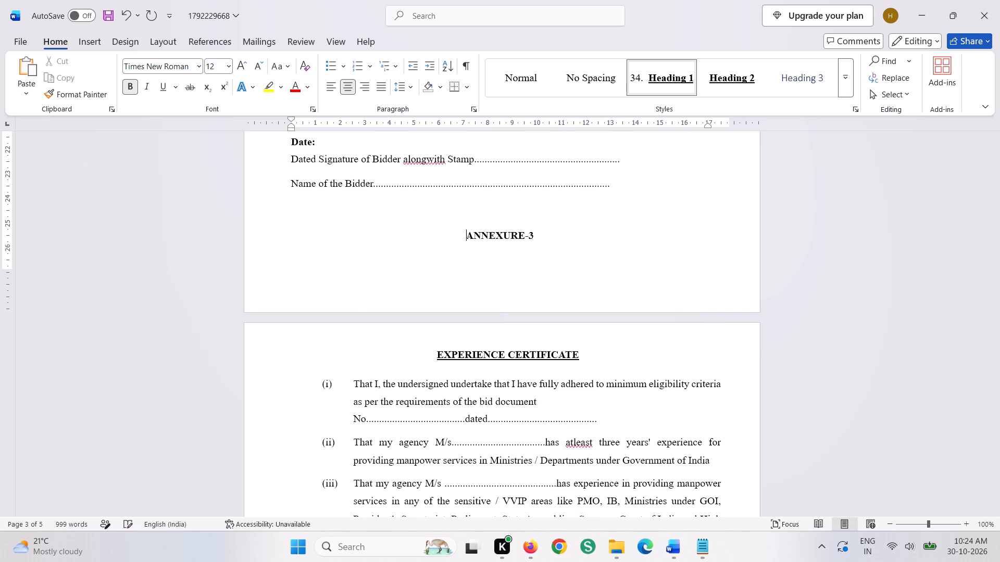
key("Return")
key("Return")
scroll(475, 211, "down", 1)
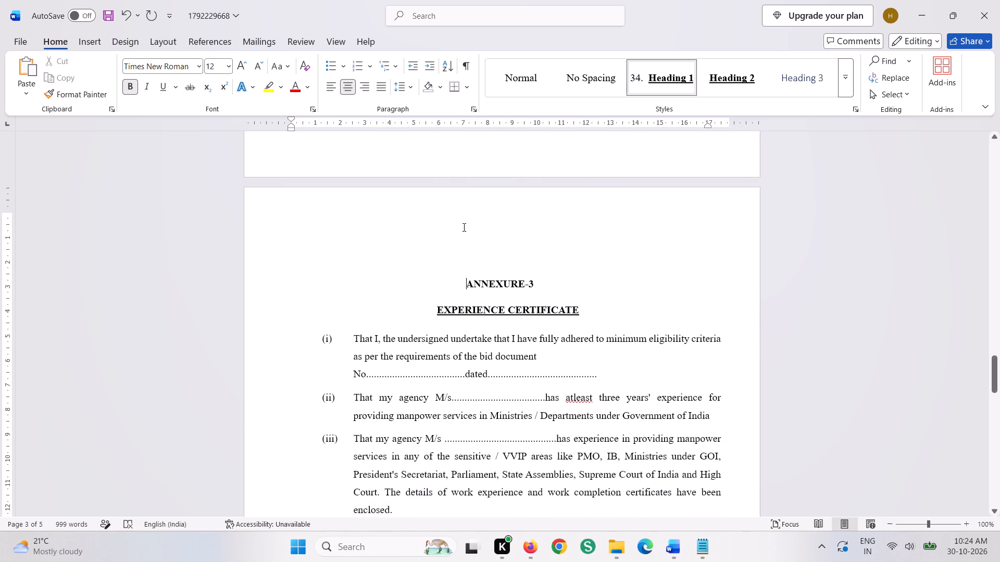
scroll(464, 236, "down", 1)
scroll(514, 250, "down", 1)
scroll(518, 254, "up", 1)
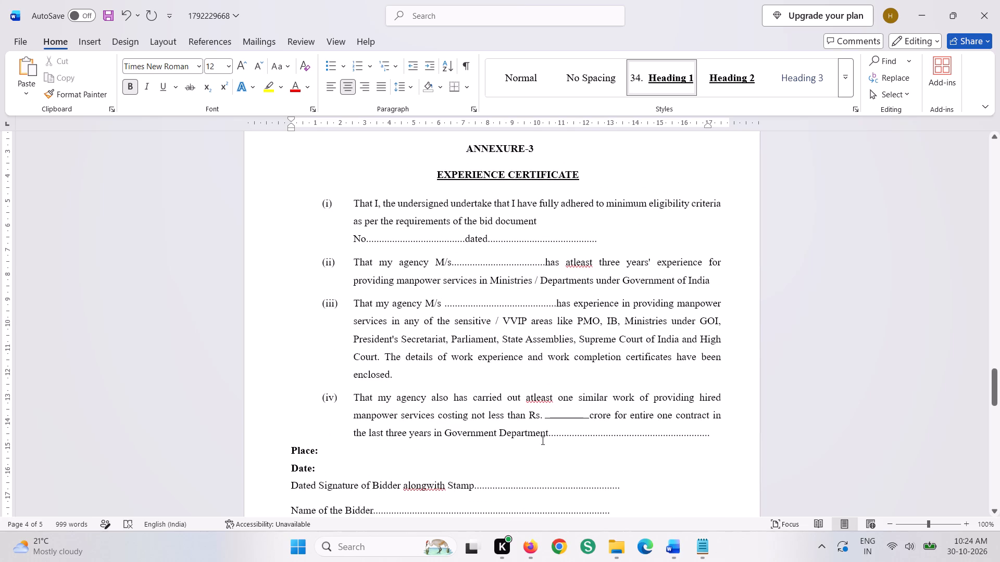
left_click(527, 550)
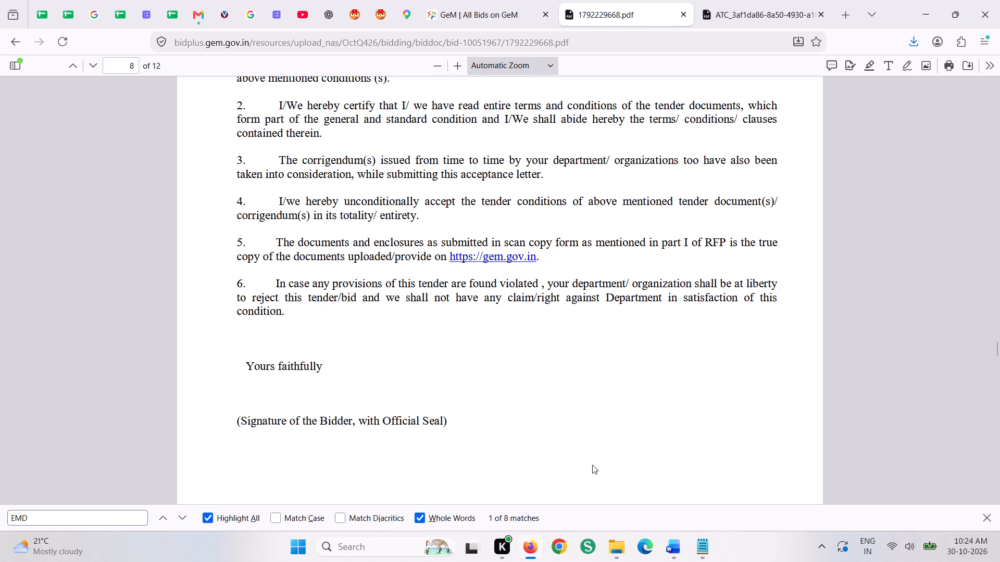
scroll(592, 465, "down", 2)
scroll(553, 439, "up", 1)
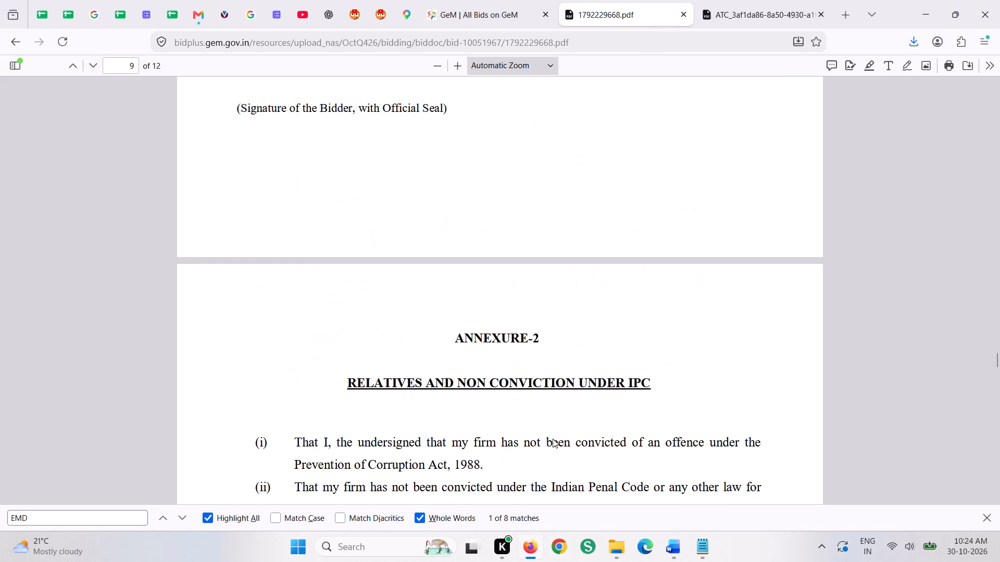
scroll(553, 439, "down", 2)
scroll(614, 436, "down", 2)
scroll(519, 330, "up", 1)
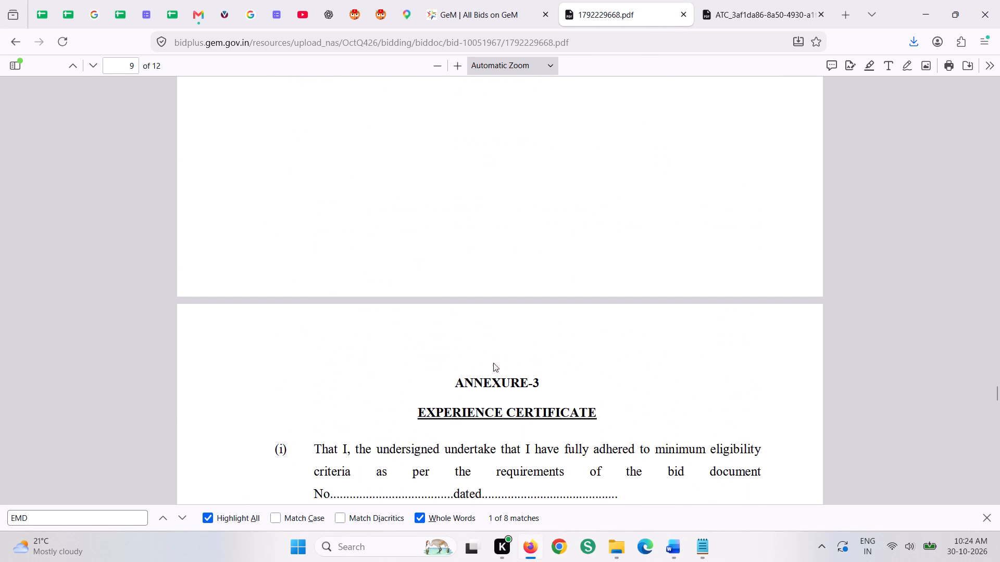
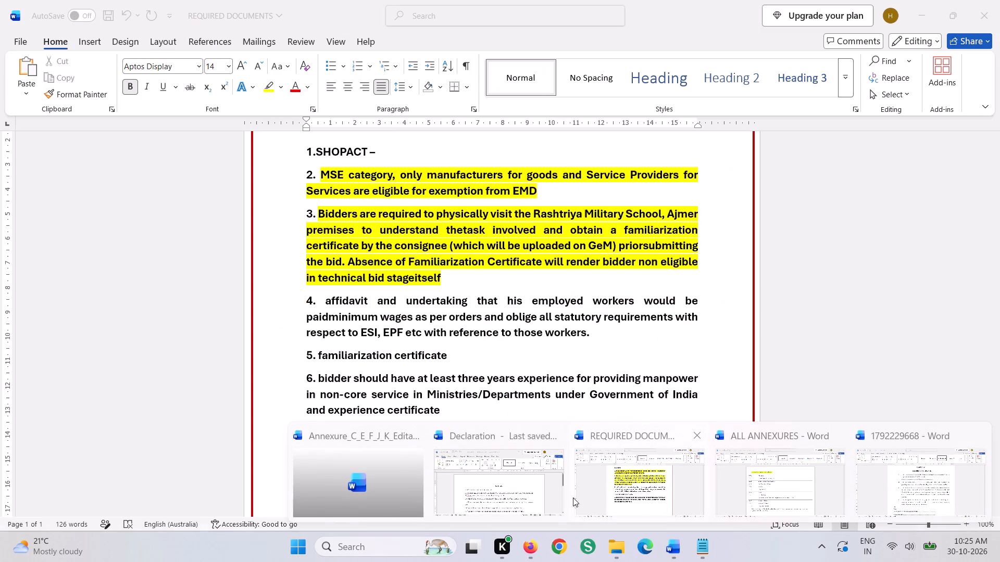
left_click(632, 487)
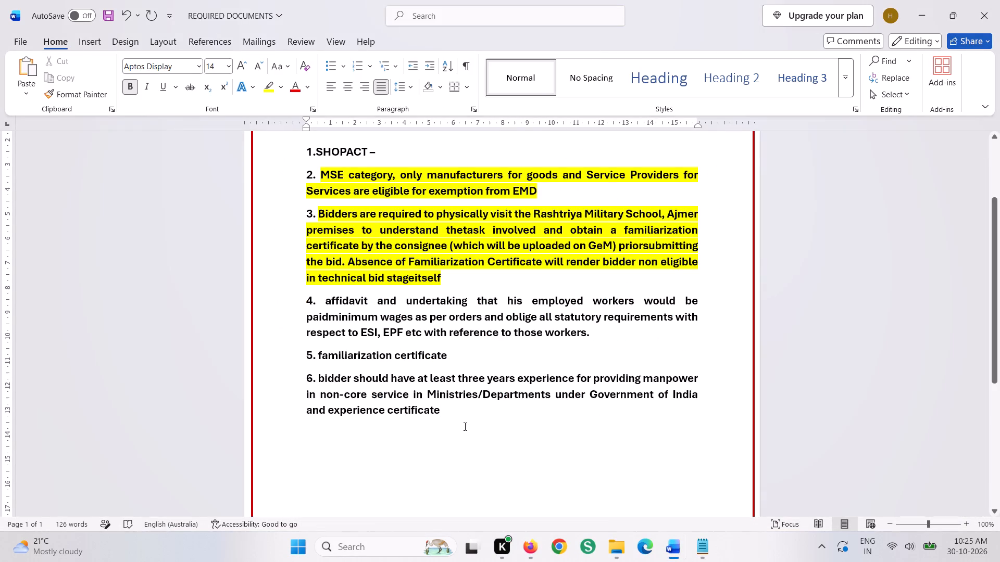
key("Return")
type("7.SCOPE OF")
key("space")
type("WORK-")
type("PG.NO-")
key("alt+Tab")
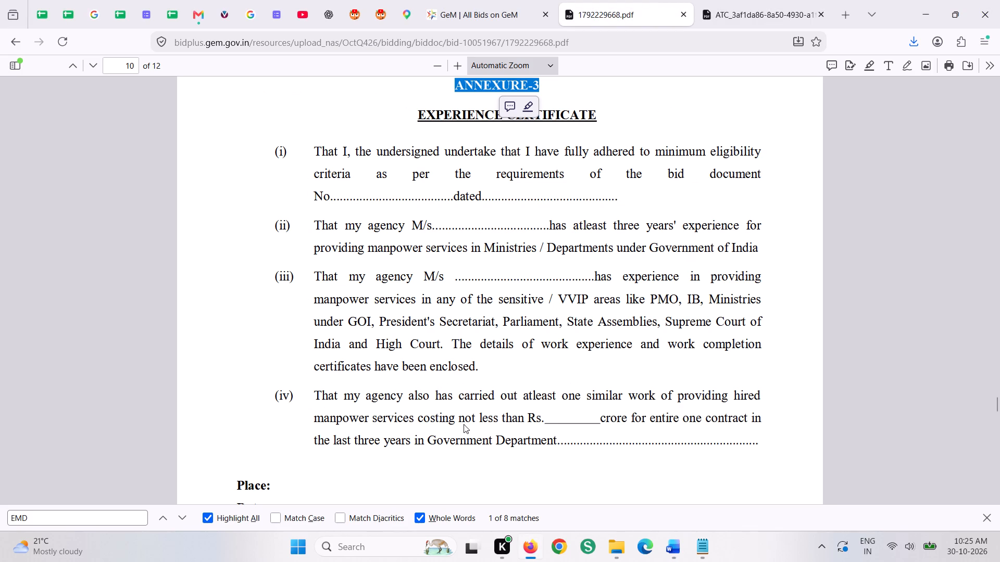
key("alt+Tab")
type("10")
key("space")
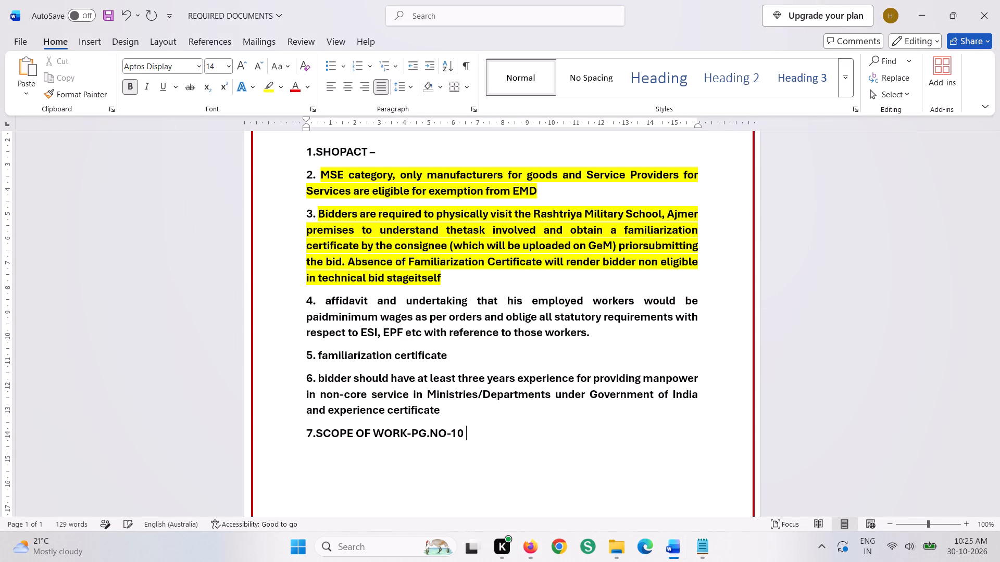
key("shift+parenleft")
key("ctrl+shift+v")
key("shift+parenright")
Compare the new item 7 with ANNEXURE-3 in the PDF, and look over the ANNEXURE-4 service condition letter.
key("alt+Tab")
scroll(500, 411, "up", 1)
scroll(529, 404, "down", 1)
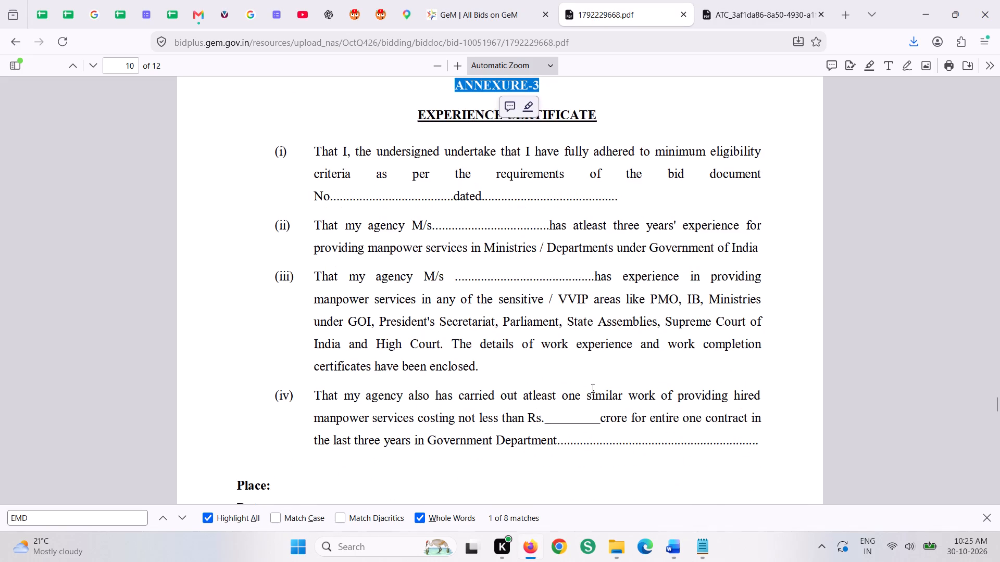
key("alt+Tab")
left_click(429, 236)
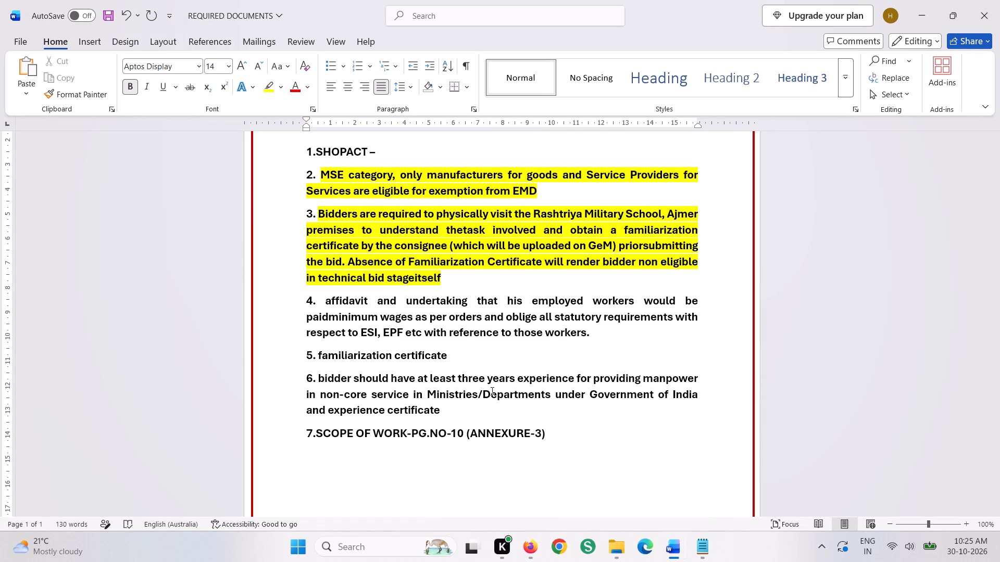
key("alt+Tab")
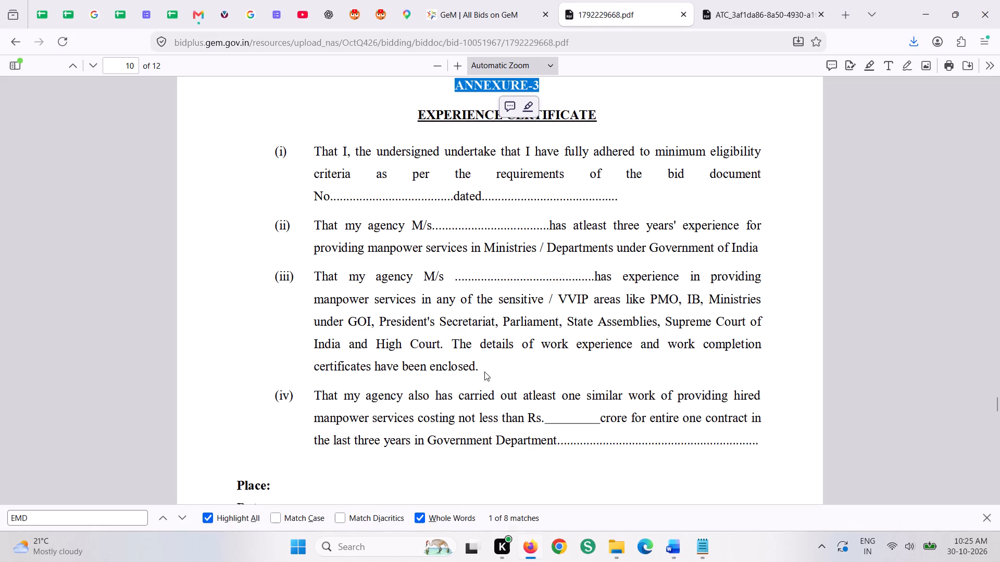
key("alt+Tab")
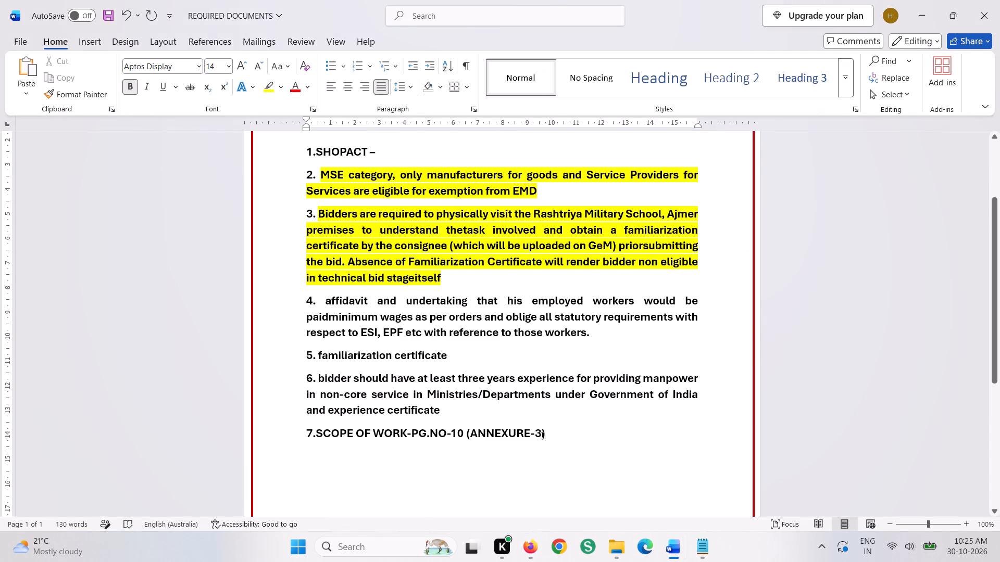
key("alt+Tab")
scroll(541, 368, "down", 3)
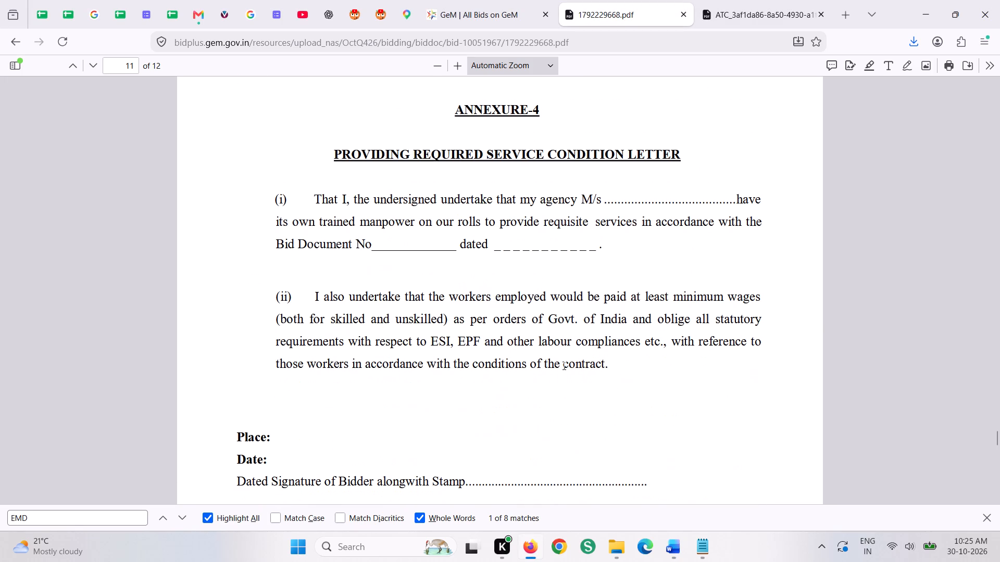
left_click(676, 548)
left_click(928, 490)
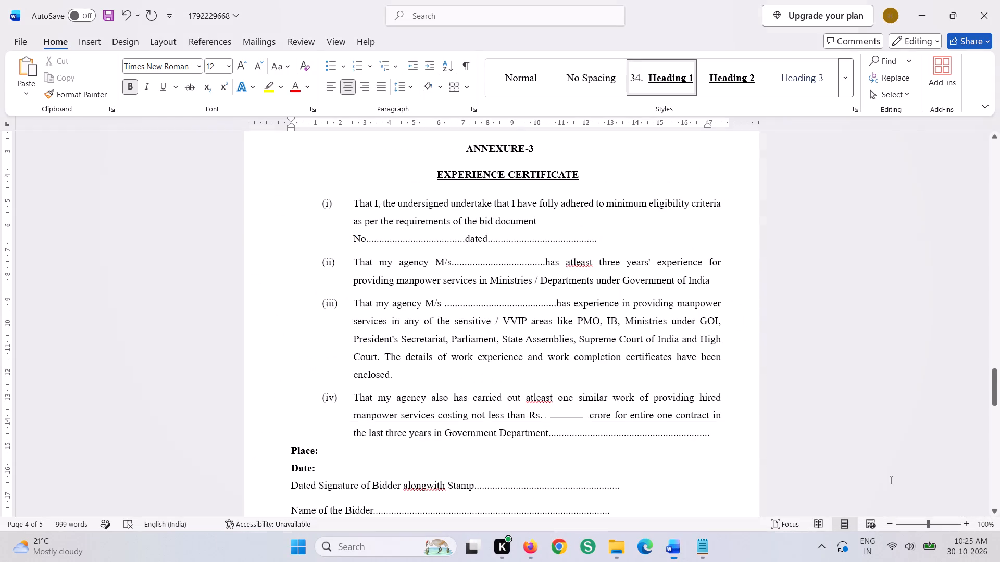
scroll(421, 314, "down", 2)
scroll(421, 314, "up", 12)
scroll(421, 314, "down", 10)
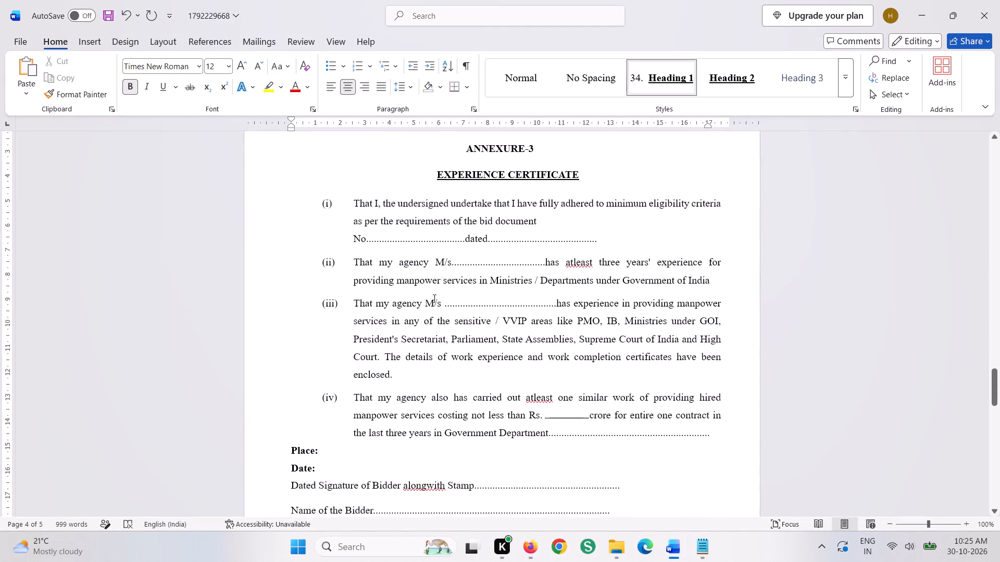
left_click_drag(469, 150, 560, 443)
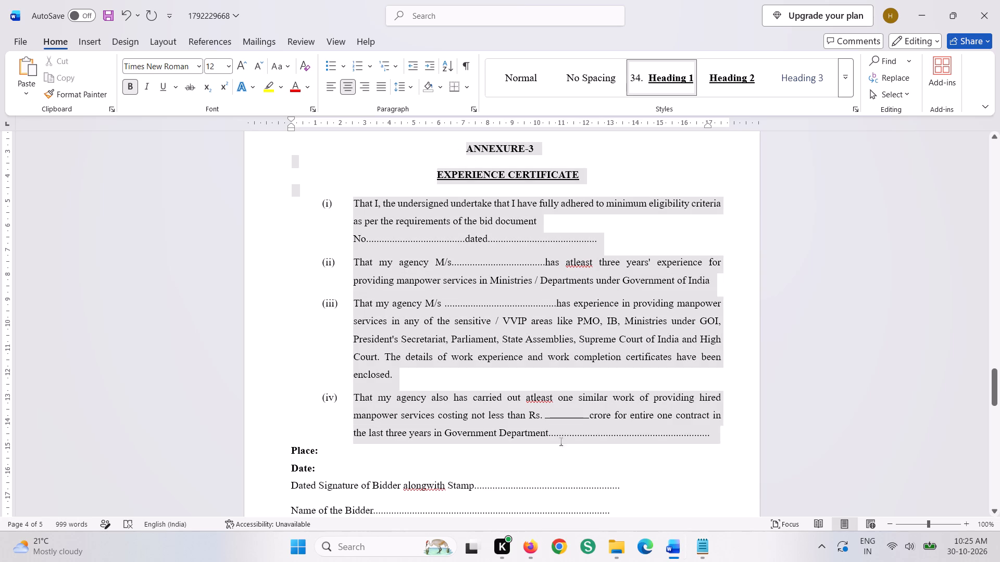
left_click_drag(560, 443, 565, 329)
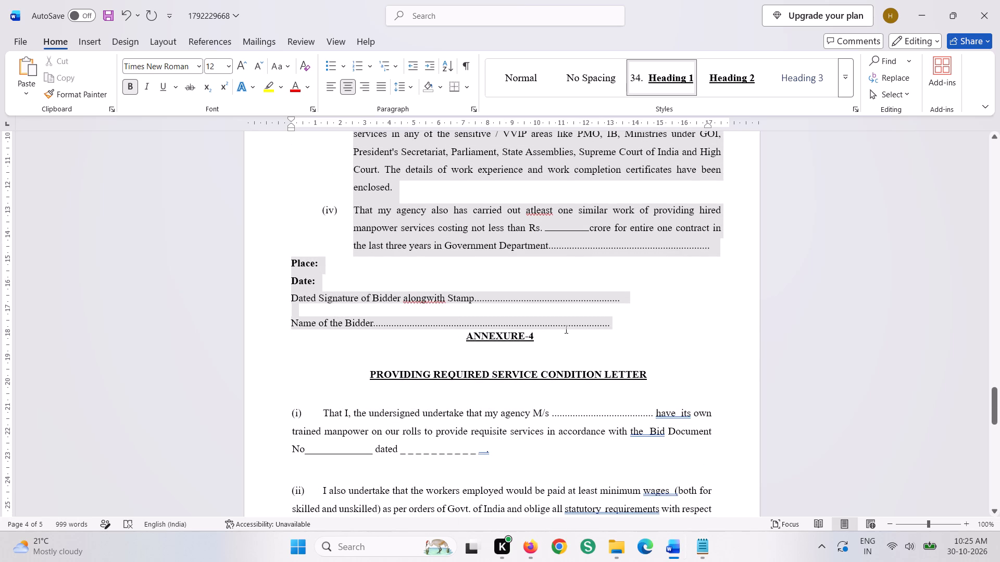
left_click_drag(565, 329, 612, 328)
key("BackSpace")
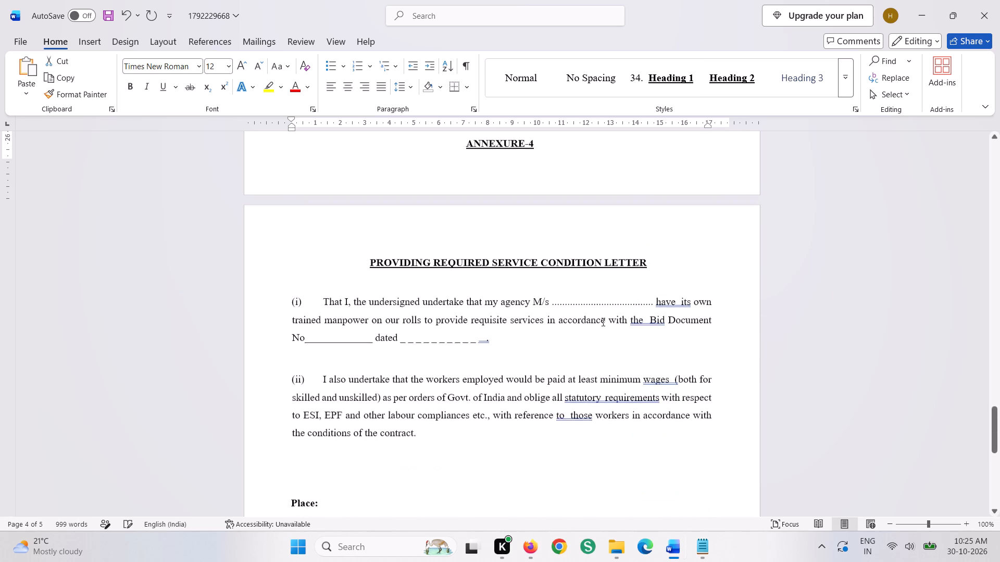
Insert three blank lines above the ANNEXURE-4 heading to move the Providing Required Service Condition Letter onto a new page.
key("Return")
key("Return")
key("Return")
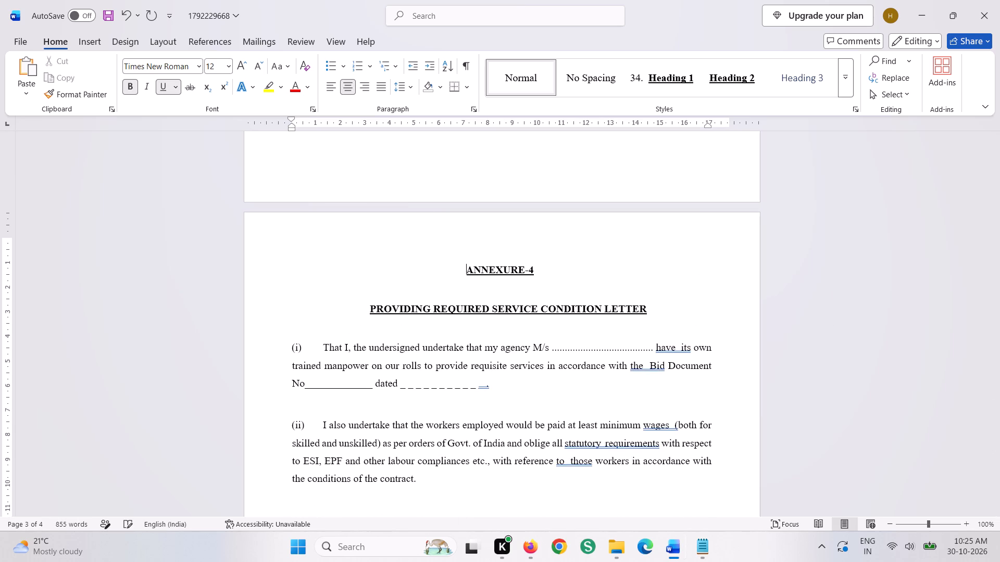
Check the layout of the document from ANNEXURE-4 back to the UNDERTAKING on the first page.
scroll(426, 208, "down", 1)
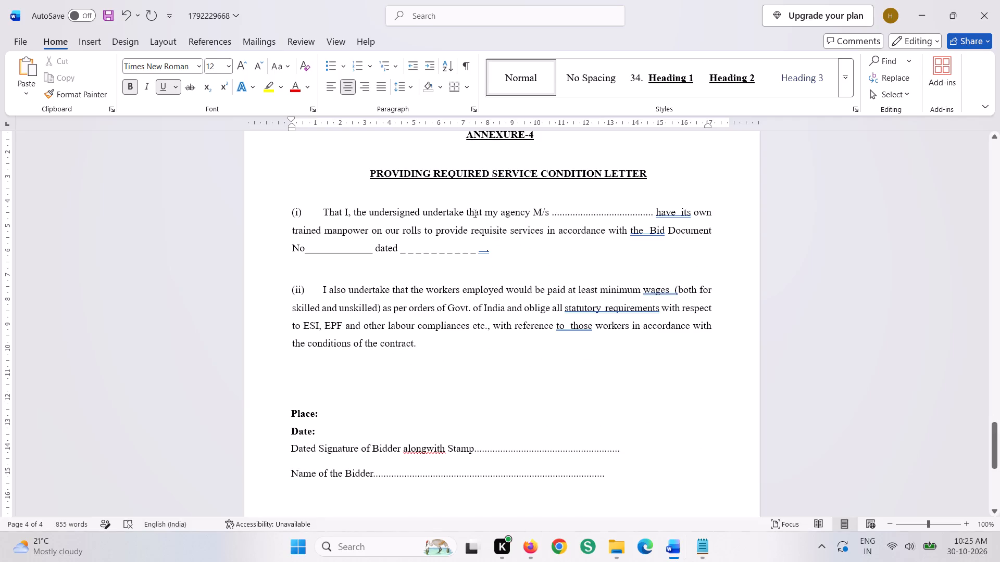
scroll(474, 213, "down", 2)
scroll(601, 262, "down", 4)
scroll(559, 266, "up", 6)
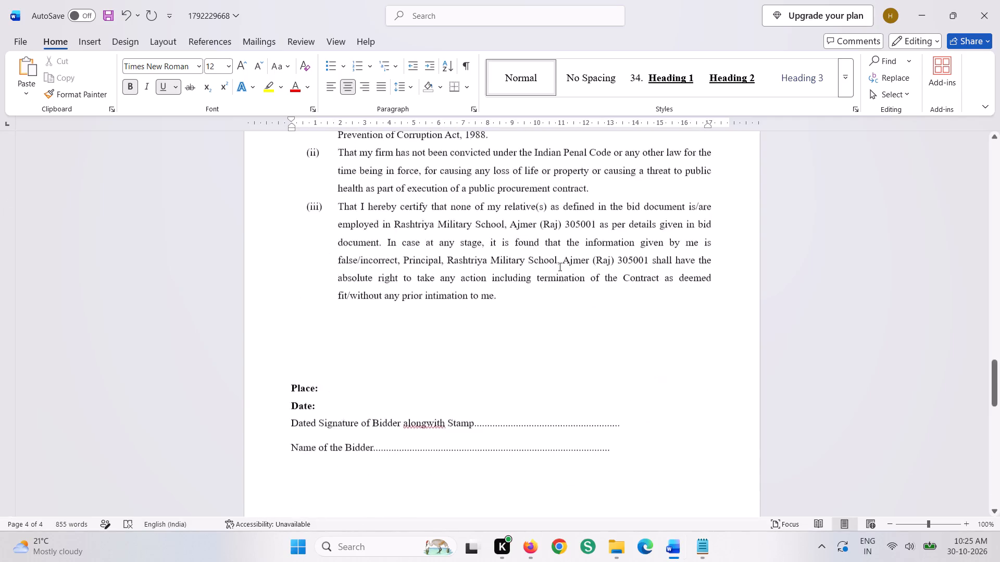
scroll(559, 266, "up", 18)
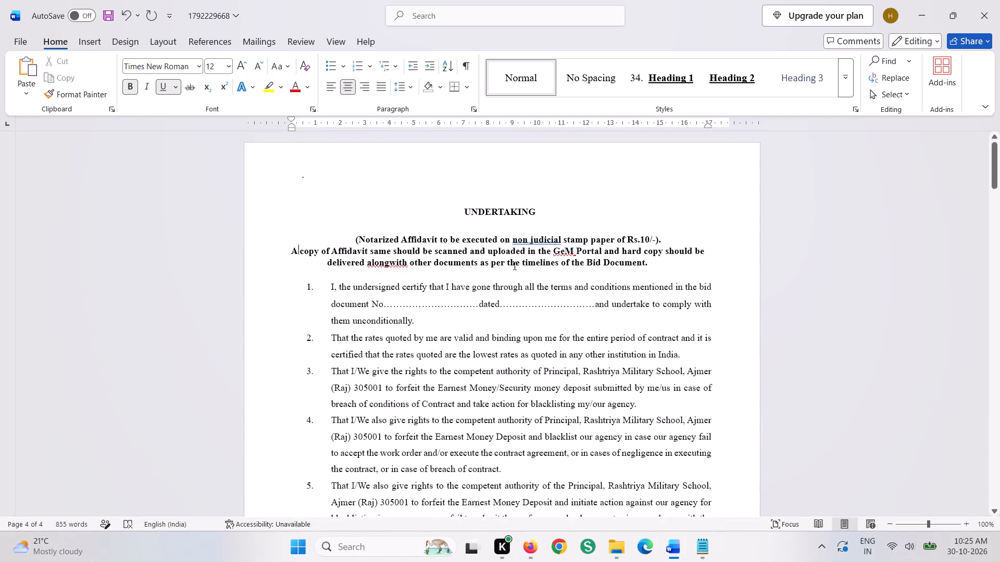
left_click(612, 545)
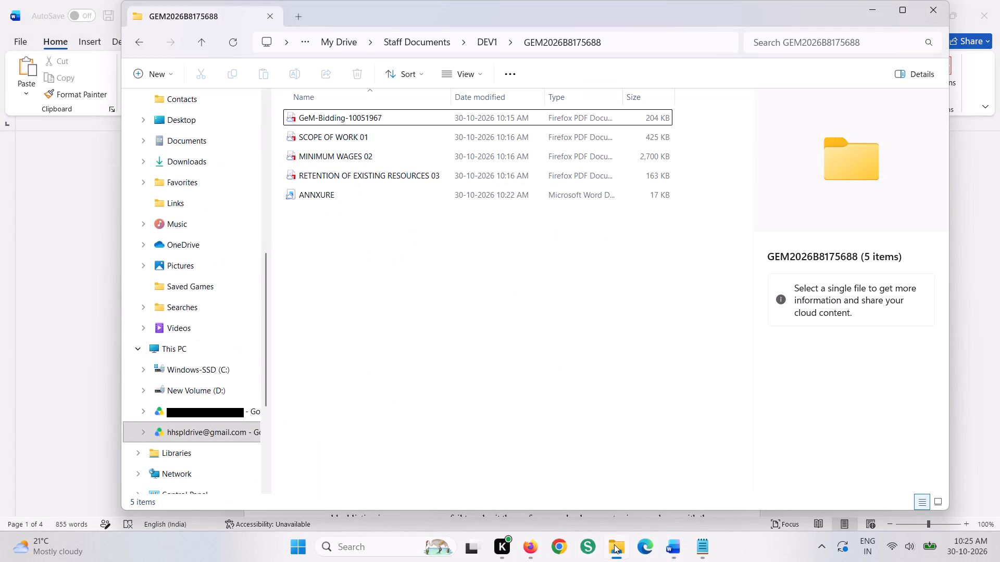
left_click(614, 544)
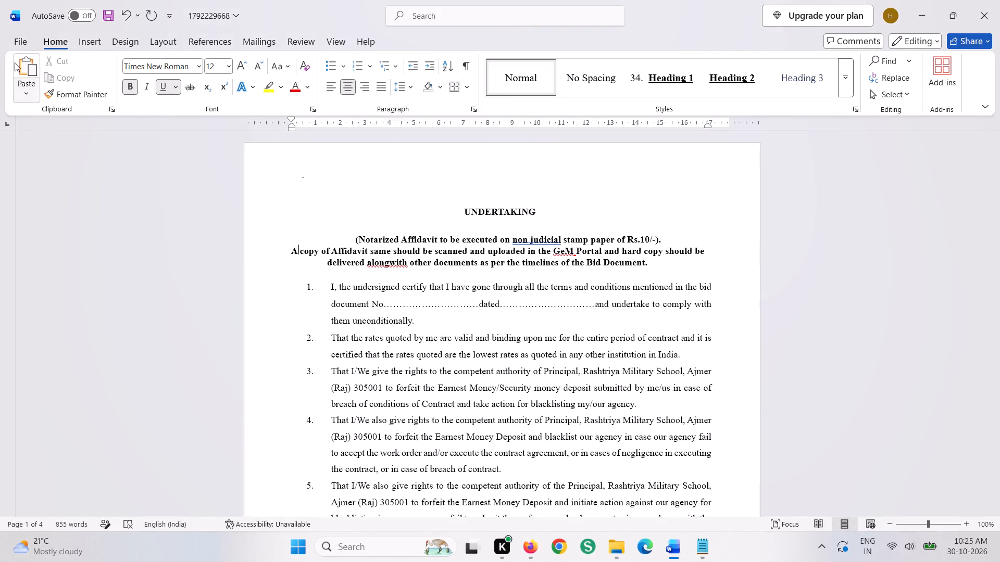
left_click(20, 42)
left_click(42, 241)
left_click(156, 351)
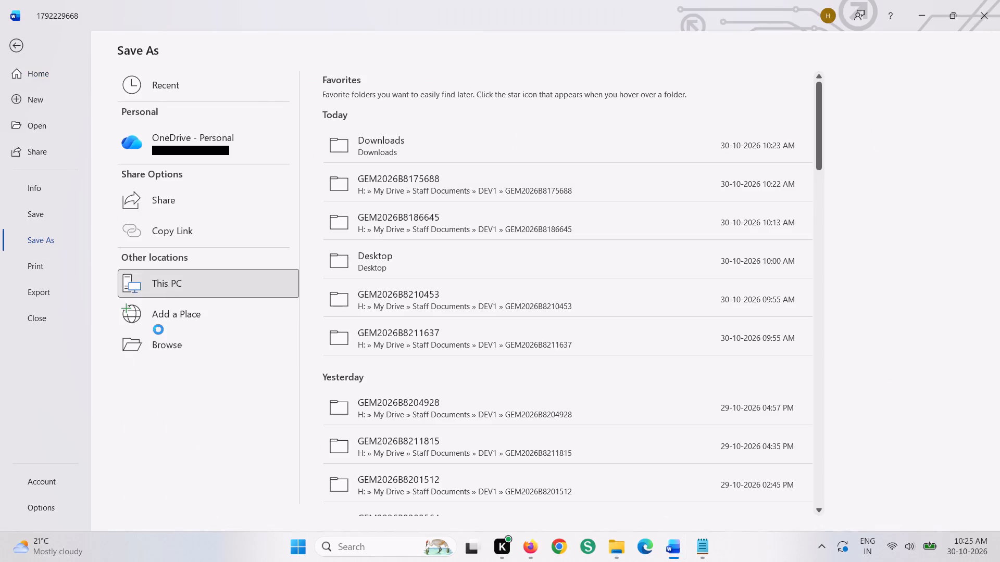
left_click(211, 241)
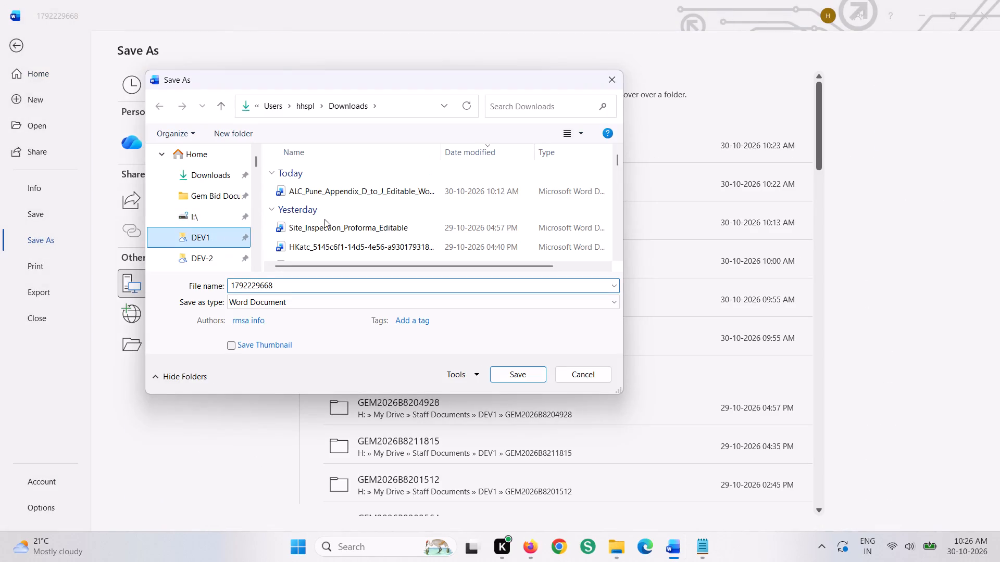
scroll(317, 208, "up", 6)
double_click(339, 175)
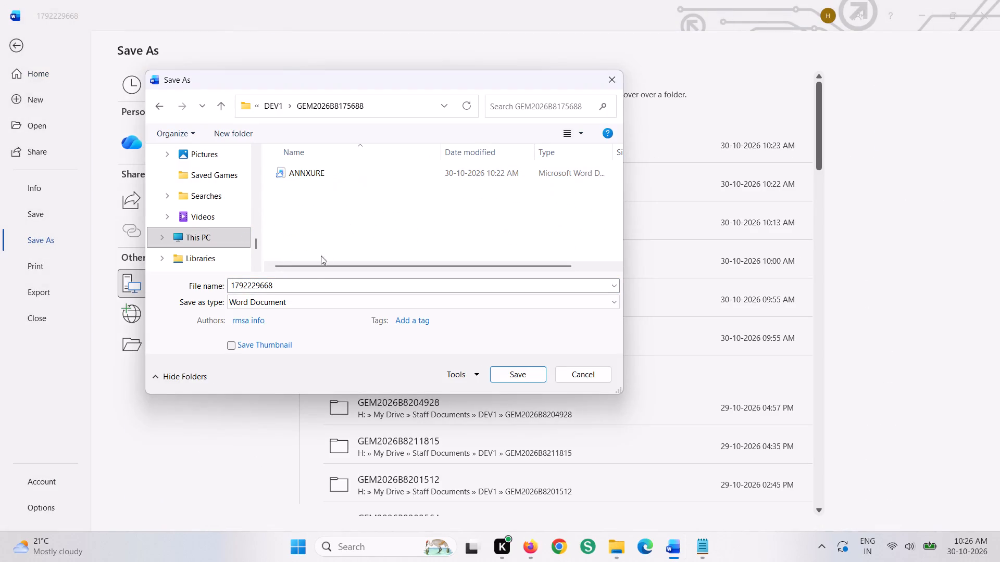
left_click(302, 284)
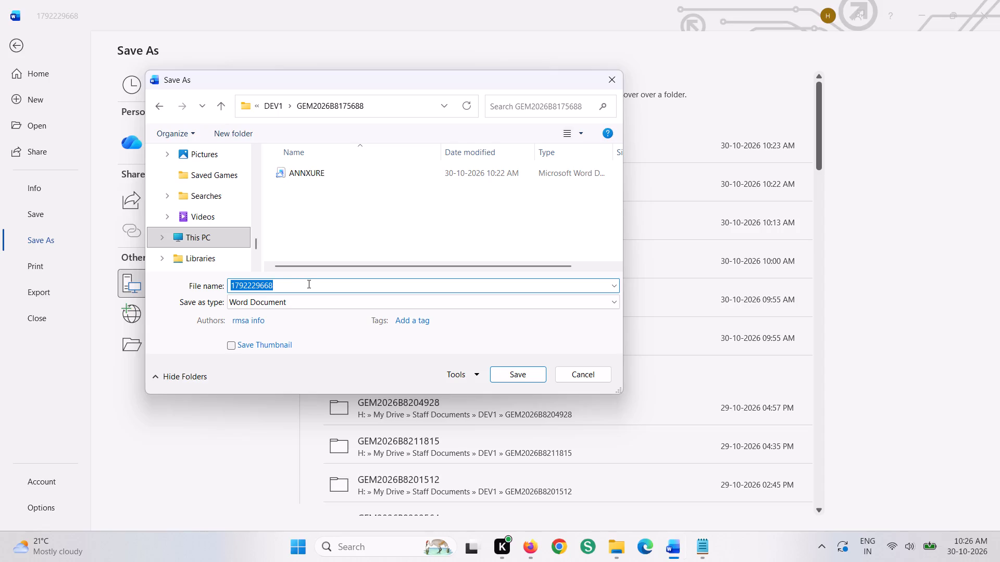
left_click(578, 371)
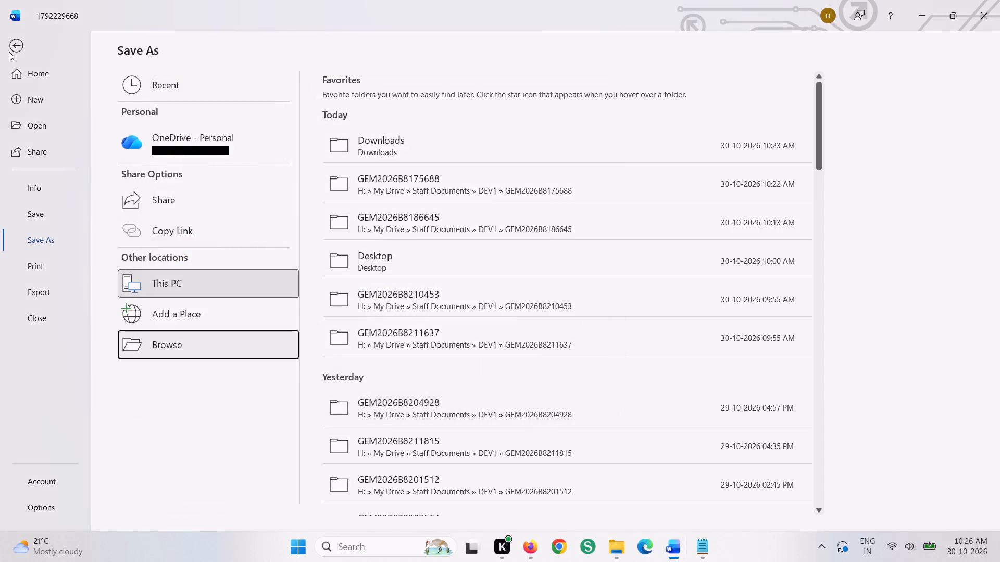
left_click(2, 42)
scroll(496, 311, "down", 9)
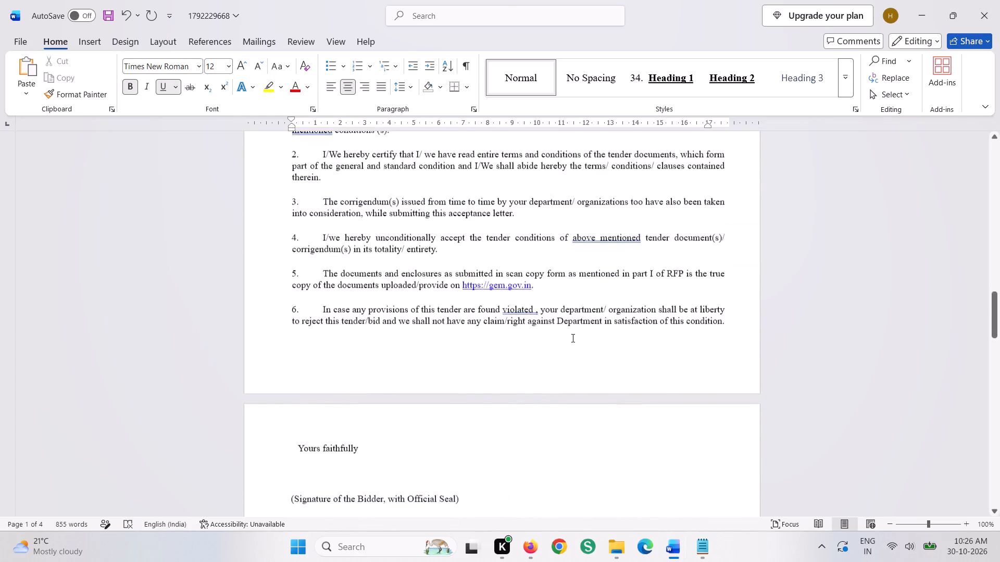
scroll(572, 338, "up", 4)
left_click(533, 548)
scroll(576, 310, "up", 18)
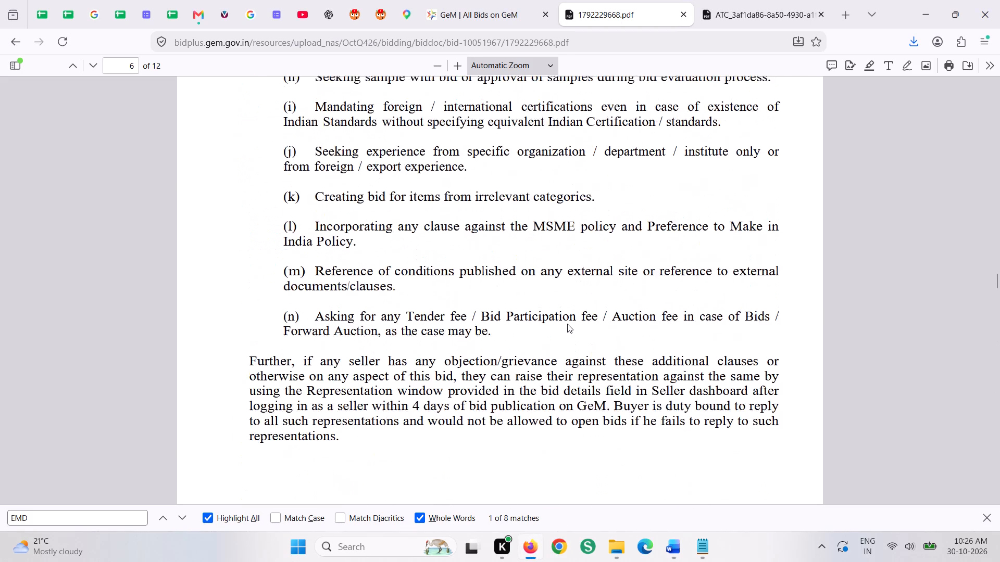
scroll(567, 324, "up", 17)
scroll(574, 283, "up", 1)
scroll(585, 285, "down", 12)
scroll(580, 252, "down", 9)
scroll(581, 244, "up", 12)
scroll(581, 244, "down", 1)
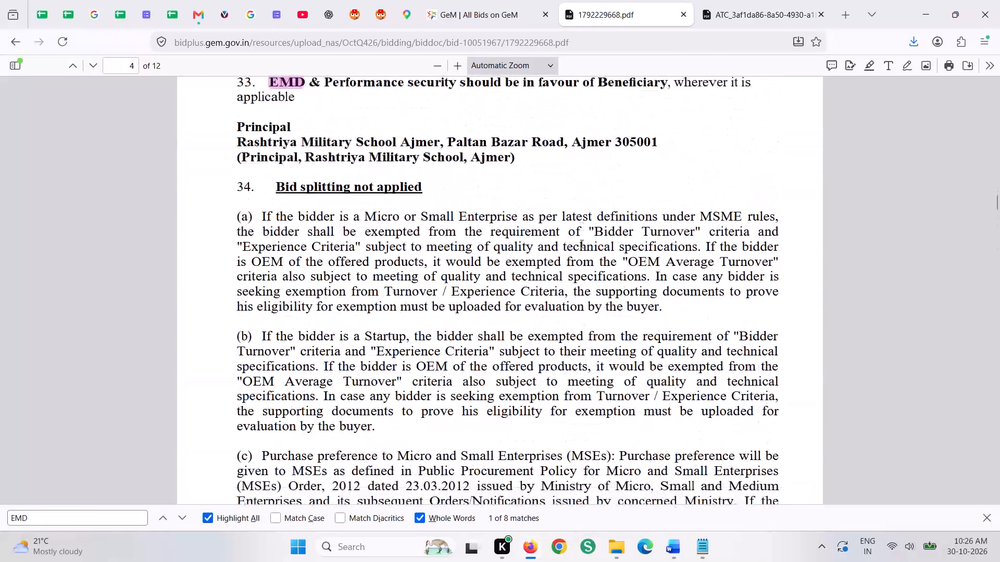
scroll(581, 244, "down", 2)
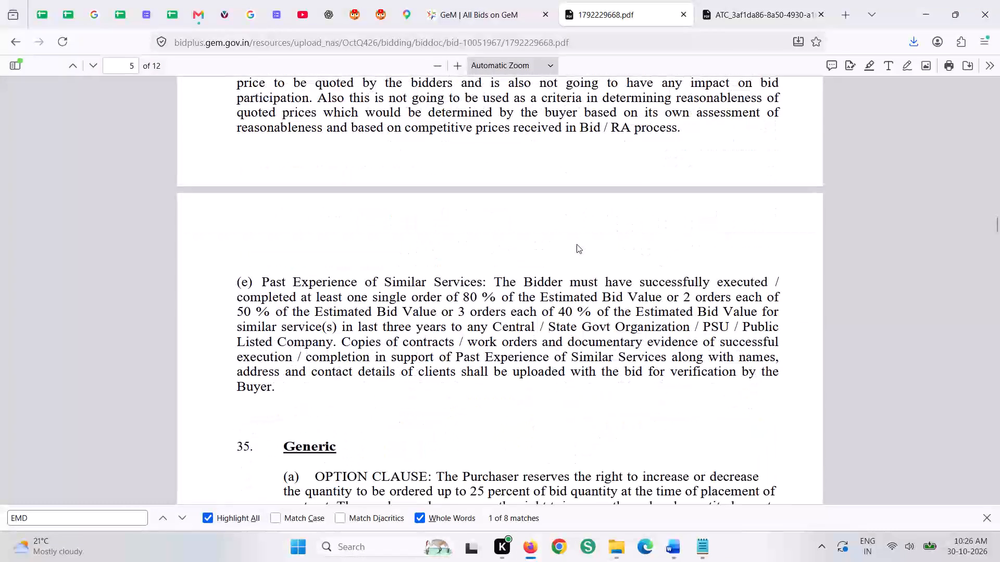
scroll(613, 352, "up", 1)
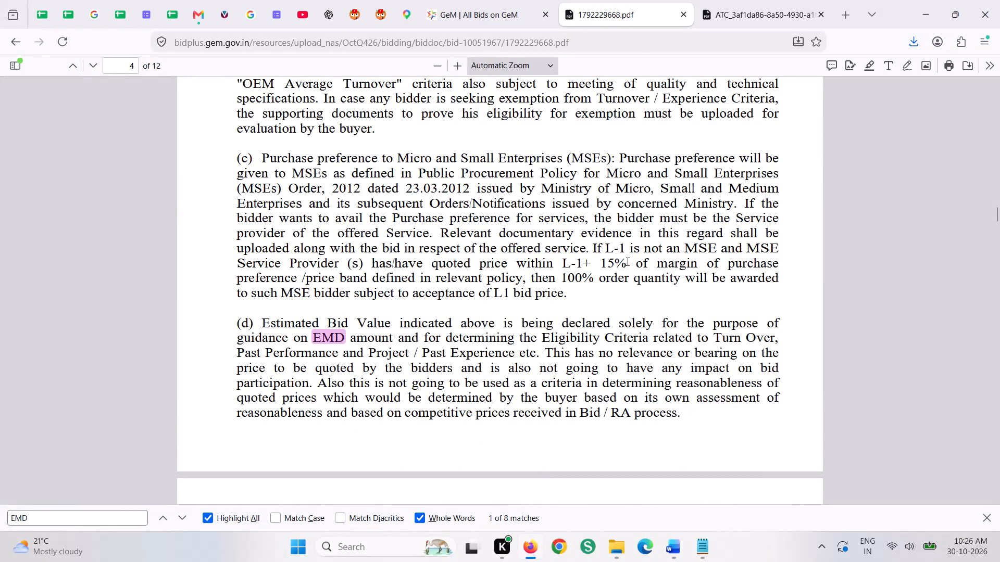
scroll(627, 261, "up", 3)
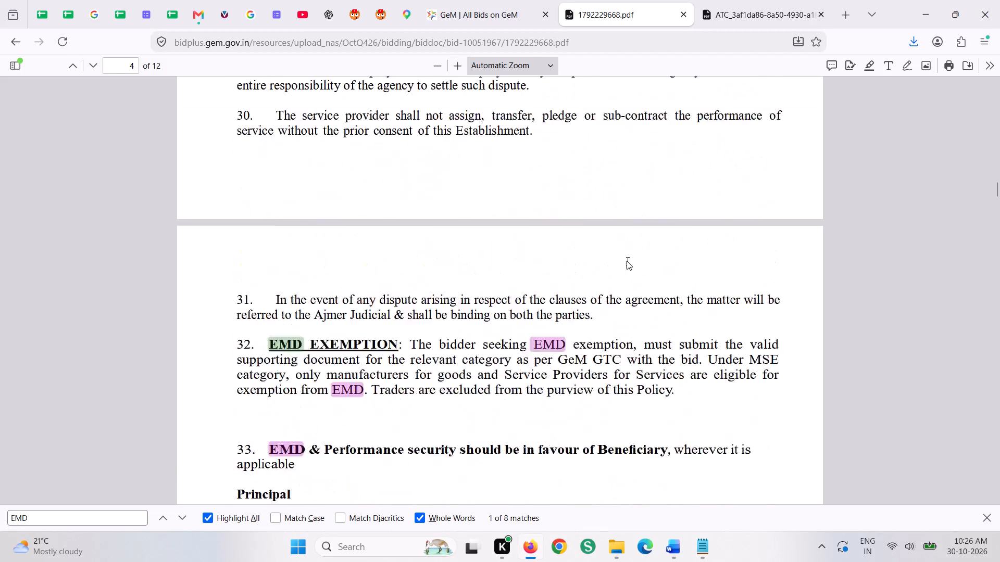
Skim the PDF from the General Conditions on page 1 through the Undertaking and the acceptance letter on page 8.
scroll(627, 261, "up", 13)
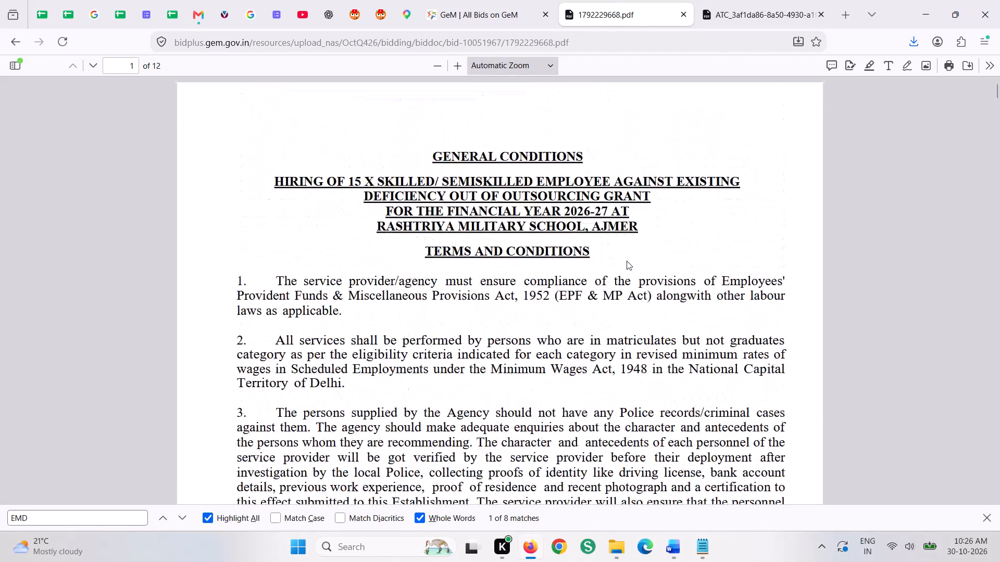
scroll(627, 261, "down", 15)
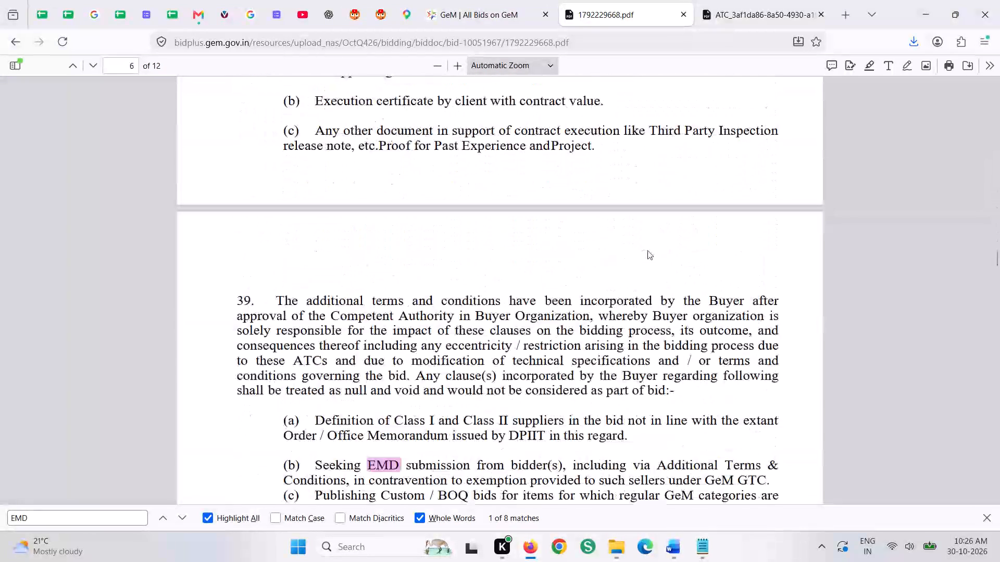
scroll(647, 250, "down", 7)
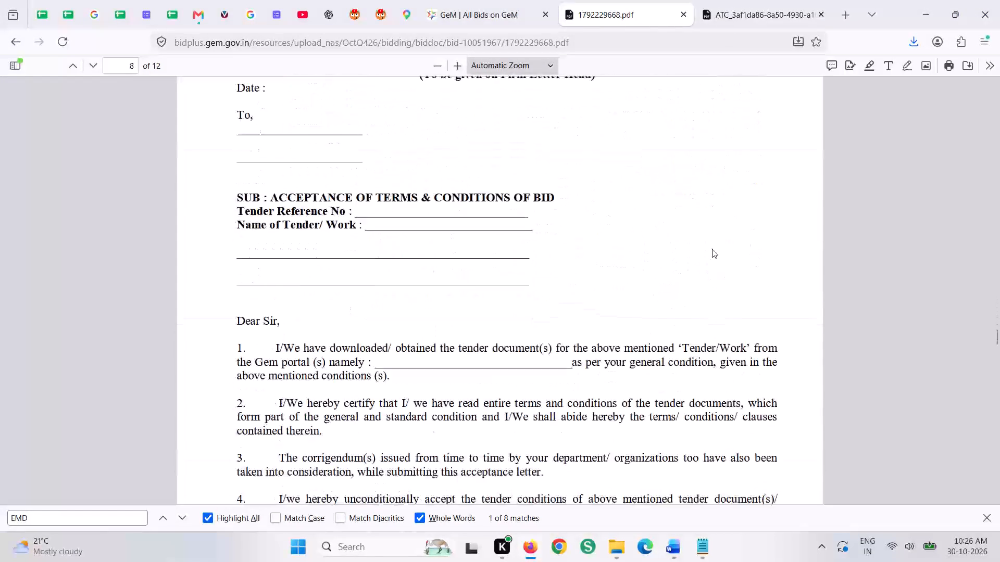
scroll(712, 249, "up", 2)
left_click(676, 542)
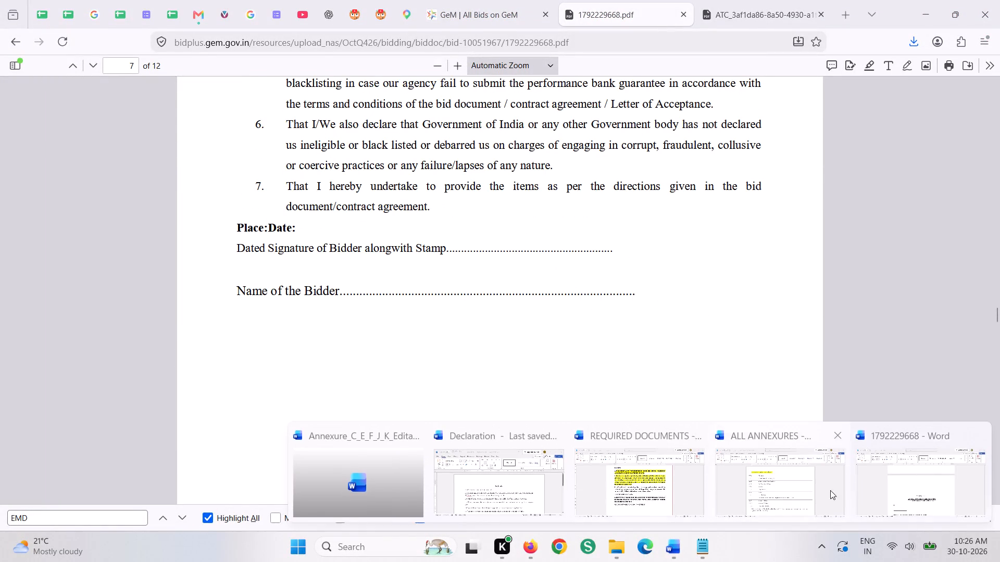
left_click(885, 472)
scroll(325, 281, "up", 13)
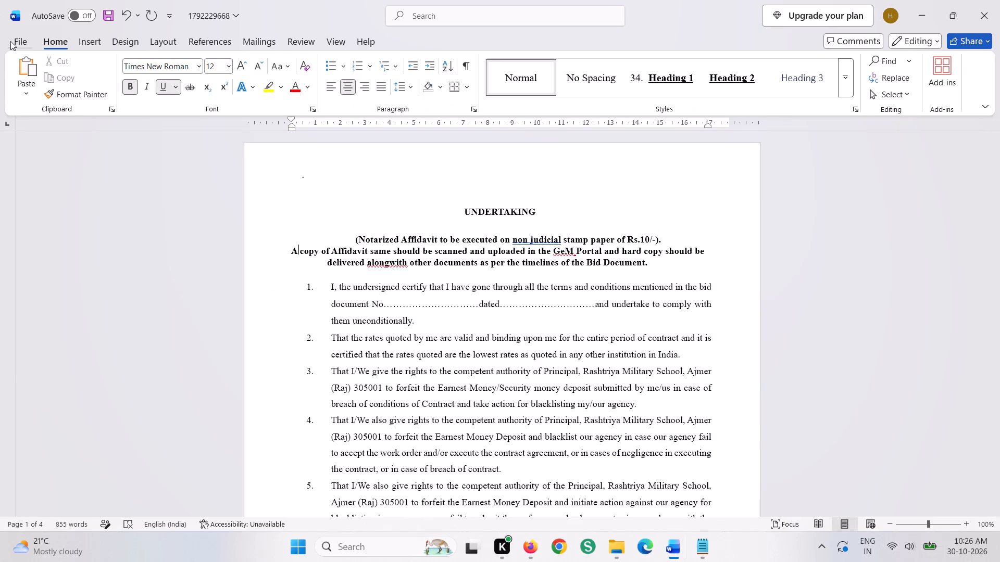
left_click(11, 41)
left_click(43, 235)
left_click(154, 343)
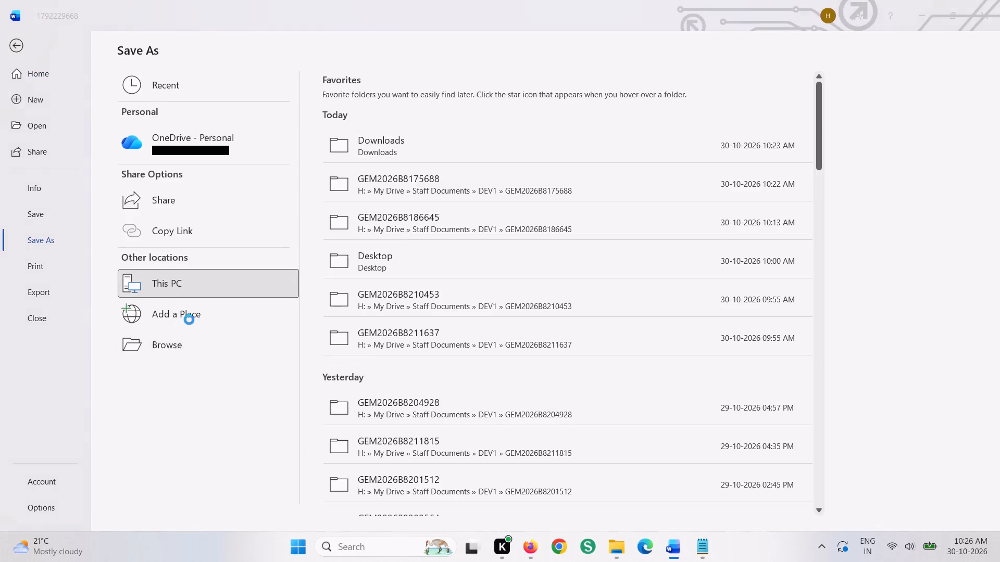
left_click(205, 246)
scroll(332, 215, "up", 2)
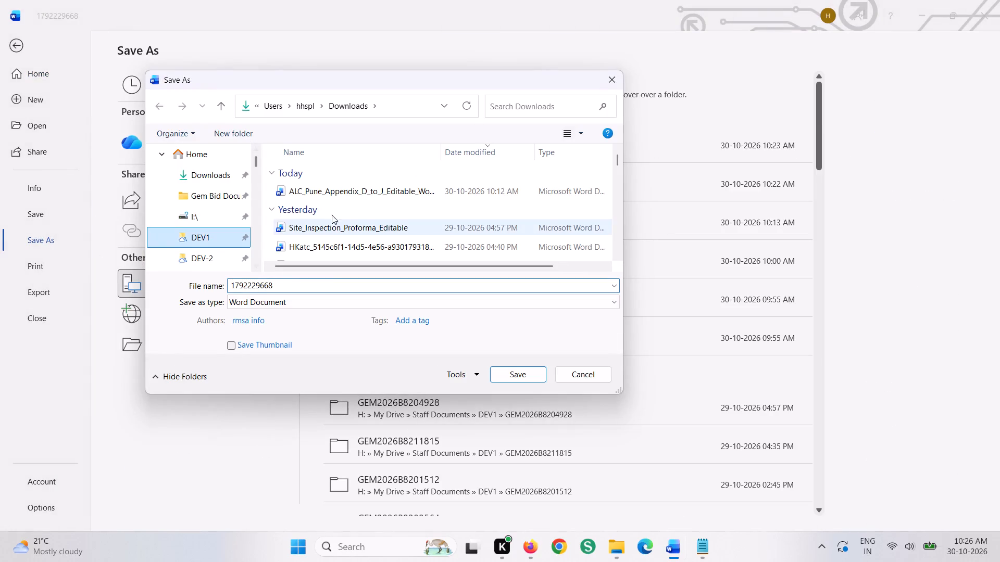
scroll(332, 215, "up", 7)
double_click(332, 170)
left_click(312, 284)
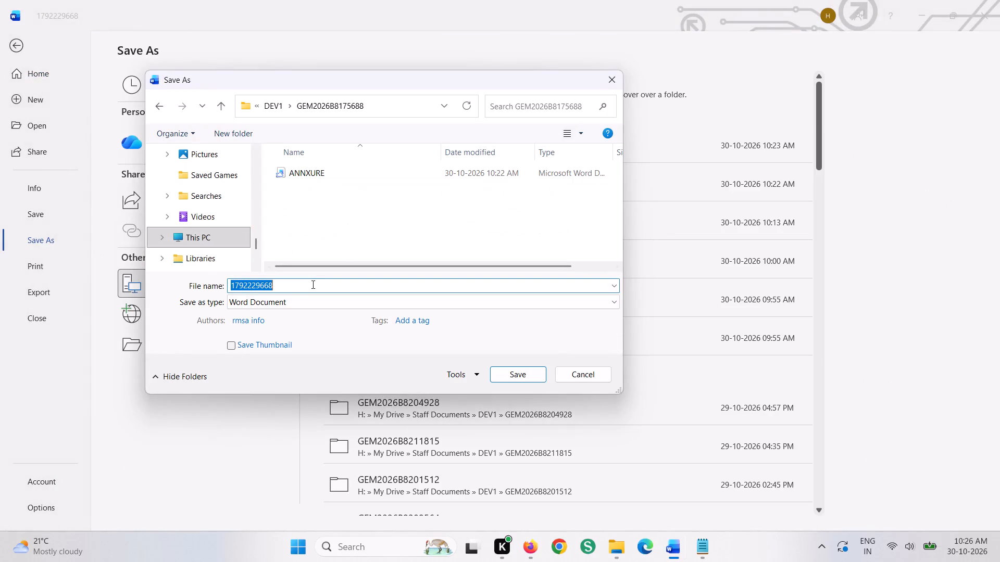
type("ANNEXURE")
type("01")
key("Return")
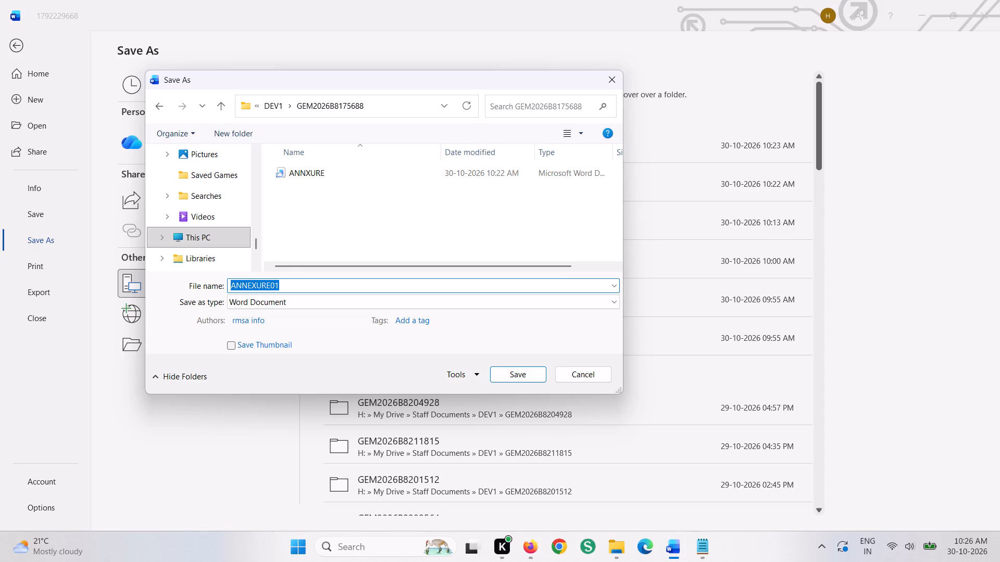
left_click(615, 547)
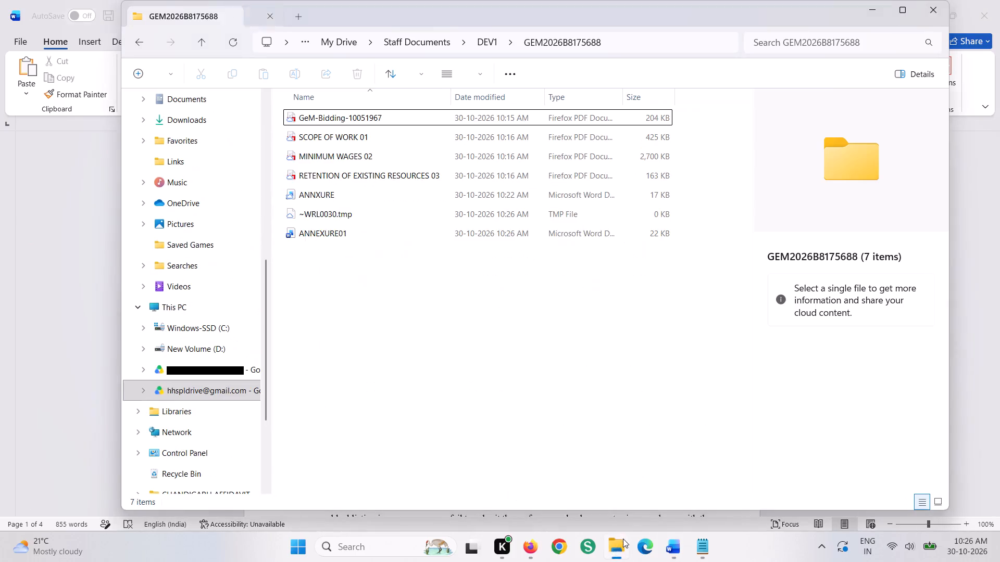
left_click(311, 180)
left_click(309, 156)
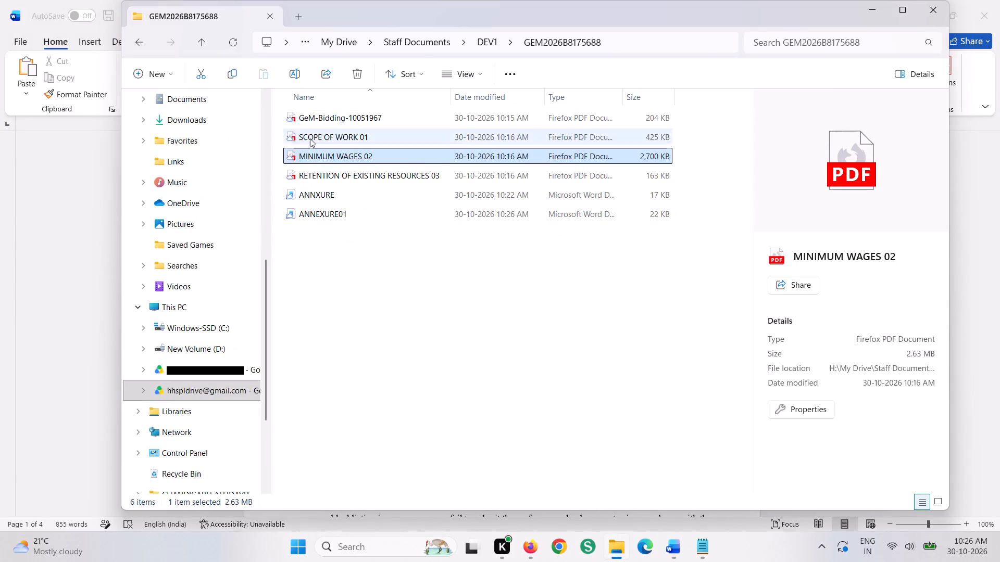
left_click(310, 138)
Copy the "Pre-Bid" label from the GeM-Bidding-10051967 PDF onto a new line below SHOPACT in REQUIRED DOCUMENTS, followed by a hyphen.
left_click(682, 548)
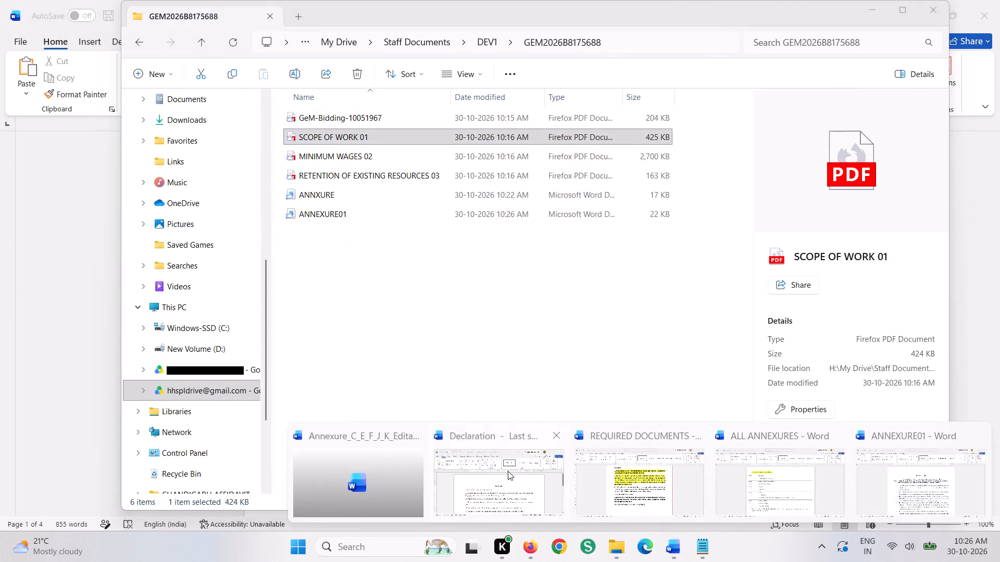
left_click(627, 478)
scroll(472, 403, "up", 3)
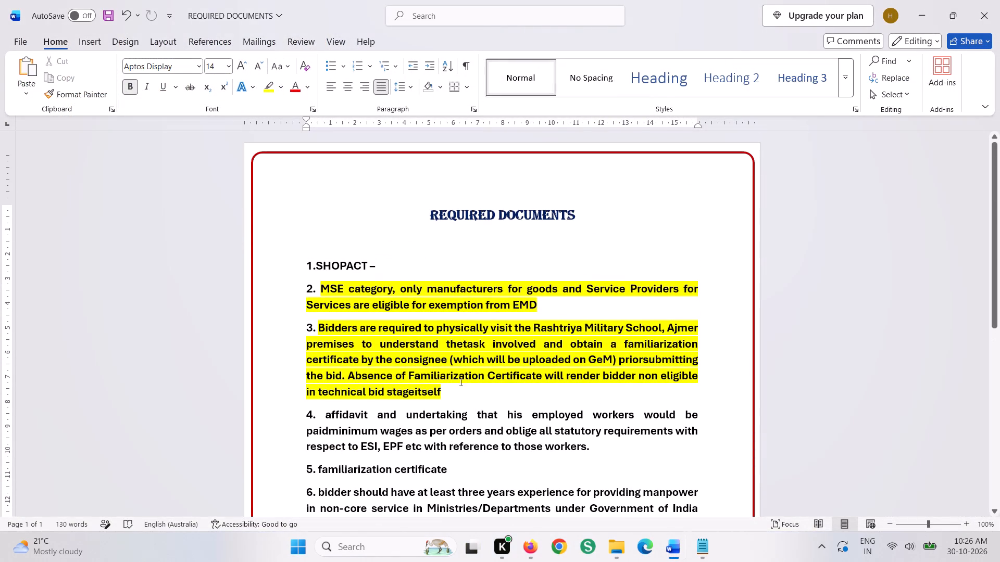
left_click(379, 265)
left_click(532, 544)
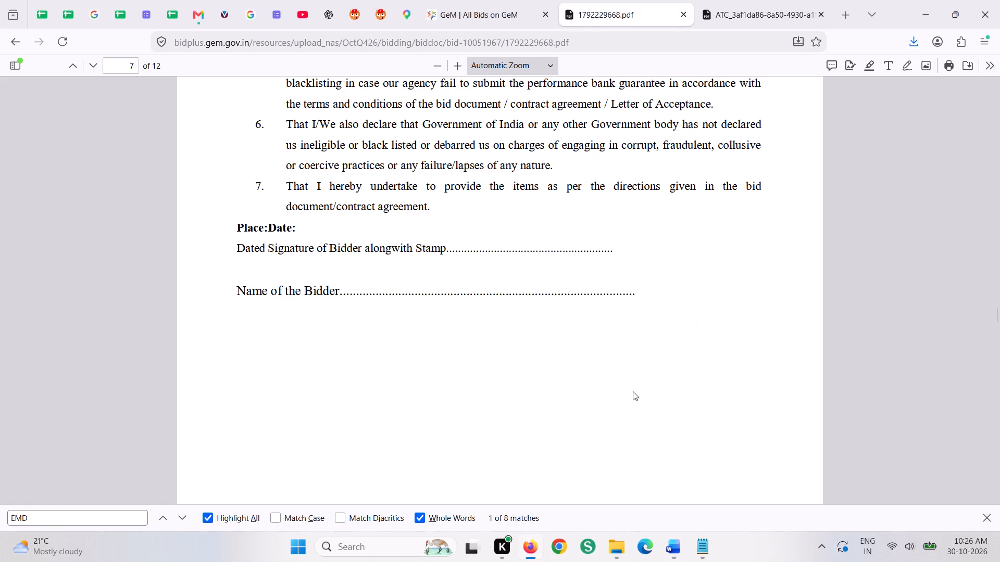
scroll(623, 357, "up", 9)
left_click(594, 0)
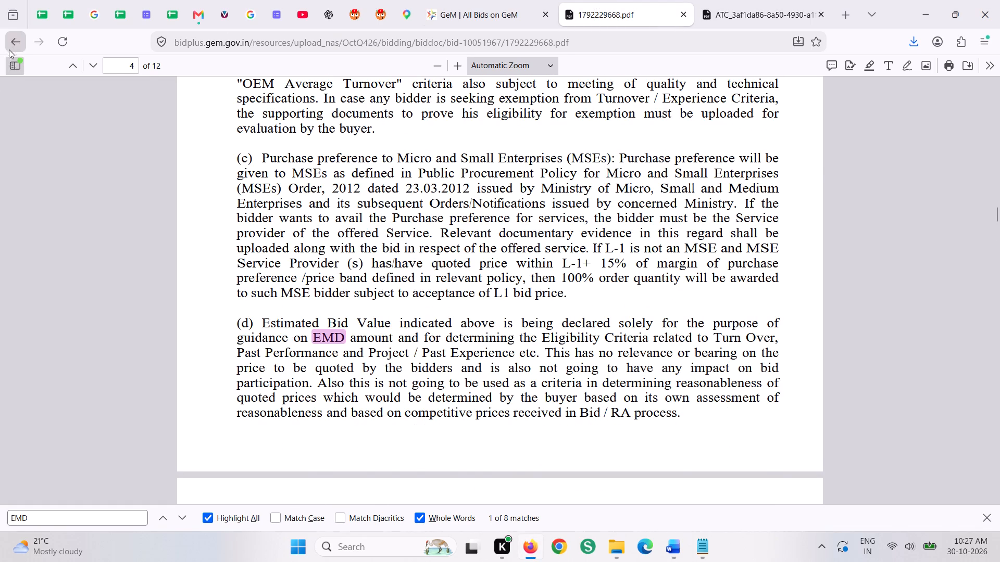
left_click(9, 49)
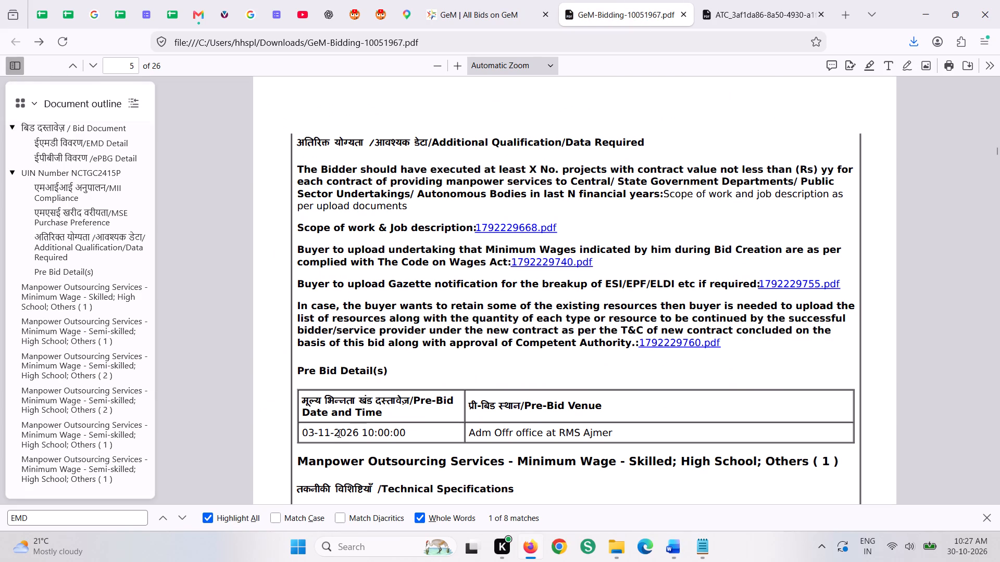
left_click(417, 399)
left_click_drag(417, 399, 420, 399)
left_click_drag(420, 399, 456, 402)
key("ctrl+c")
key("ctrl+c")
left_click(671, 546)
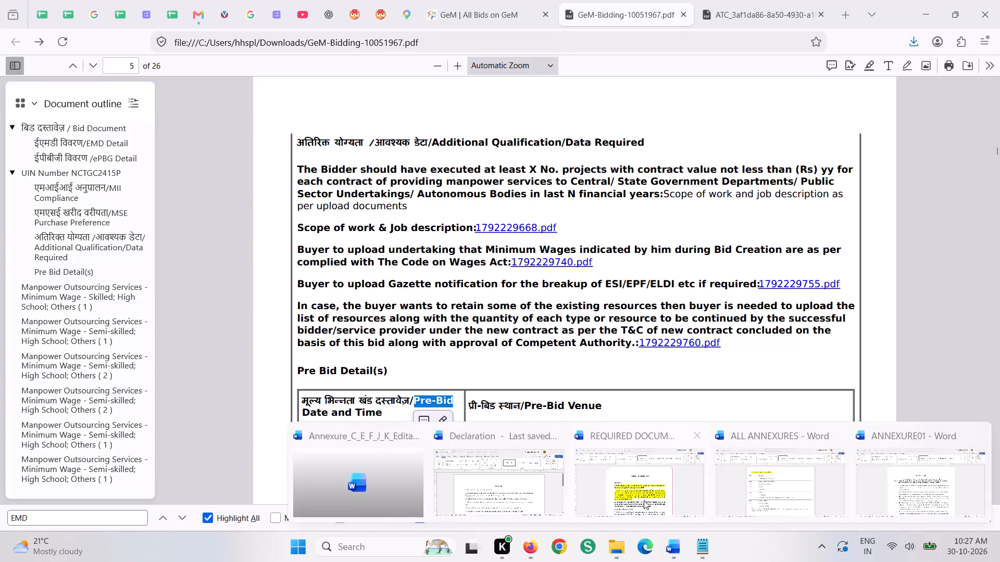
left_click(641, 485)
scroll(398, 350, "up", 2)
key("Return")
key("ctrl+v")
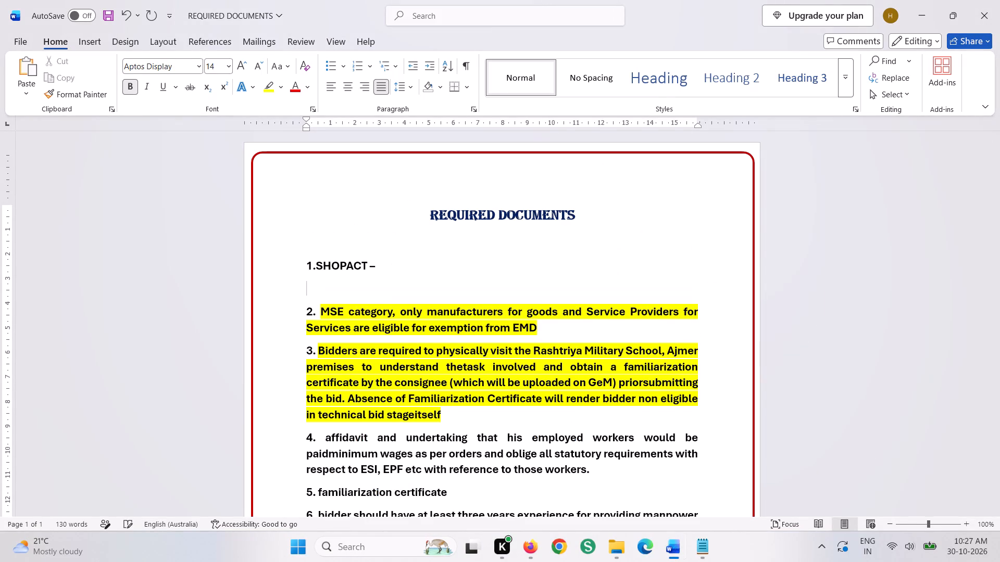
key("minus")
key("alt+Tab")
triple_click(339, 433)
key("ctrl+c")
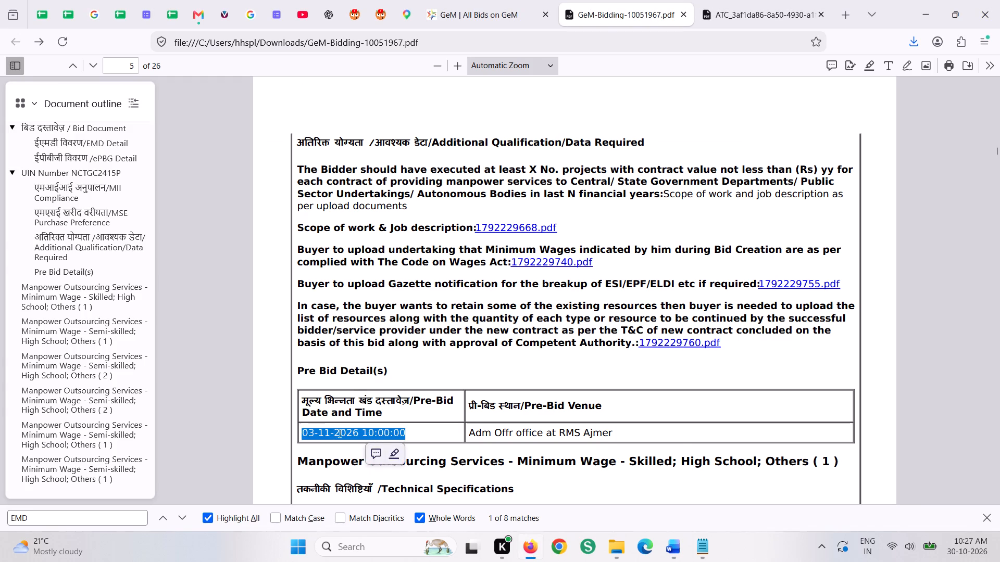
key("alt+Tab")
key("ctrl+v")
key("Return")
Add the line "Pre-Bid Venue-Adm Offr office at RMS Ajmer" to REQUIRED DOCUMENTS, copying label and venue from the bid PDF.
key("alt+Tab")
left_click(535, 403)
left_click_drag(535, 404, 595, 408)
key("ctrl+c")
key("ctrl+c")
key("alt+Tab")
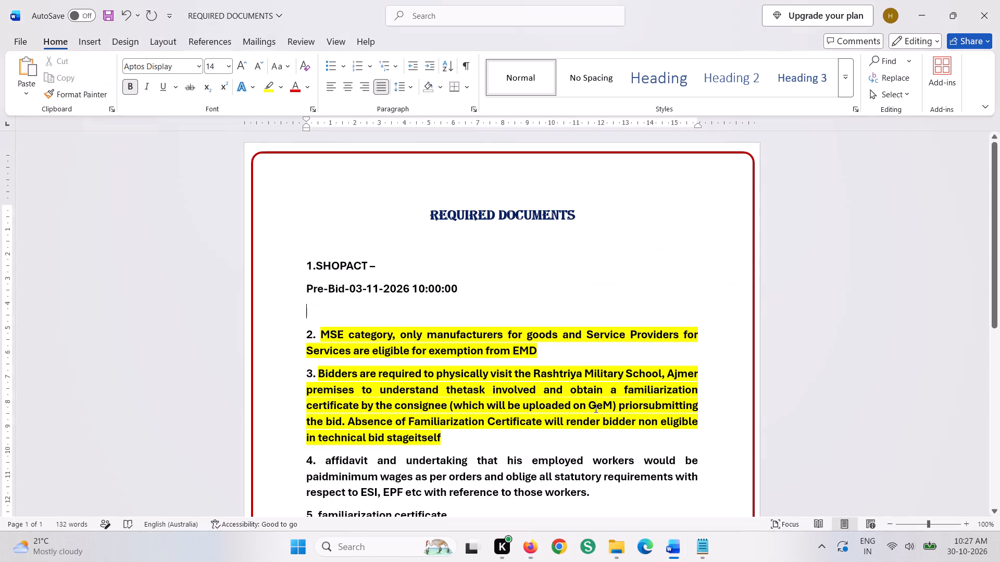
key("ctrl+v")
key("minus")
key("alt+Tab")
triple_click(526, 435)
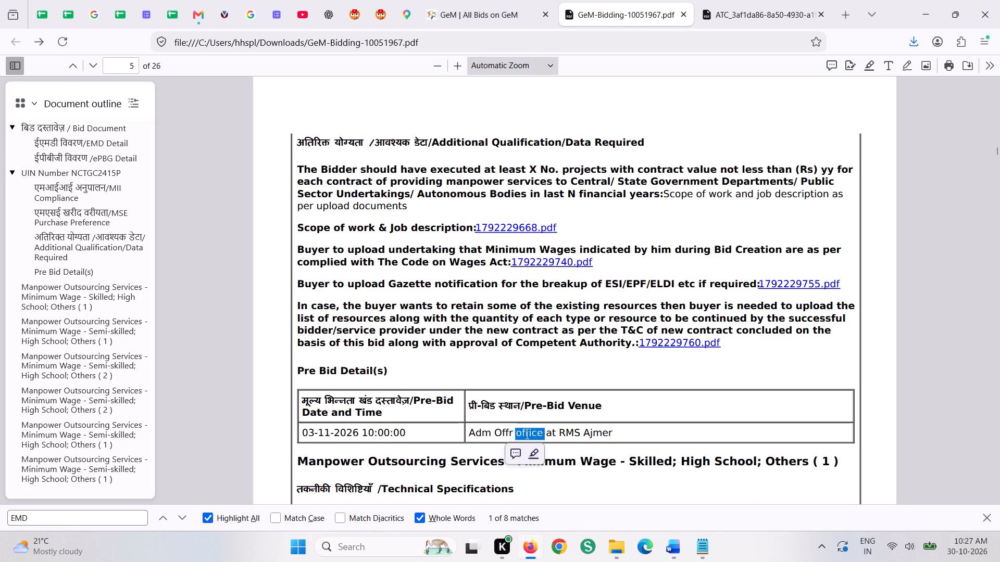
key("ctrl+c")
key("ctrl+c")
key("alt+Tab")
key("ctrl+v")
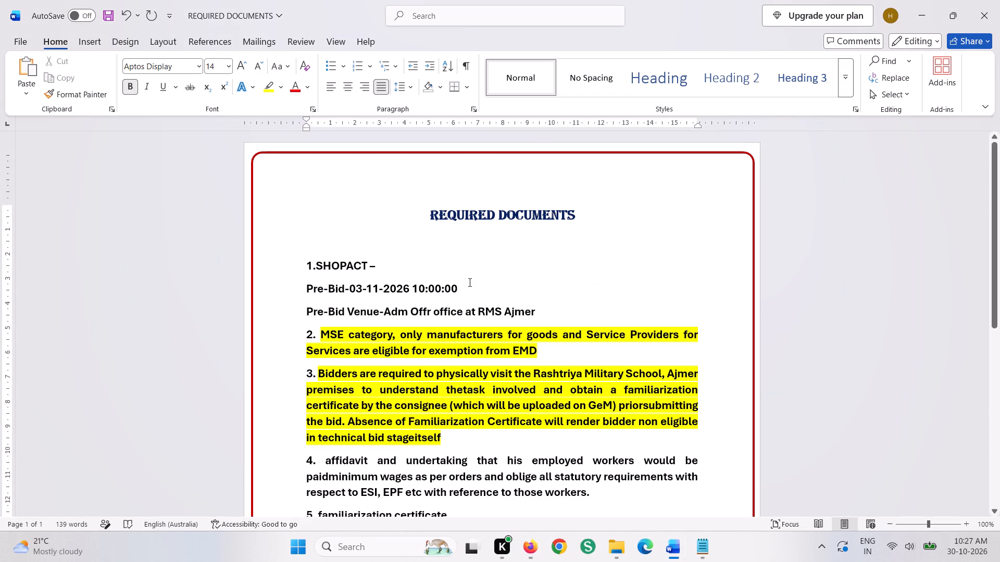
Complete the SHOPACT line with the location "Ajmer,RAJ", reusing Ajmer from the venue line.
double_click(510, 310)
key("ctrl+c")
key("ctrl+c")
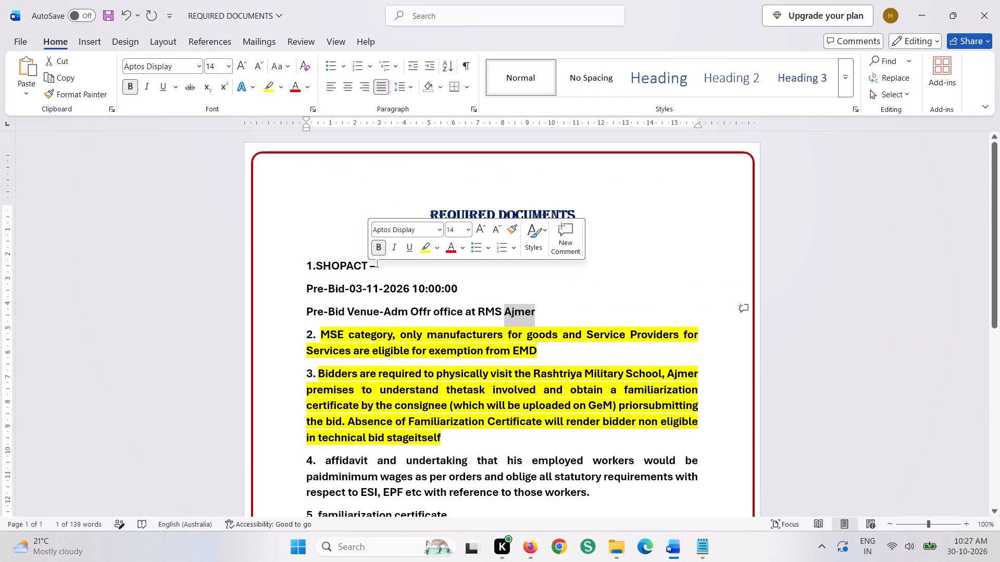
left_click(375, 264)
key("ctrl+v")
type(",RAJ")
key("space")
key("alt+Tab")
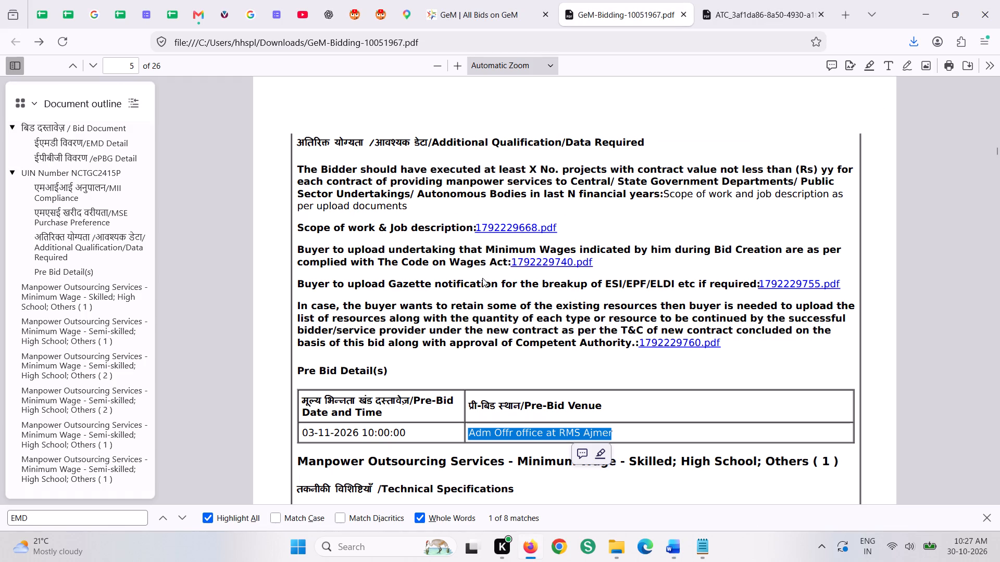
left_click(517, 225)
scroll(511, 248, "down", 8)
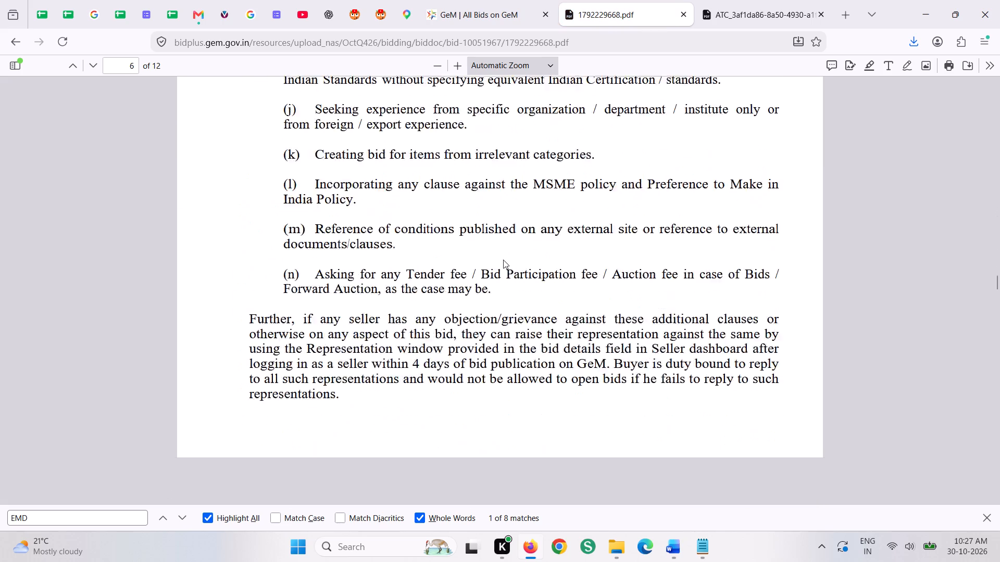
scroll(503, 260, "down", 20)
scroll(503, 260, "down", 4)
scroll(503, 260, "up", 13)
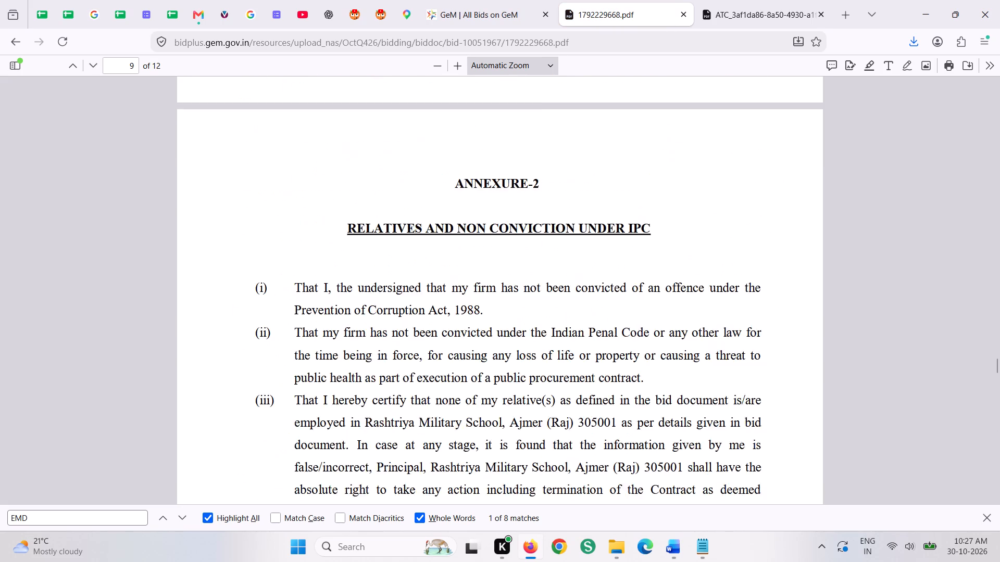
scroll(503, 260, "up", 16)
scroll(503, 260, "up", 15)
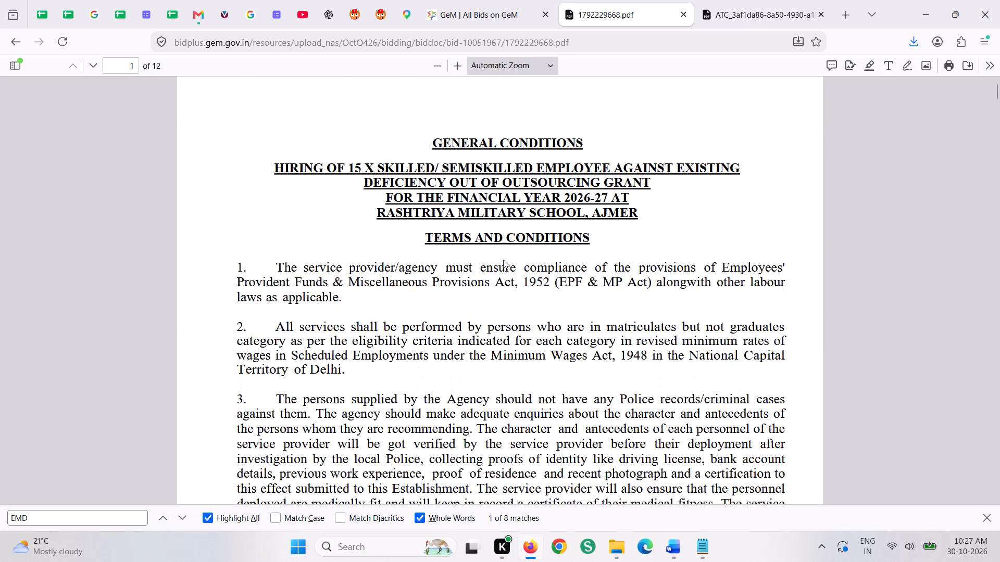
key("ctrl+f")
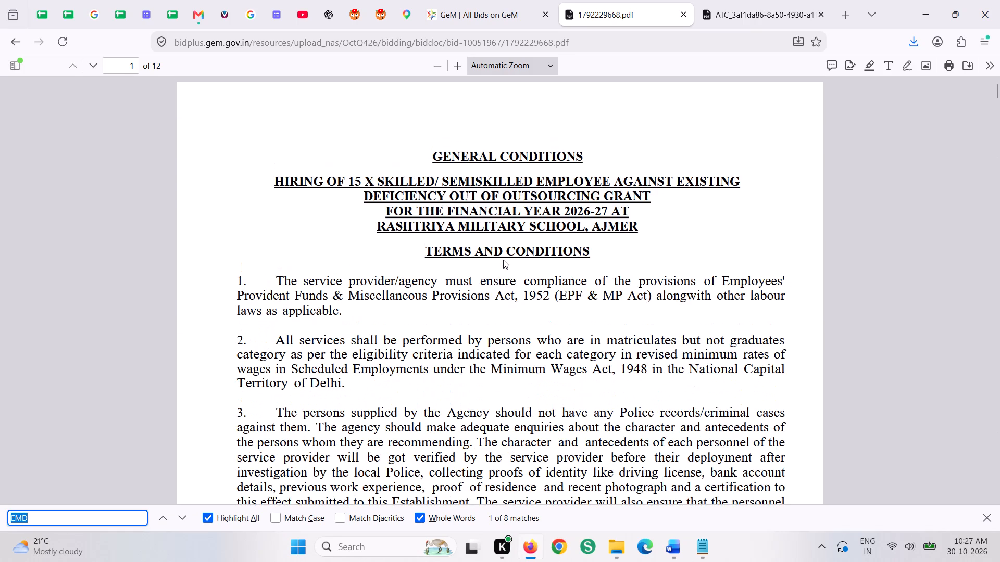
type("PRE-BID")
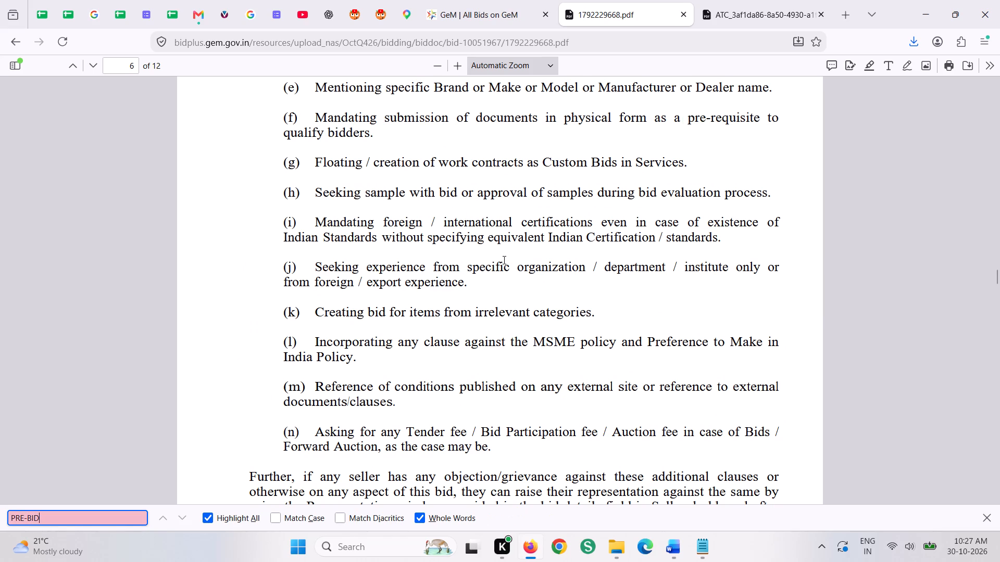
key("Return")
key("Return")
Search the scope of work PDF for "SITE VISIT", clear the search and return to the GeM-Bidding-10051967 PDF.
key("BackSpace")
key("BackSpace")
key("BackSpace")
key("BackSpace")
key("BackSpace")
key("BackSpace")
key("BackSpace")
key("BackSpace")
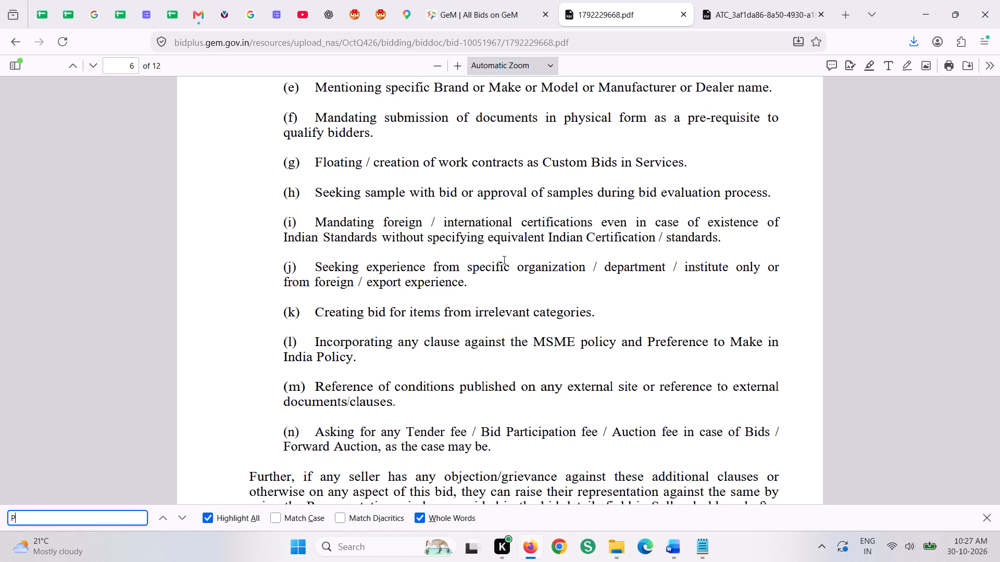
key("BackSpace")
key("BackSpace")
type("SITE VIS")
type("TI")
key("BackSpace")
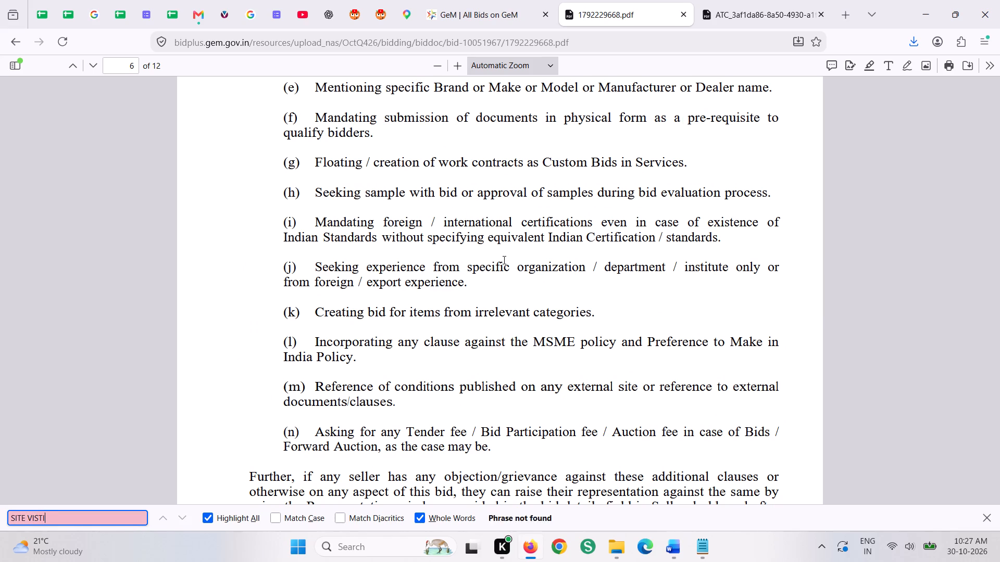
key("BackSpace")
type("IT")
key("BackSpace")
key("BackSpace")
key("BackSpace")
key("BackSpace")
key("BackSpace")
key("BackSpace")
key("BackSpace")
key("BackSpace")
key("BackSpace")
key("BackSpace")
key("BackSpace")
key("BackSpace")
key("BackSpace")
key("BackSpace")
key("BackSpace")
scroll(503, 260, "up", 20)
scroll(503, 260, "up", 5)
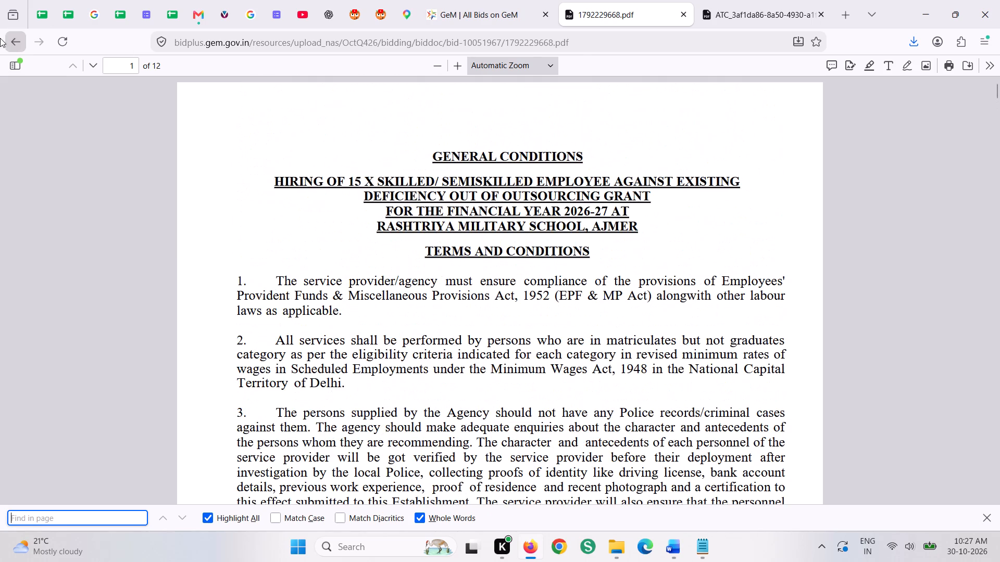
left_click(4, 43)
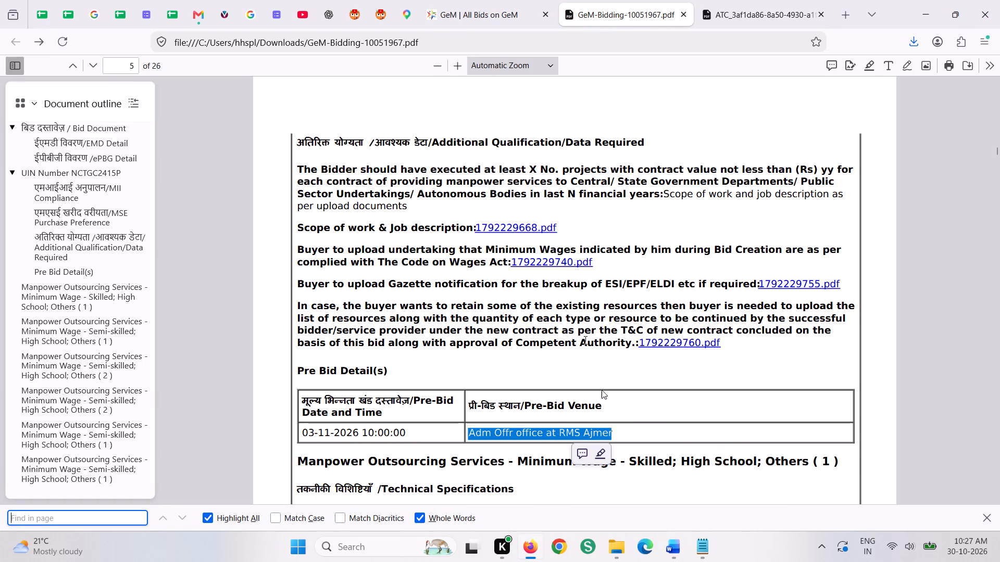
Review the REQUIRED DOCUMENTS list in Word and export it as a PDF named REQUIRED DOCUMENTS into DEV1's GEM2026B8175688 folder.
left_click(678, 546)
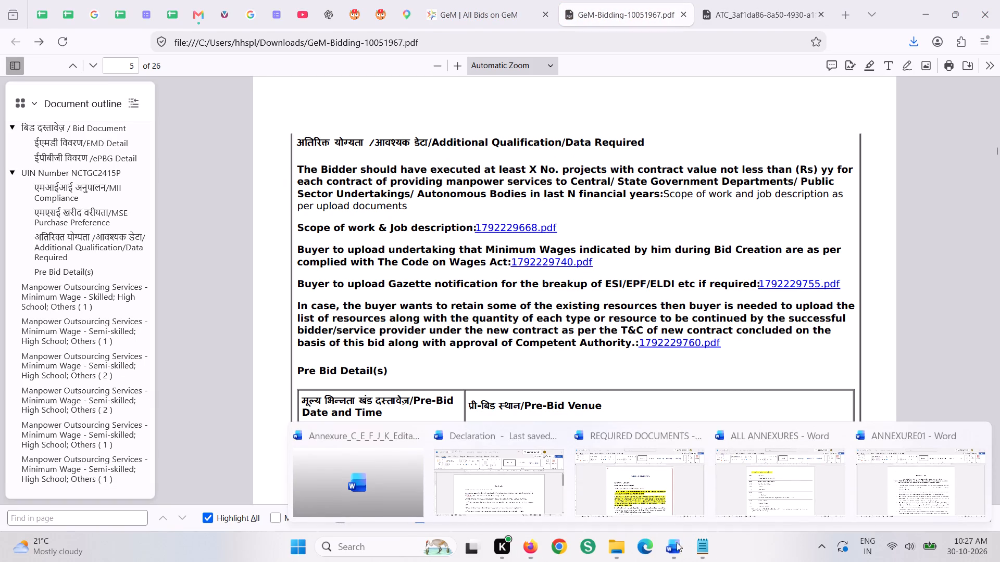
left_click(625, 483)
scroll(426, 326, "down", 1)
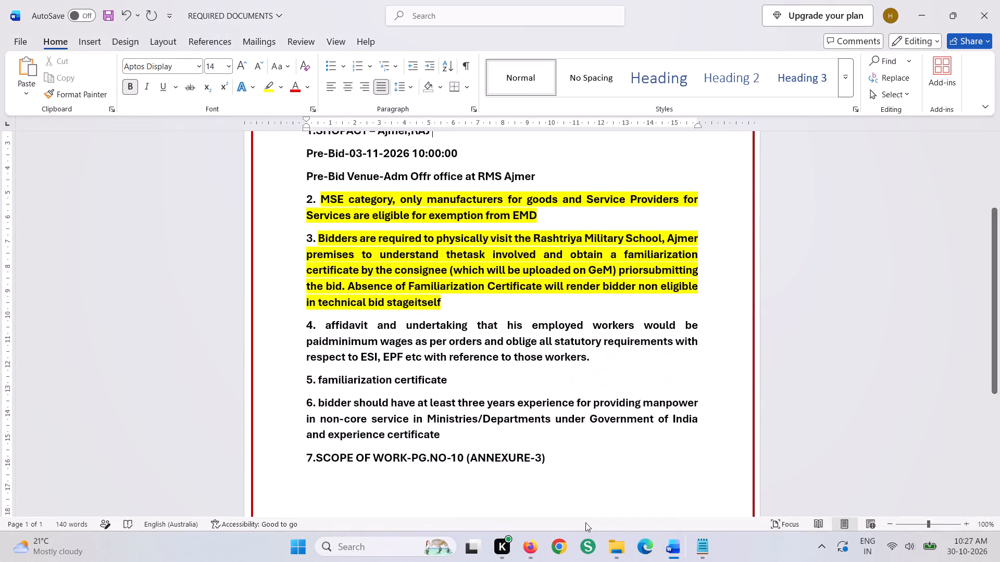
left_click(607, 545)
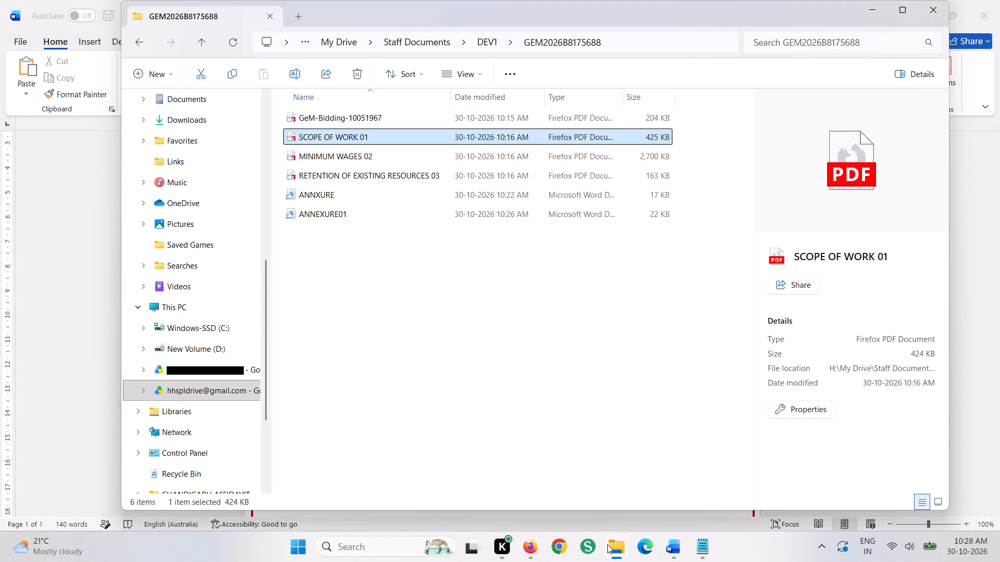
left_click(607, 544)
left_click(11, 35)
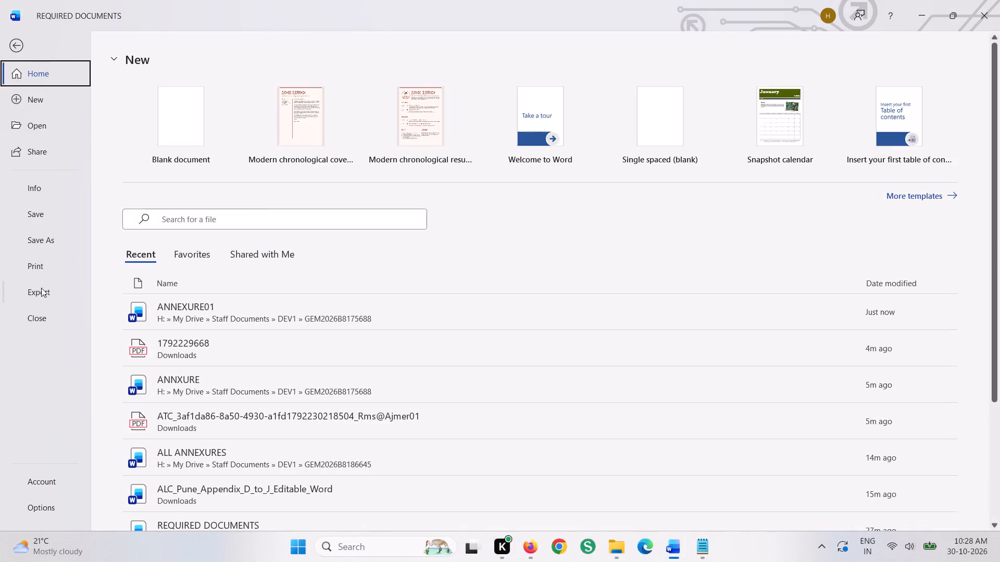
left_click(43, 295)
left_click(366, 179)
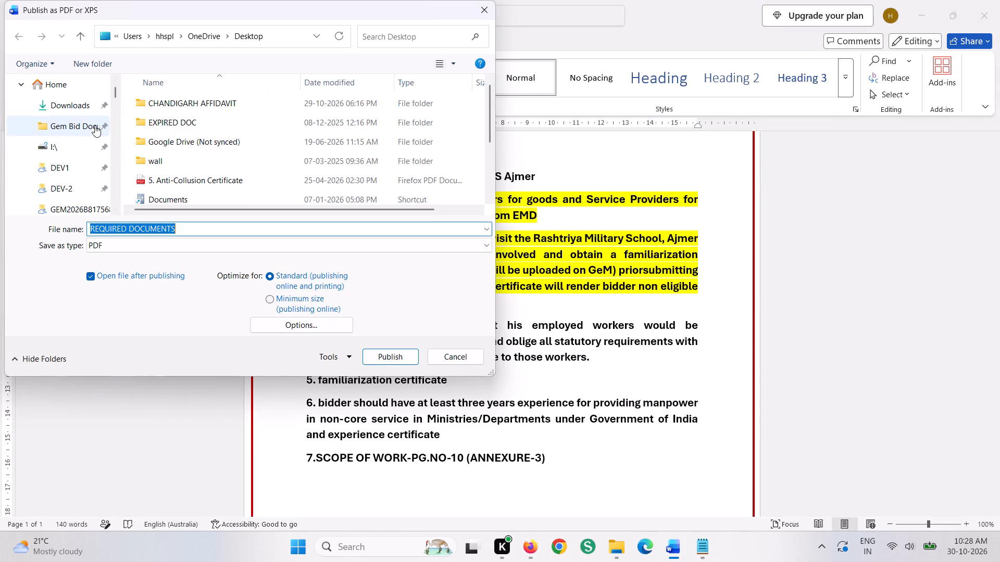
left_click(72, 170)
scroll(171, 146, "up", 6)
double_click(185, 111)
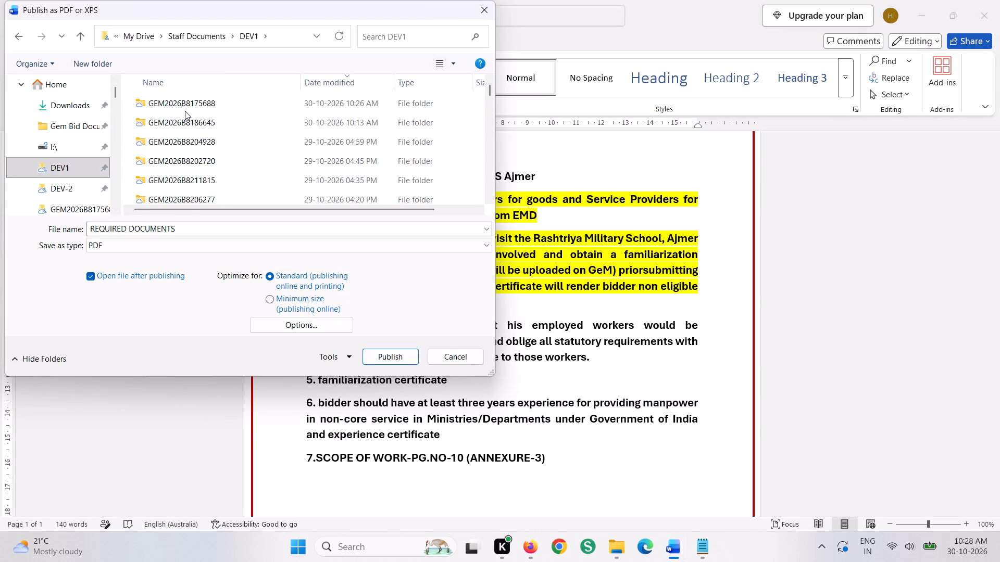
double_click(192, 103)
left_click(205, 226)
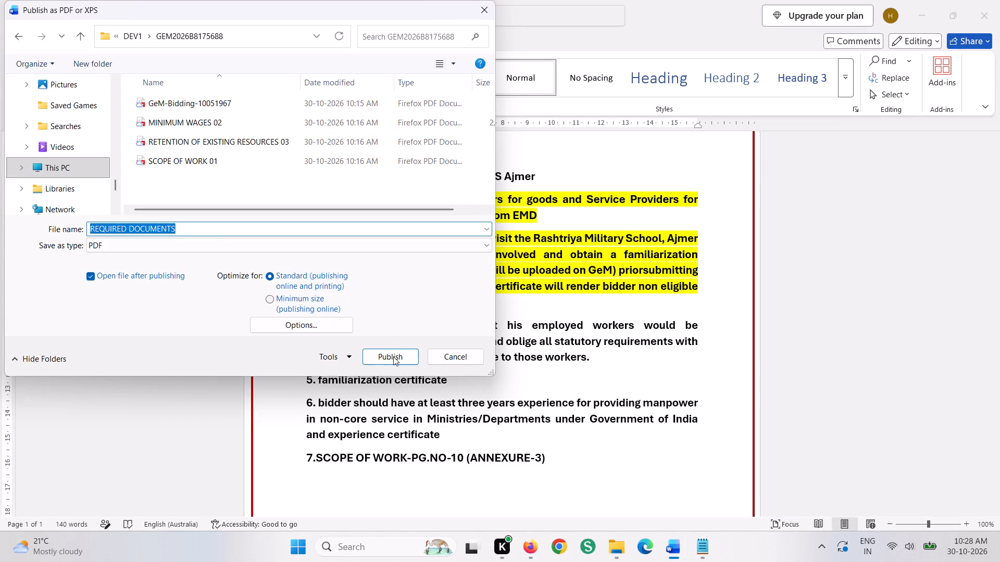
left_click(402, 354)
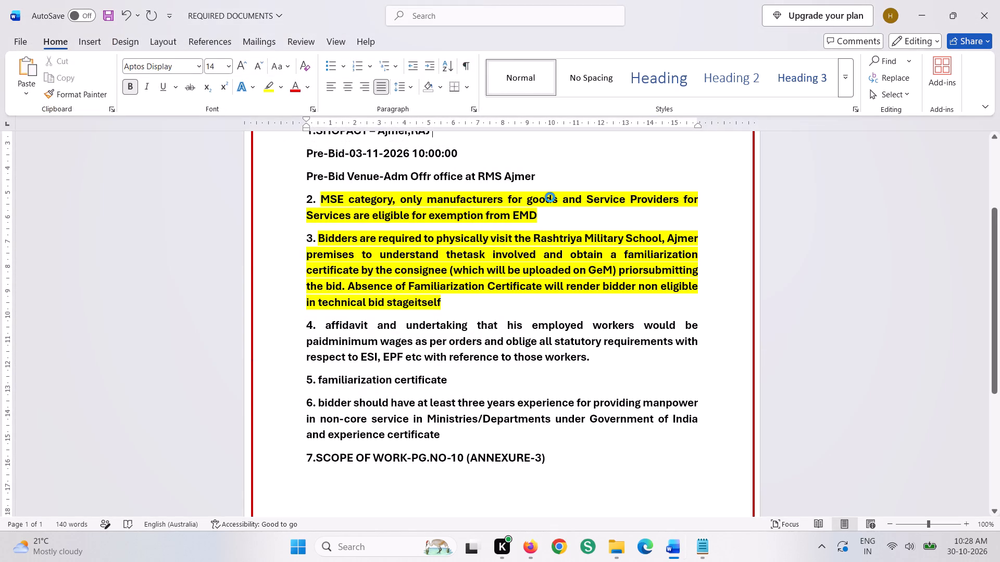
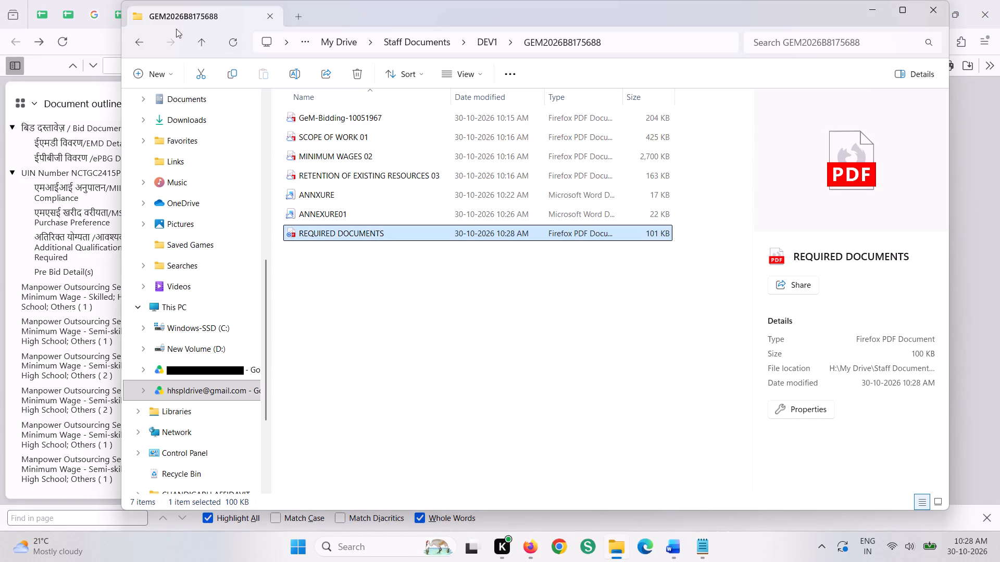
Copy the Drive link of DEV1's GEM2026B8175688 folder and paste it into that bid's Other Comment cell in Firefox's Daily Tender Sheet 2026.
left_click(204, 43)
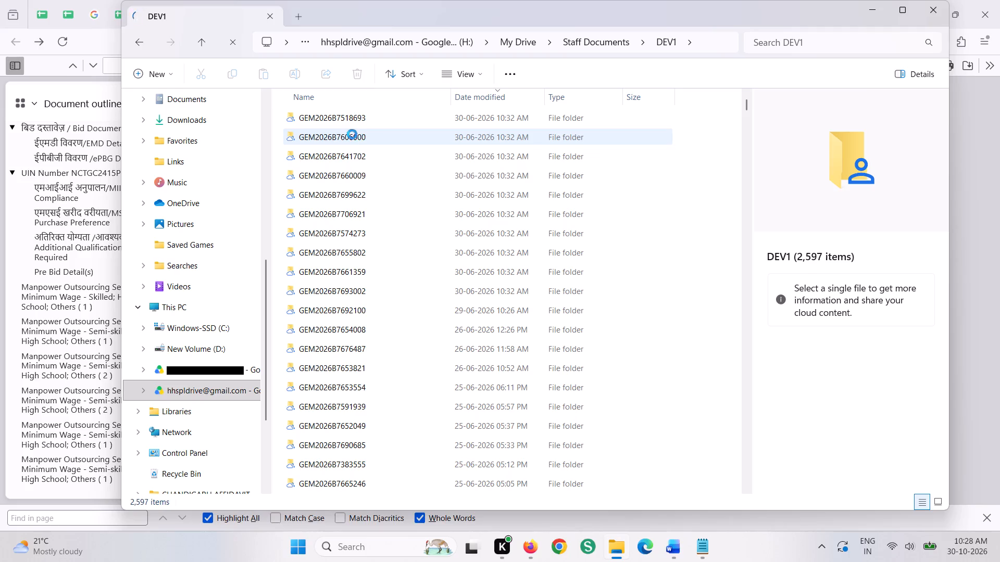
scroll(352, 134, "up", 2)
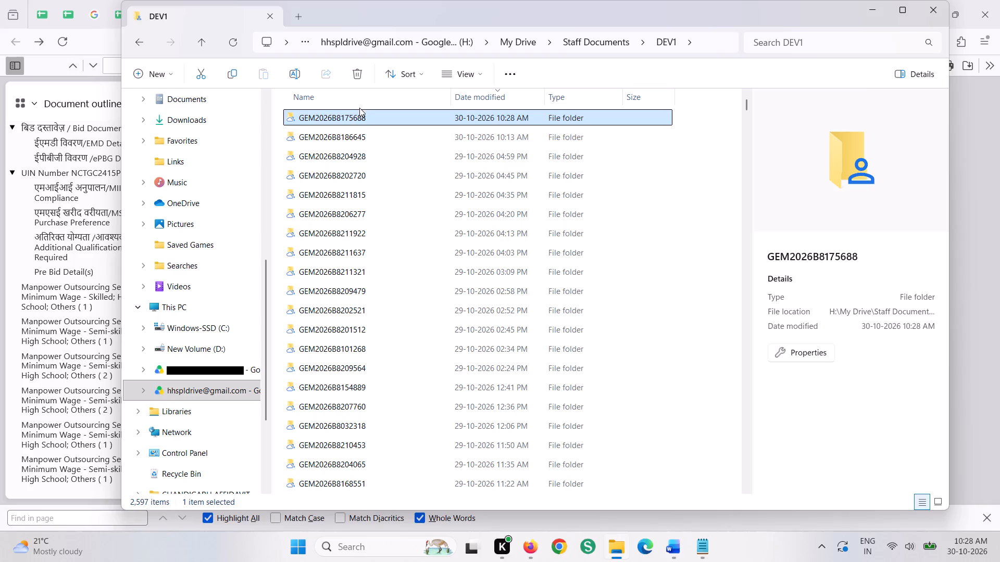
right_click(359, 120)
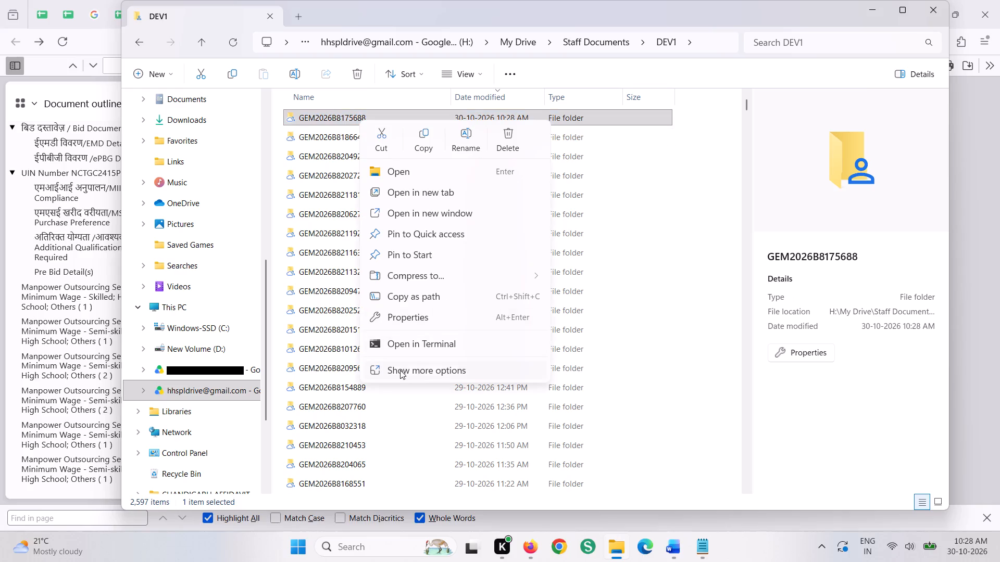
left_click(400, 371)
left_click(402, 242)
left_click(528, 545)
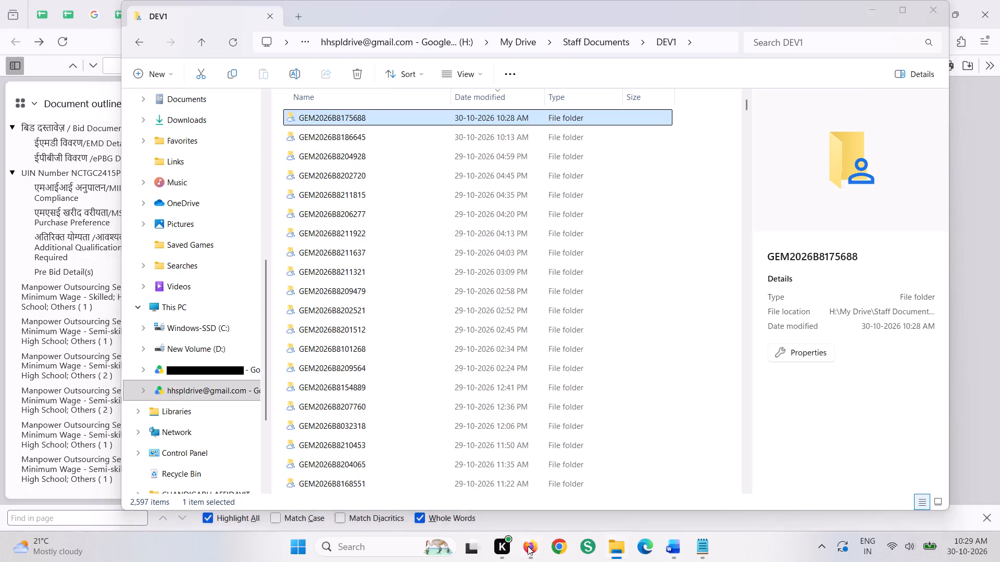
left_click(171, 19)
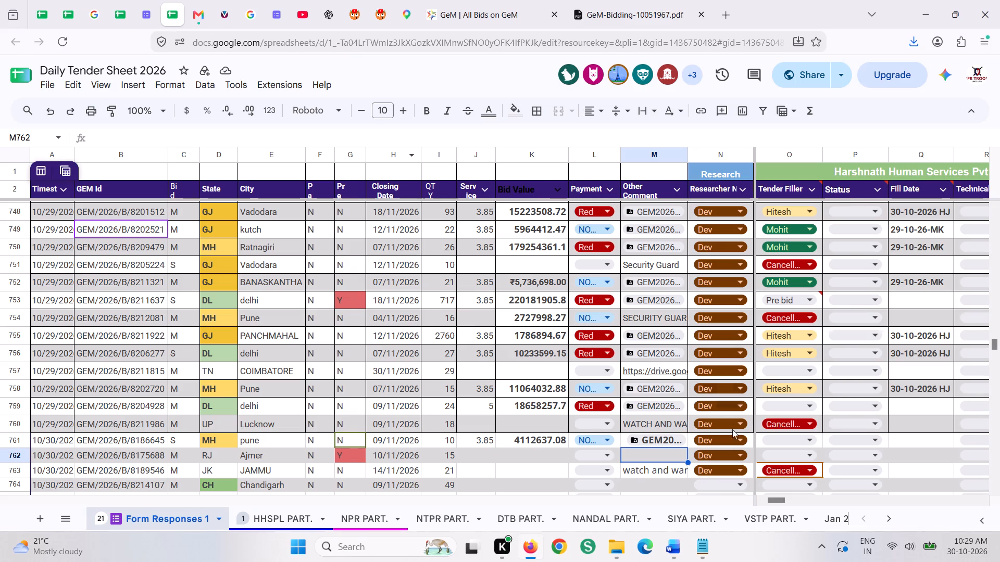
double_click(640, 453)
key("ctrl+v")
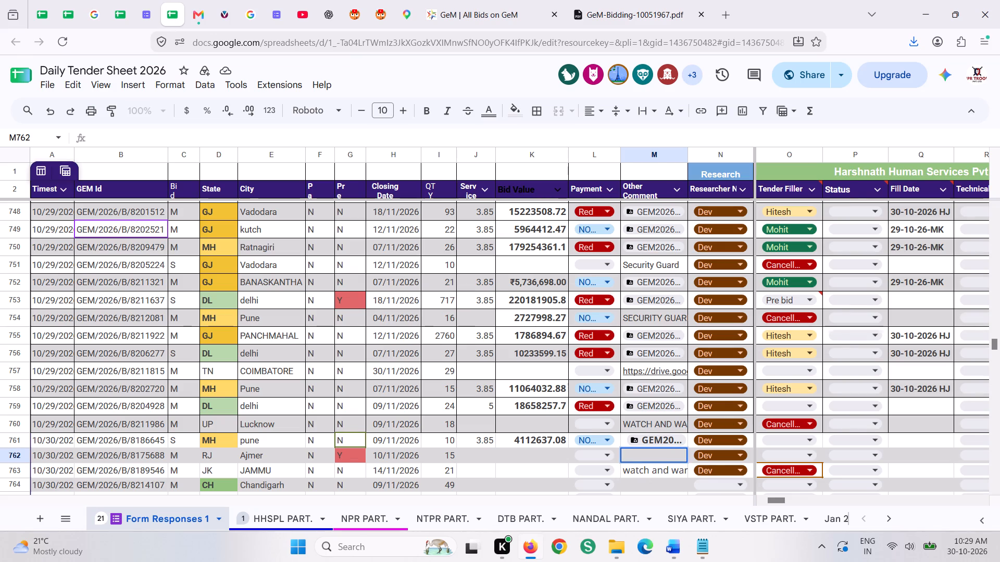
key("Tab")
left_click(480, 444)
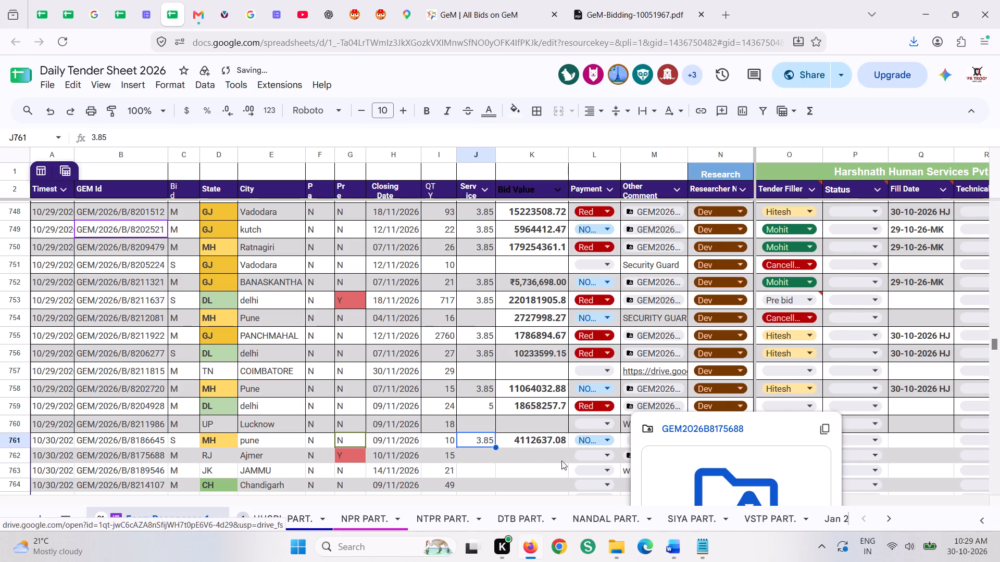
left_click(542, 461)
Set the researcher name for bid GEM/2026/B/8214107 in row 764 to Dev.
scroll(599, 450, "down", 1)
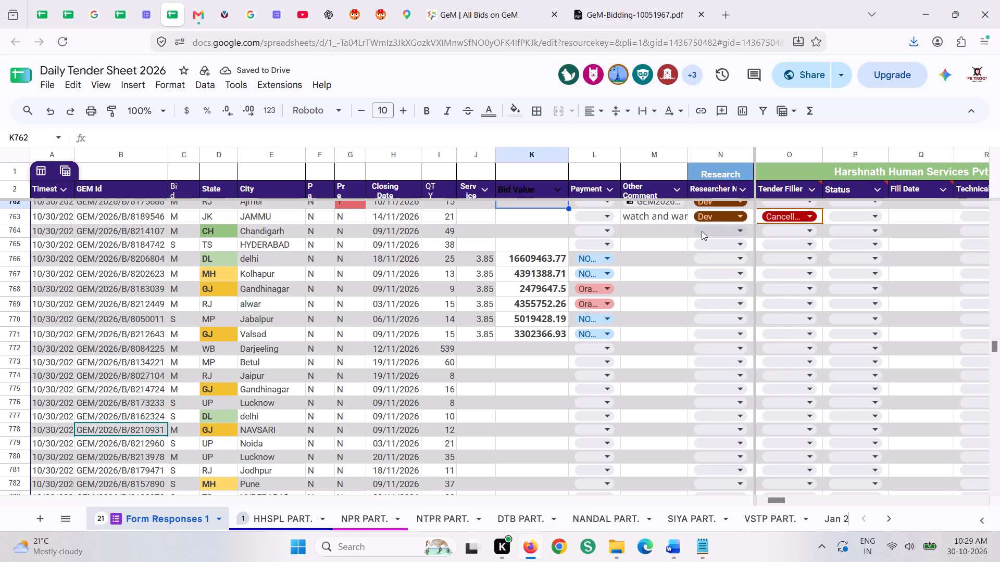
left_click(702, 231)
left_click(702, 245)
Copy the GeM ID GEM/2026/B/8214107 from row 764 of the tender sheet.
left_click(679, 235)
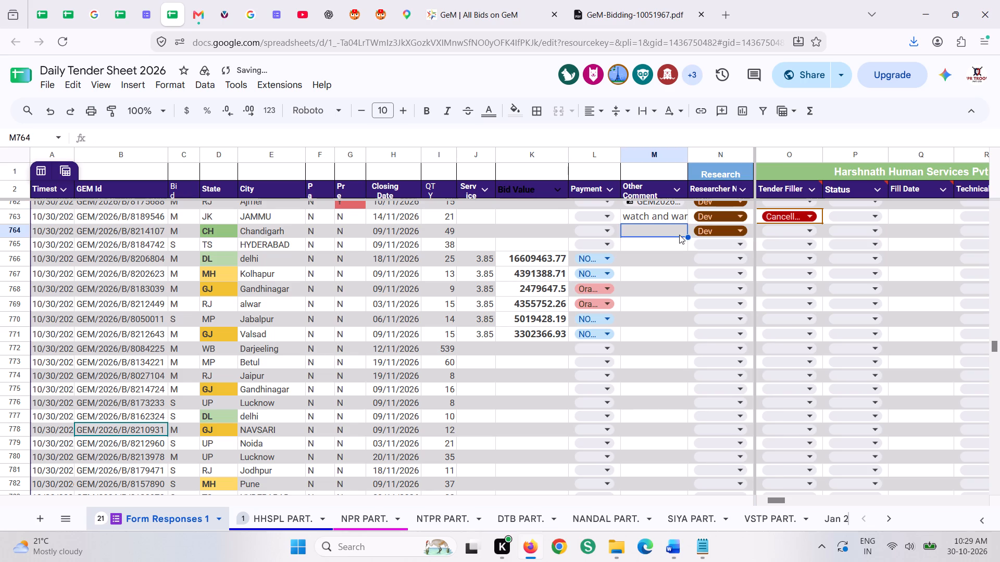
key("Left")
key("Left")
key("Left")
key("Left")
key("Left")
key("Left")
key("Left")
key("Left")
key("Left")
key("Left")
key("Left")
key("Left")
key("Left")
key("Left")
key("Left")
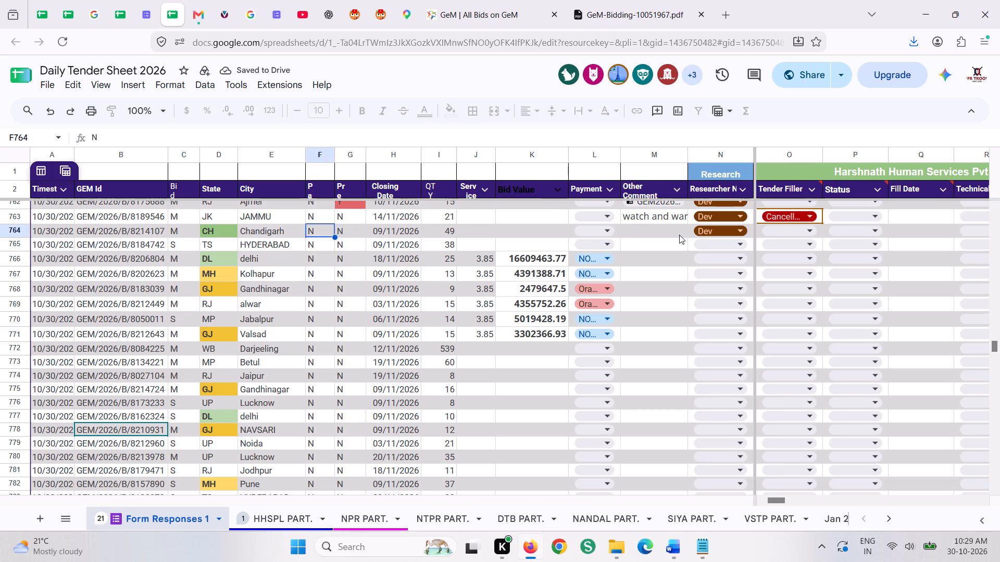
key("Right")
key("Right")
key("Left")
key("ctrl+c")
key("Right")
key("Right")
key("Right")
key("Right")
key("Right")
key("Right")
key("Right")
key("Right")
key("Right")
key("Right")
key("Right")
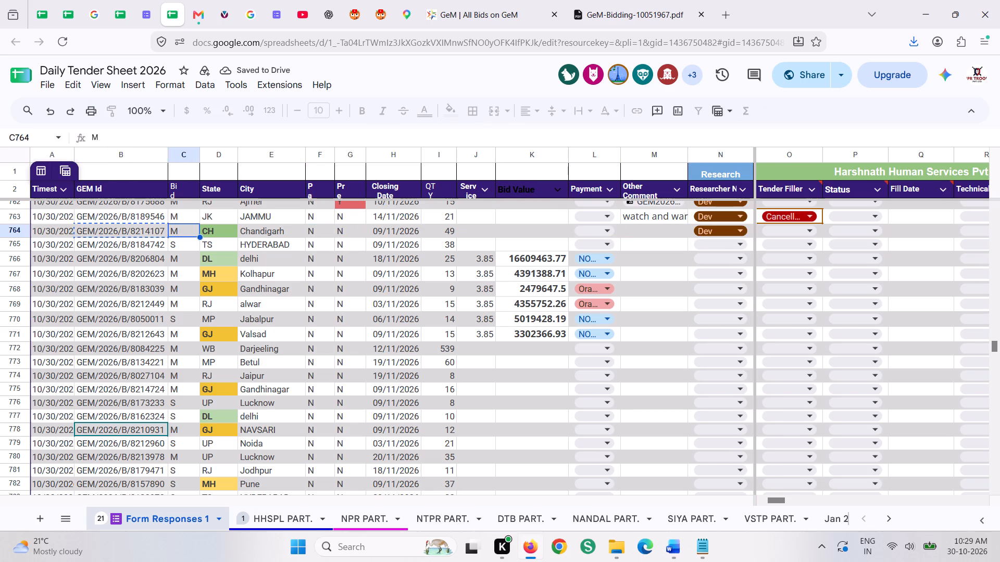
key("Right")
key("Right")
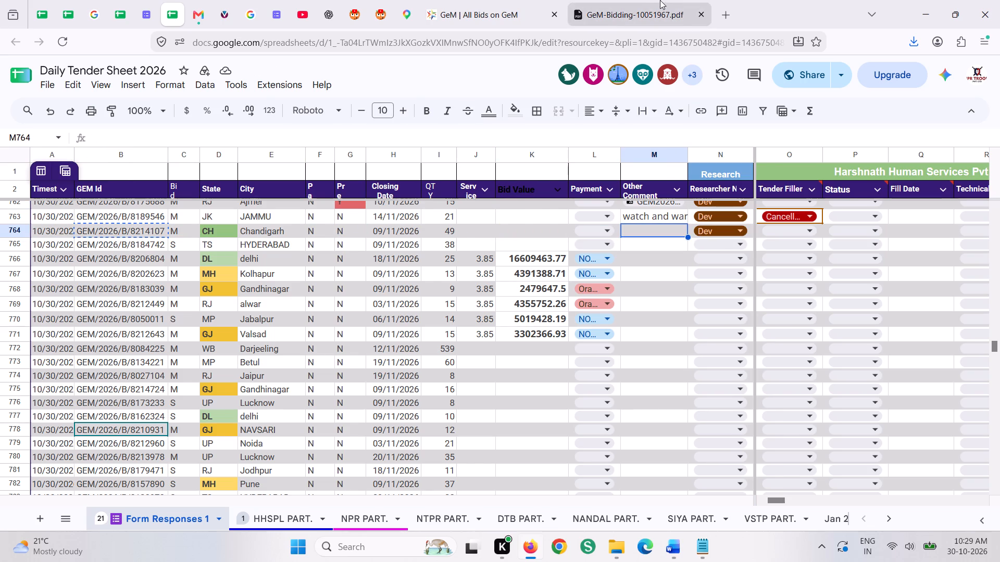
Close the previous bid's PDF, search the GeM bid listing for GEM/2026/B/8214107 and open its bid document.
left_click(662, 0)
left_click(702, 8)
key("ctrl+v")
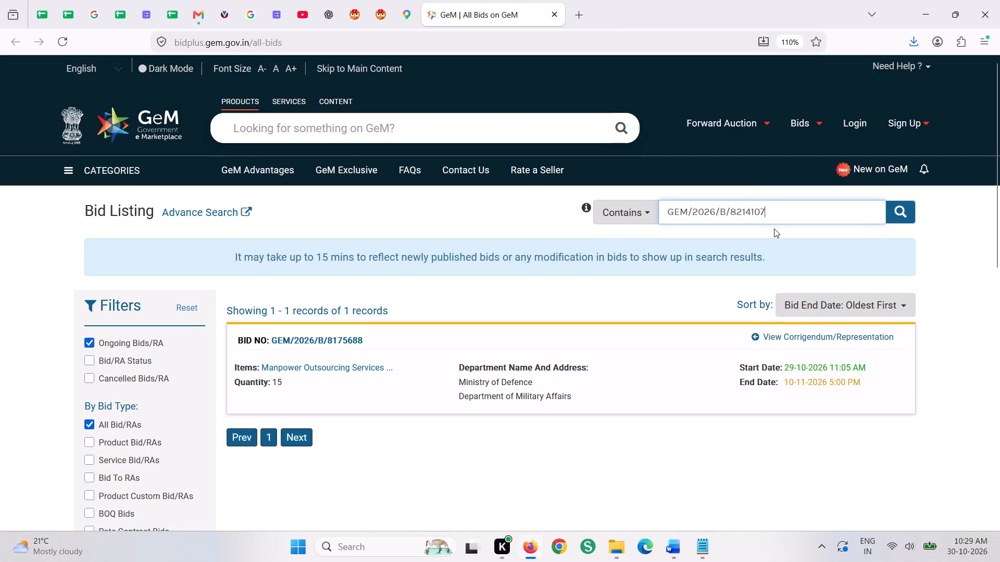
key("Return")
left_click(344, 340)
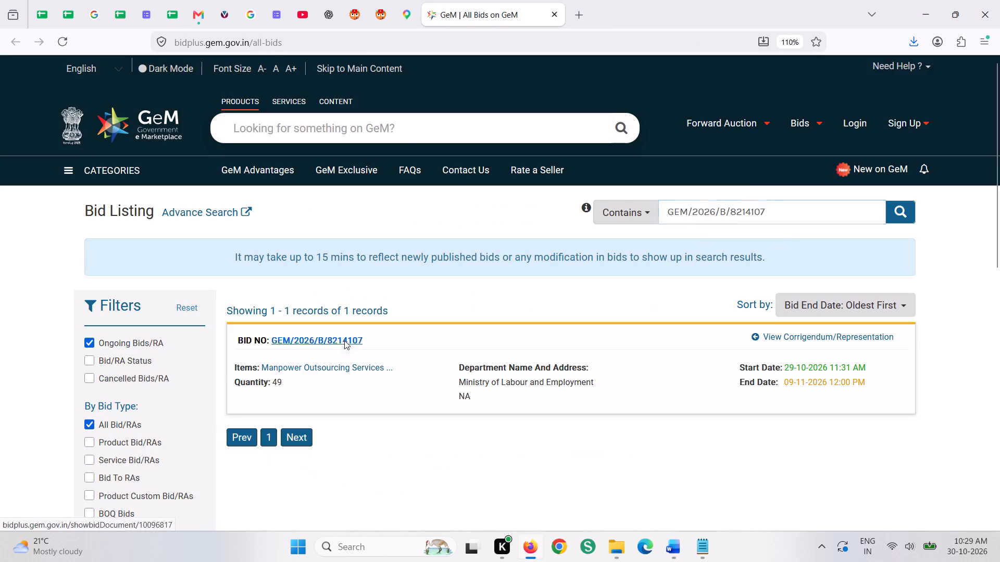
left_click(371, 249)
Search the GeM-Bidding-10096817 PDF for "SECURITY" and step through its matches.
scroll(641, 332, "down", 1)
left_click(670, 325)
key("ctrl+f")
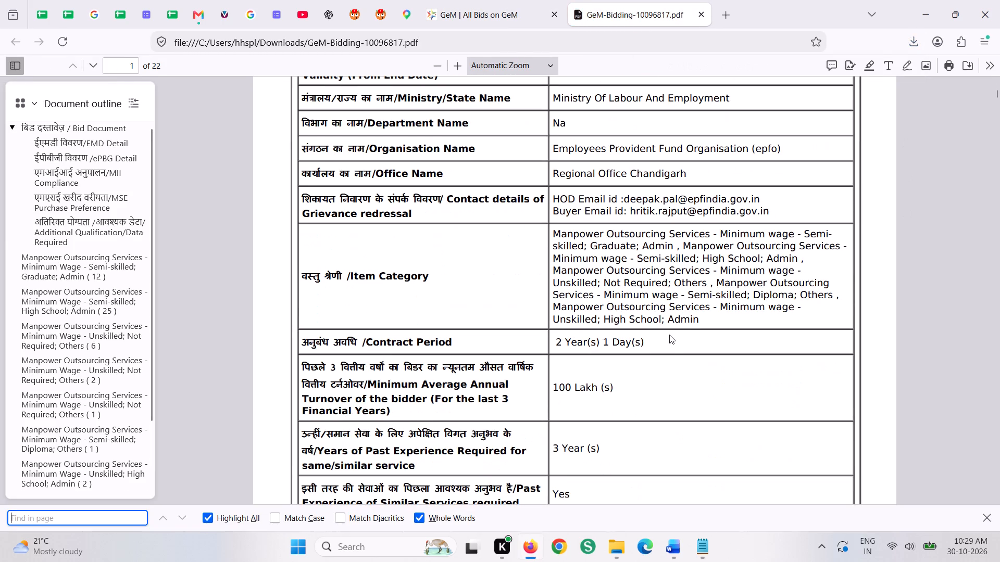
key("s")
key("e")
key("c")
key("u")
type("RITY")
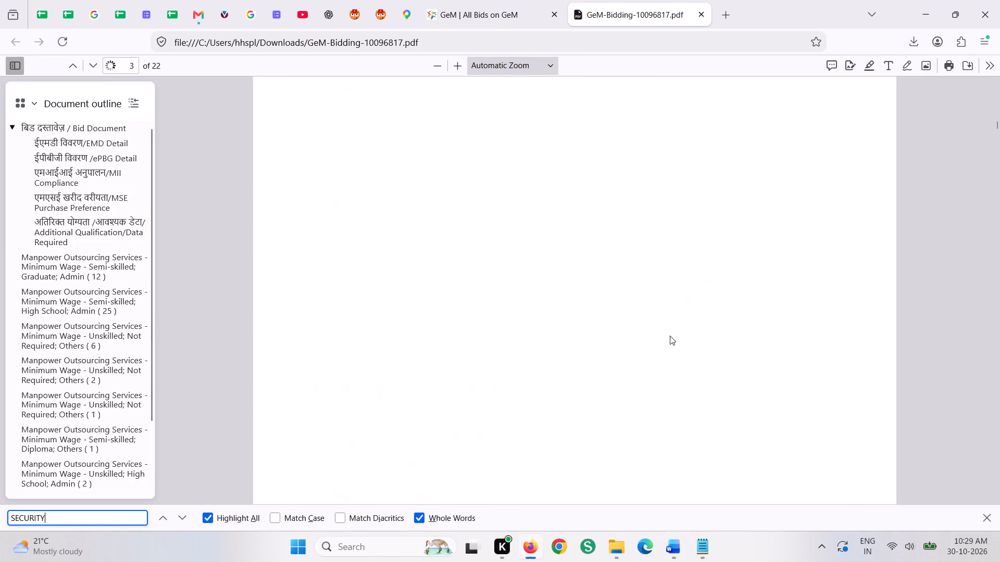
key("Return")
key("Return")
key("Return")
key("Return")
key("Return")
key("Return")
key("Return")
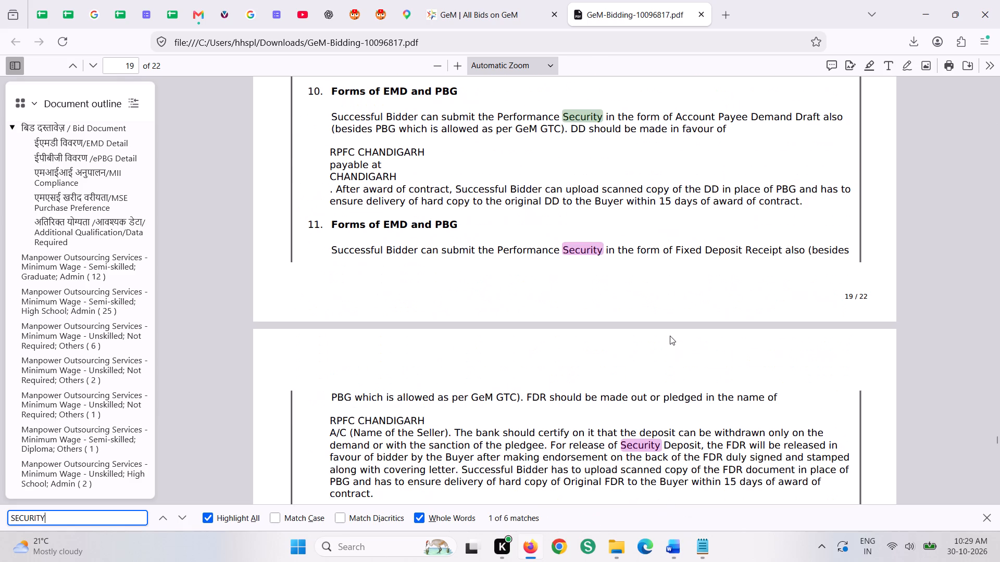
Replace the search term in the bid PDF with "WATCH".
key("BackSpace")
key("BackSpace")
key("BackSpace")
key("BackSpace")
key("BackSpace")
key("BackSpace")
key("BackSpace")
key("BackSpace")
key("BackSpace")
key("BackSpace")
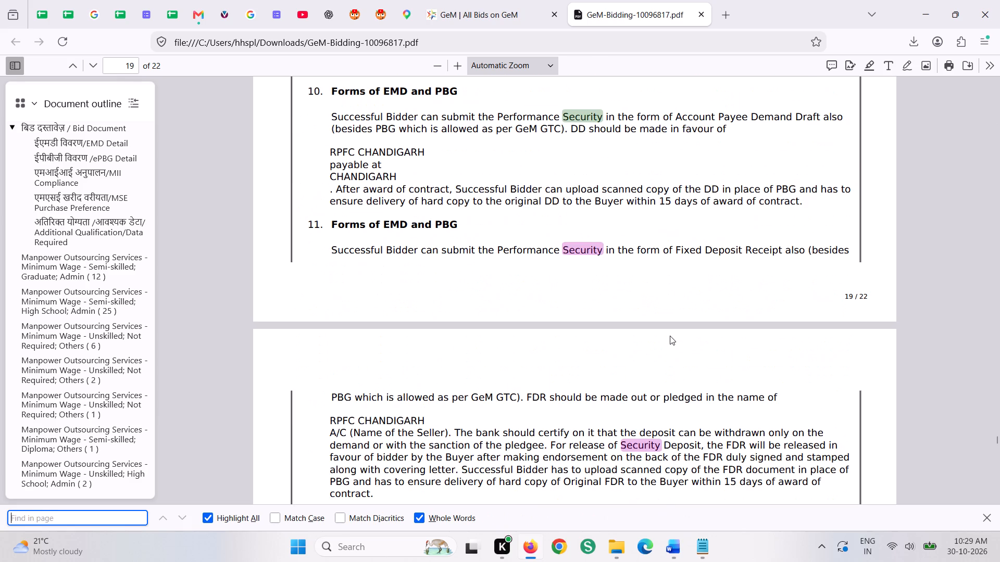
key("BackSpace")
type("WATCH")
key("BackSpace")
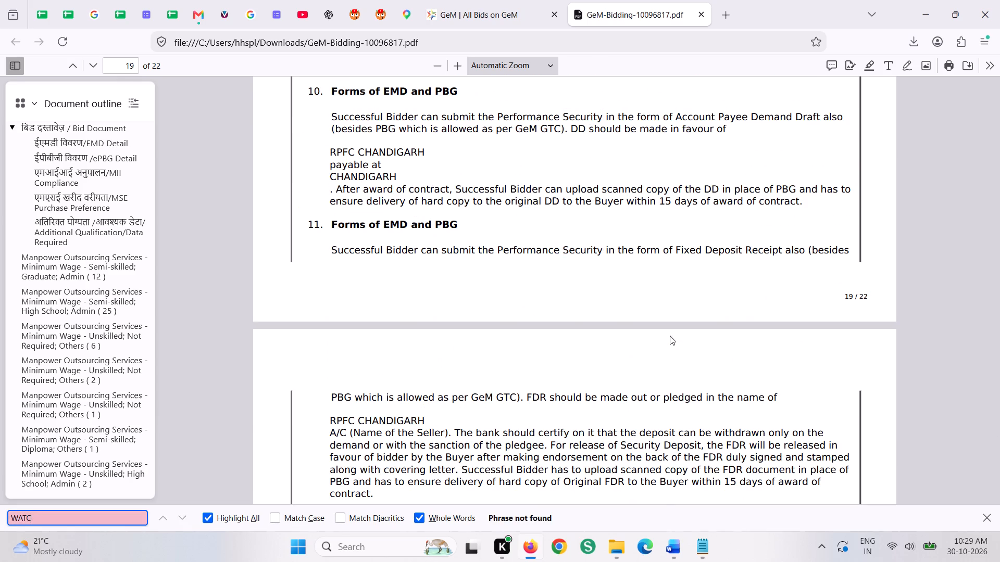
Search the bid PDF for "CHOWKIDAR" and clear the search.
key("BackSpace")
key("BackSpace")
key("BackSpace")
key("BackSpace")
key("BackSpace")
key("BackSpace")
type("CHOWKIDAR")
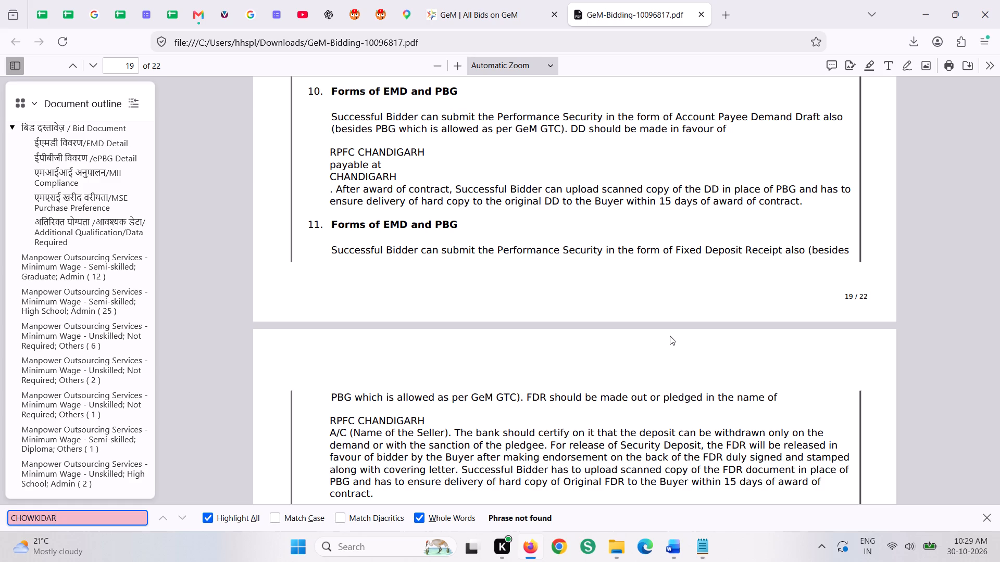
key("BackSpace")
key("BackSpace")
key("BackSpace")
key("BackSpace")
key("BackSpace")
key("BackSpace")
key("BackSpace")
key("BackSpace")
key("BackSpace")
key("BackSpace")
key("BackSpace")
key("BackSpace")
key("BackSpace")
key("BackSpace")
key("BackSpace")
key("BackSpace")
key("BackSpace")
key("BackSpace")
key("BackSpace")
key("BackSpace")
key("BackSpace")
key("BackSpace")
key("BackSpace")
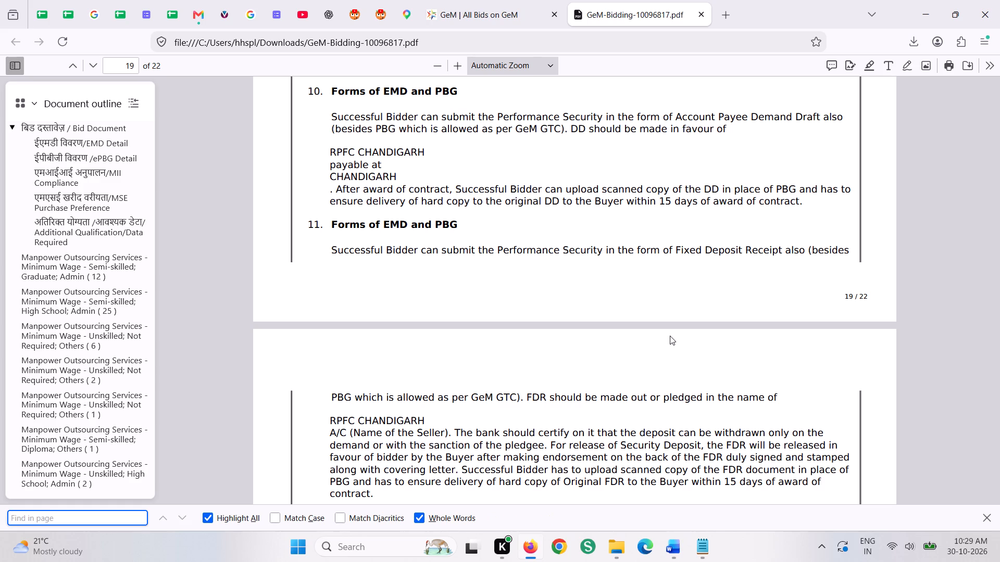
scroll(716, 235, "up", 15)
scroll(635, 320, "up", 3)
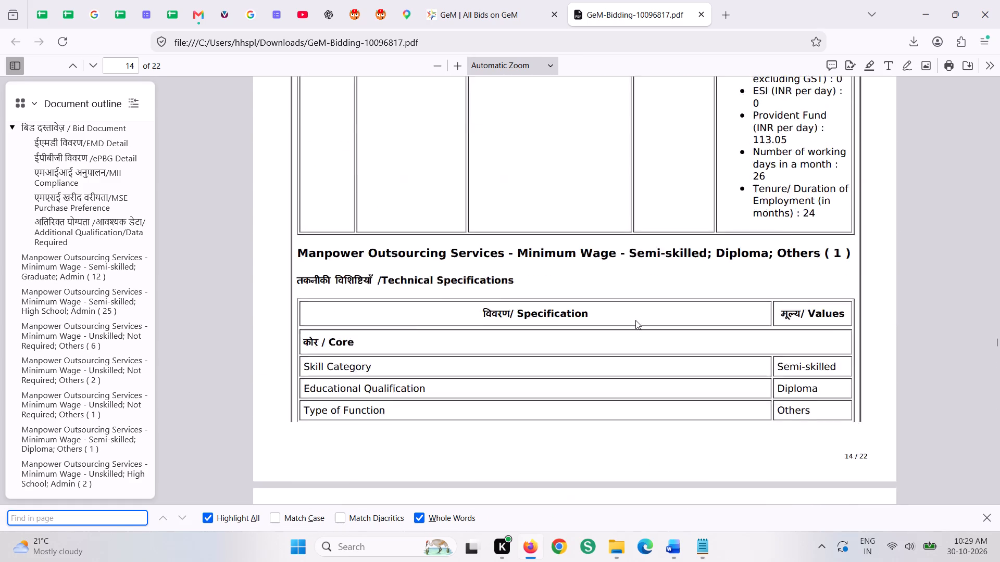
scroll(635, 320, "up", 20)
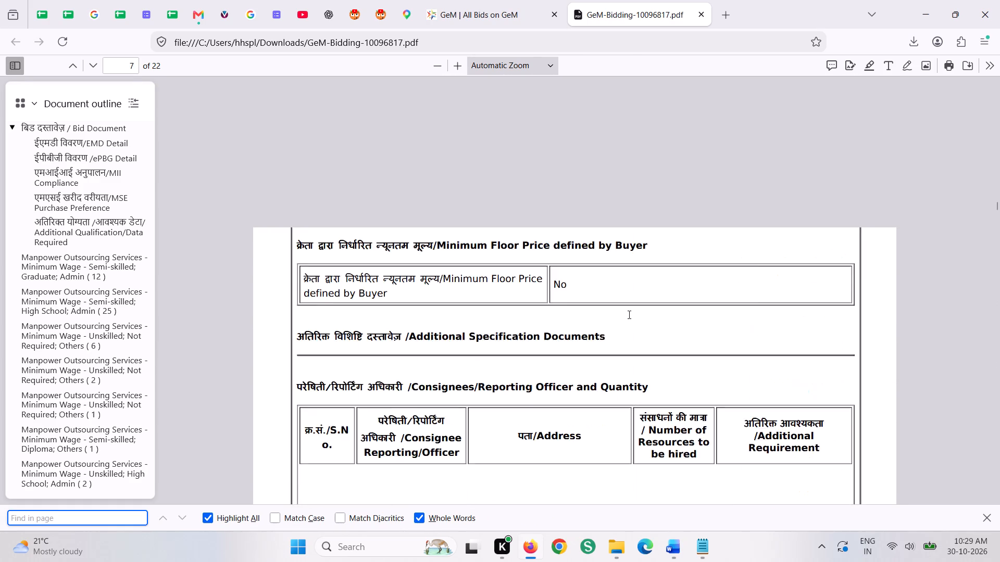
scroll(628, 314, "up", 14)
scroll(628, 314, "down", 5)
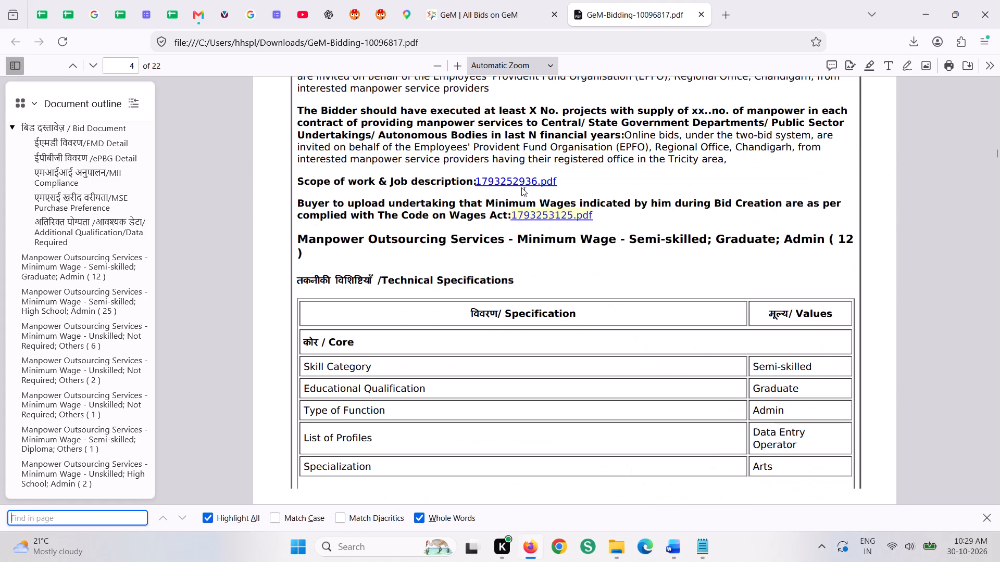
left_click(519, 181)
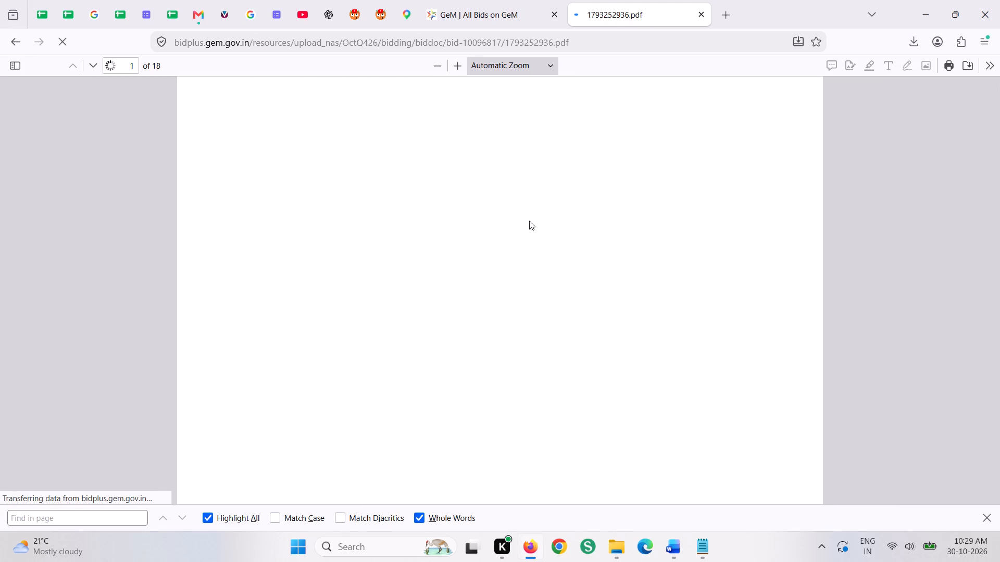
left_click(504, 251)
scroll(507, 257, "down", 17)
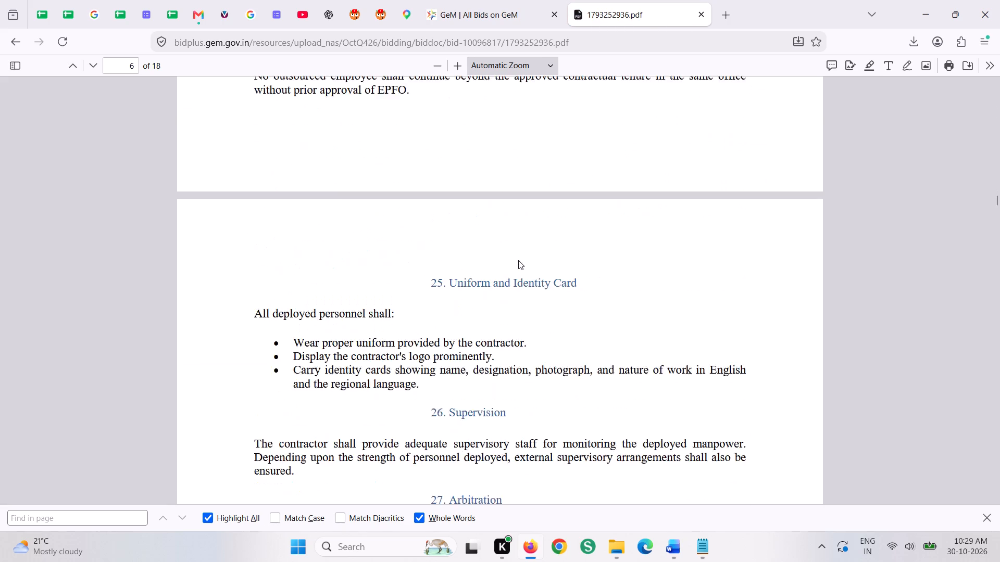
scroll(518, 260, "down", 17)
scroll(518, 260, "up", 12)
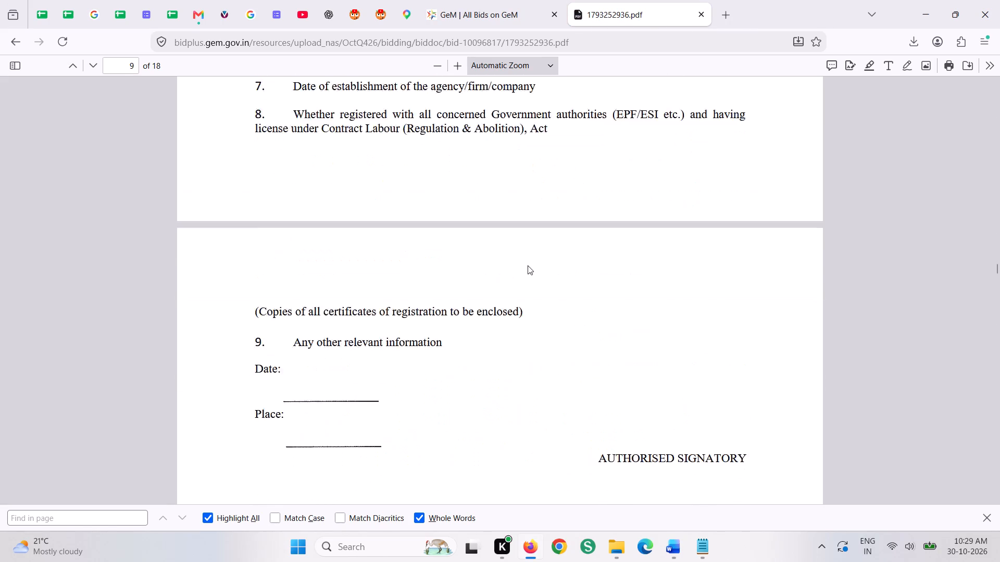
scroll(528, 265, "up", 20)
scroll(528, 265, "up", 5)
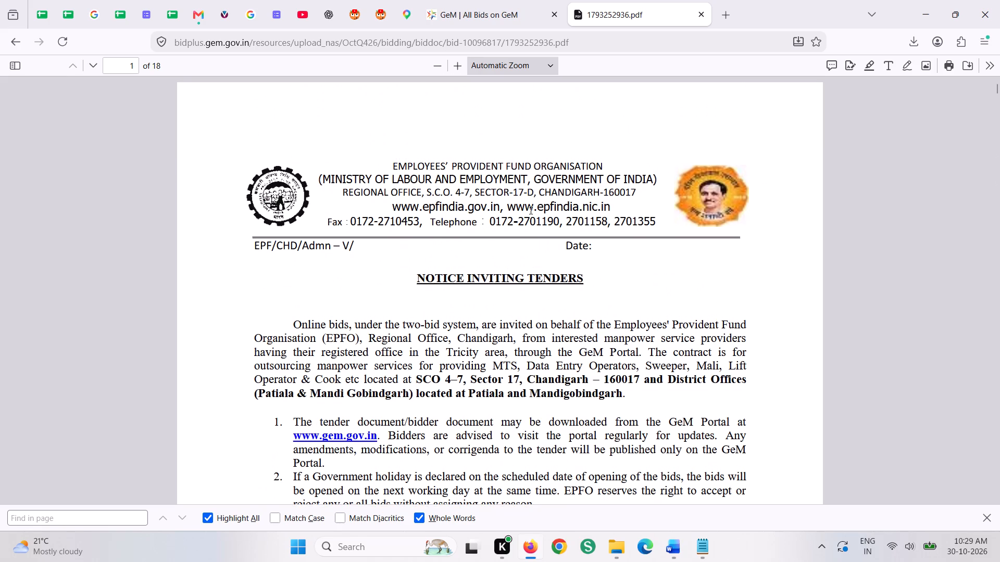
left_click(10, 36)
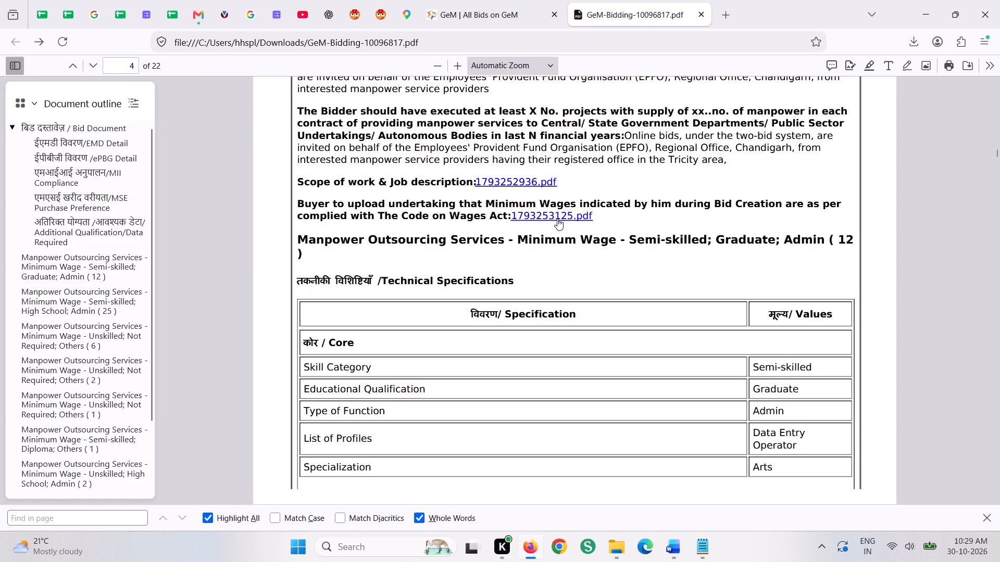
left_click(555, 214)
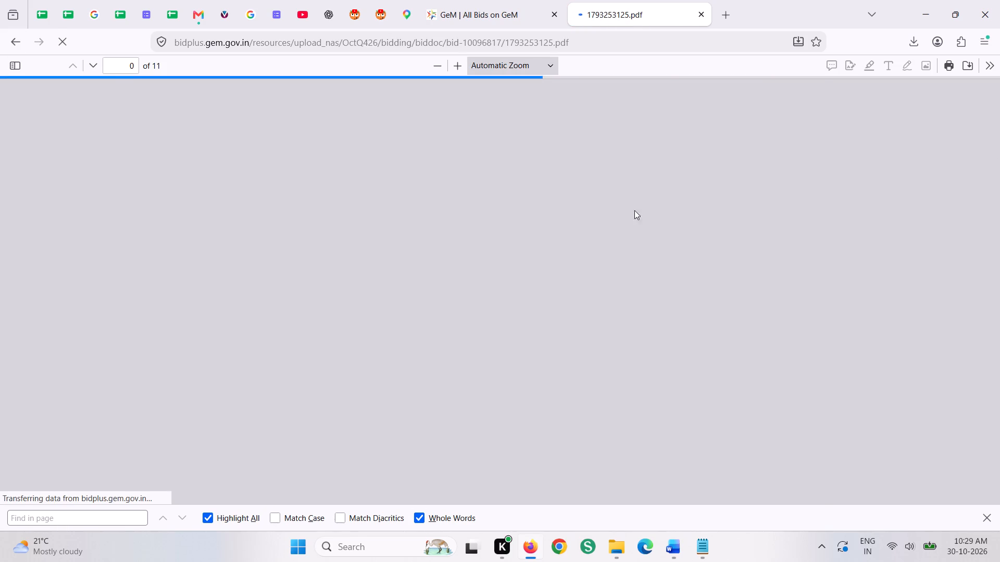
scroll(703, 221, "up", 4)
scroll(223, 205, "down", 10)
left_click(16, 42)
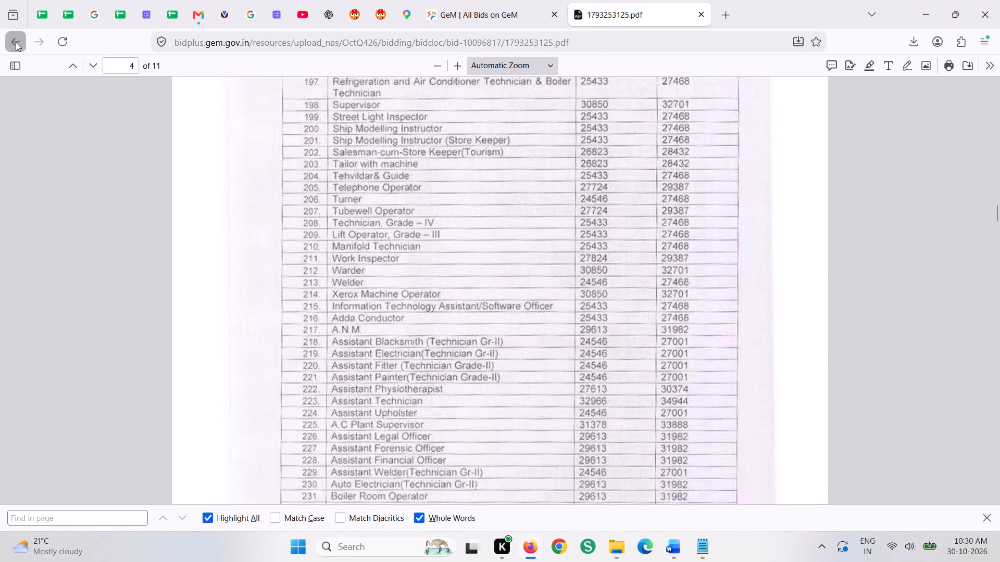
left_click(504, 0)
left_click(630, 0)
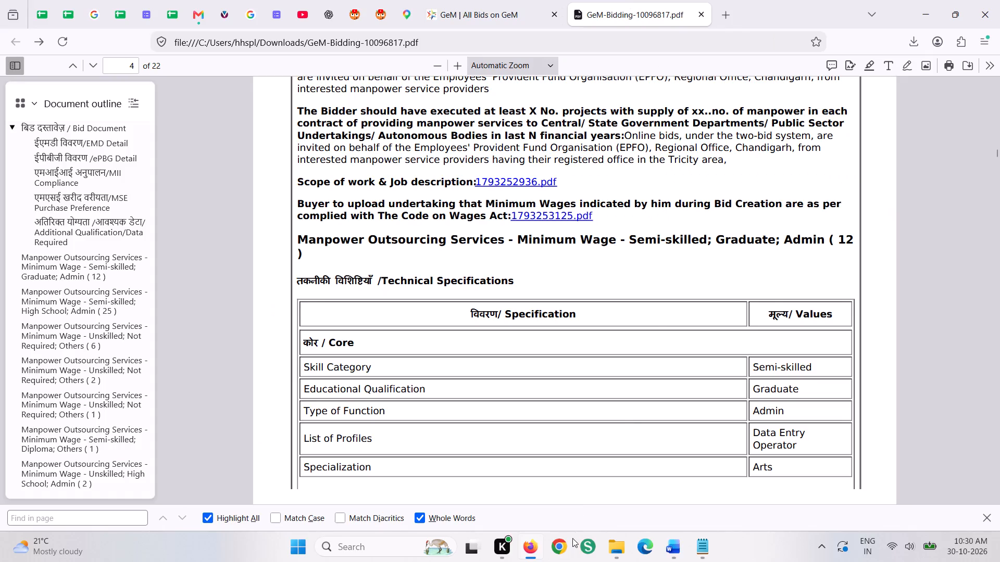
Switch to File Explorer and create a folder named GEM2026B8214107 in DEV1.
left_click(621, 543)
right_click(654, 201)
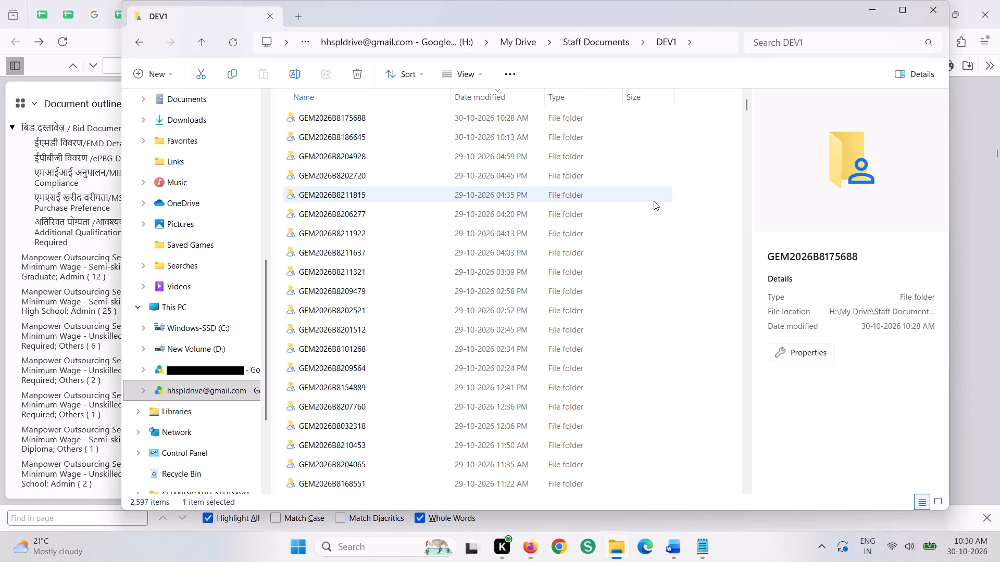
left_click(687, 306)
left_click(516, 310)
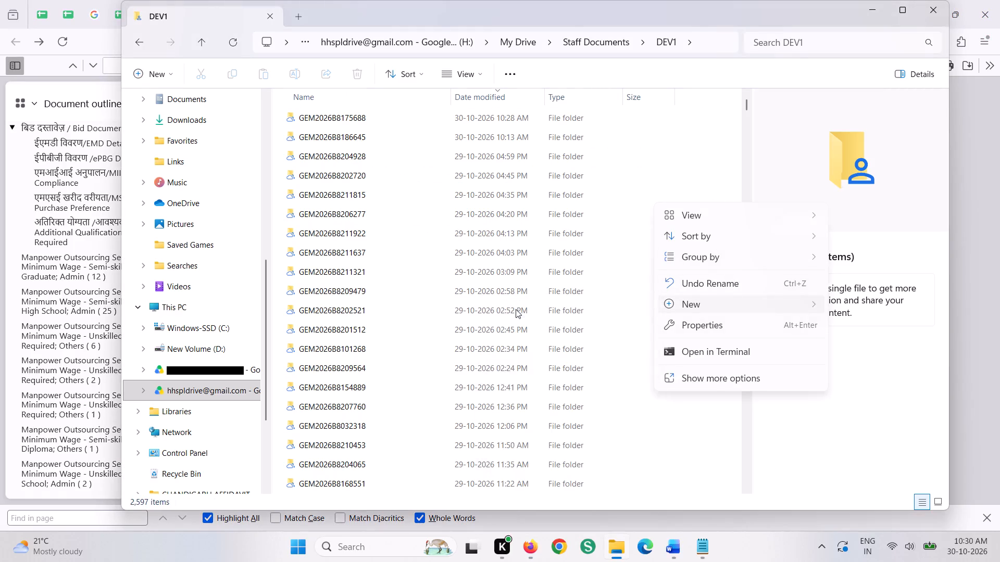
key("ctrl+v")
key("Return")
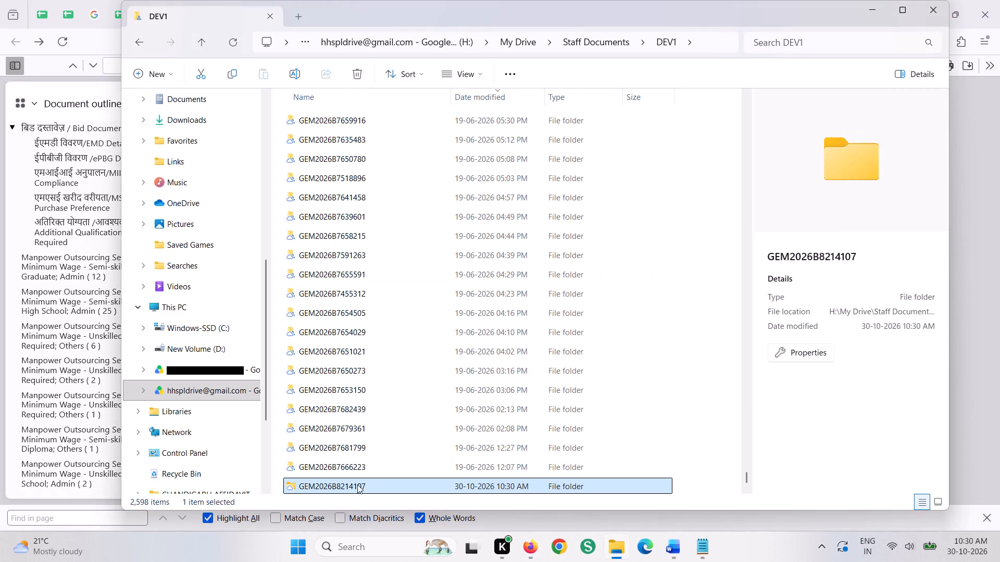
Save the bid PDF GeM-Bidding-10096817 from Firefox into the GEM2026B8214107 folder in DEV1.
double_click(357, 484)
left_click(534, 542)
scroll(694, 356, "up", 3)
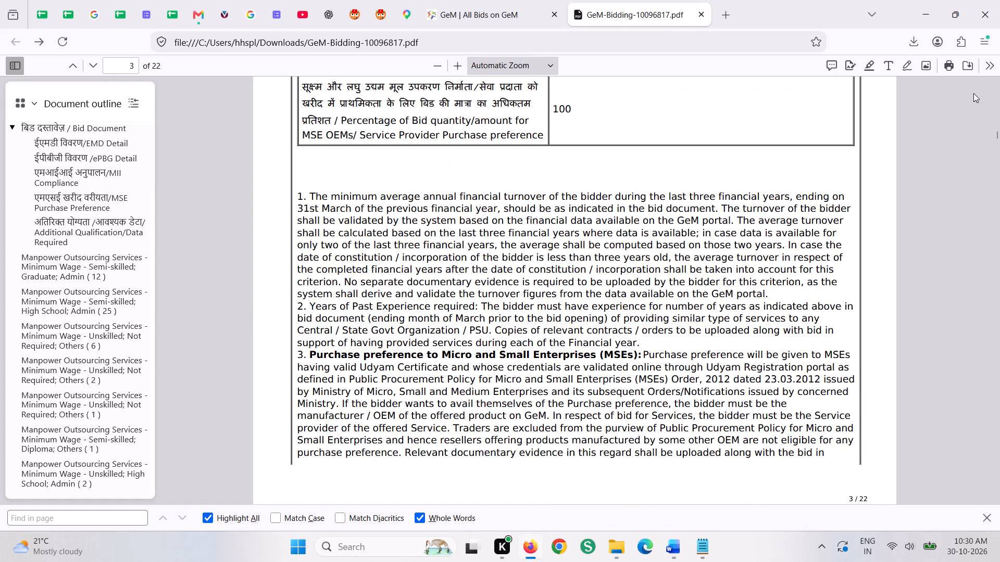
left_click(969, 70)
scroll(105, 242, "up", 2)
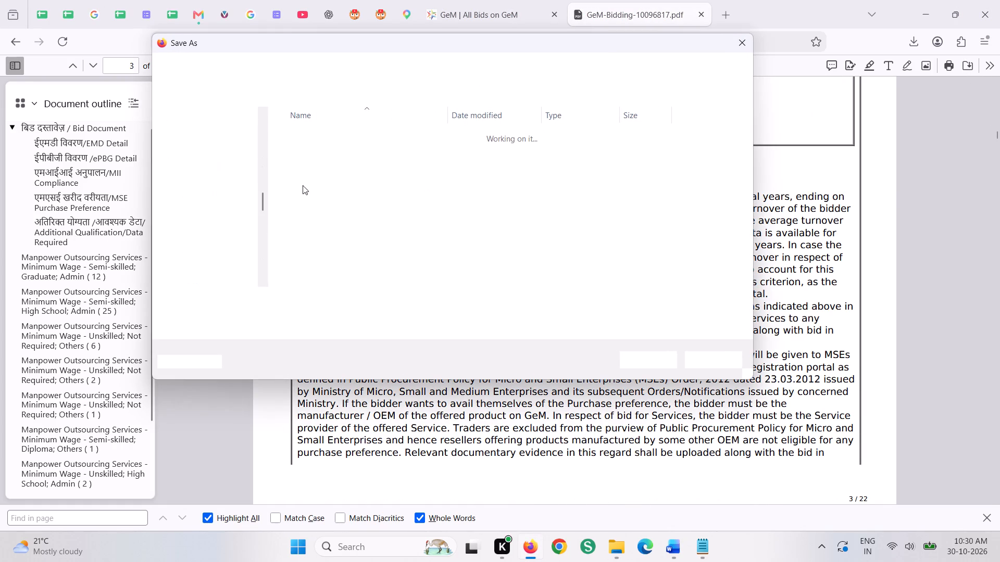
scroll(296, 133, "up", 2)
left_click(235, 73)
scroll(287, 149, "up", 3)
double_click(337, 141)
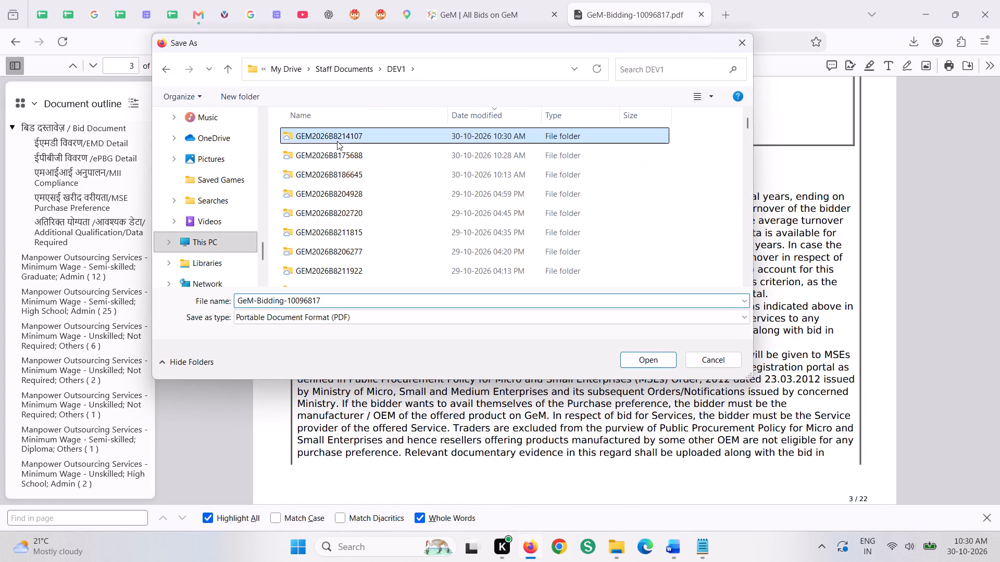
left_click(340, 302)
left_click(659, 361)
scroll(659, 360, "down", 3)
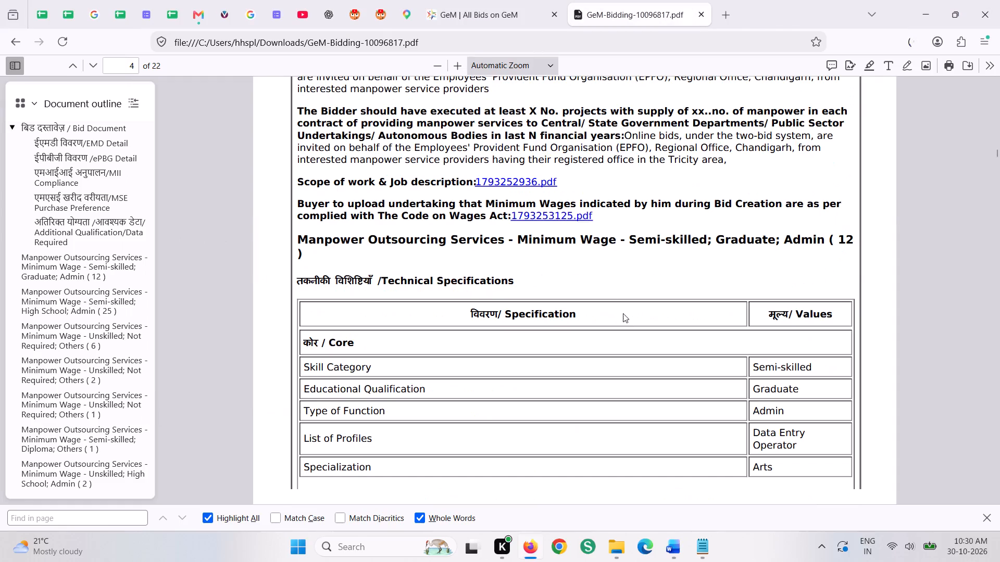
left_click(539, 181)
scroll(999, 216, "up", 2)
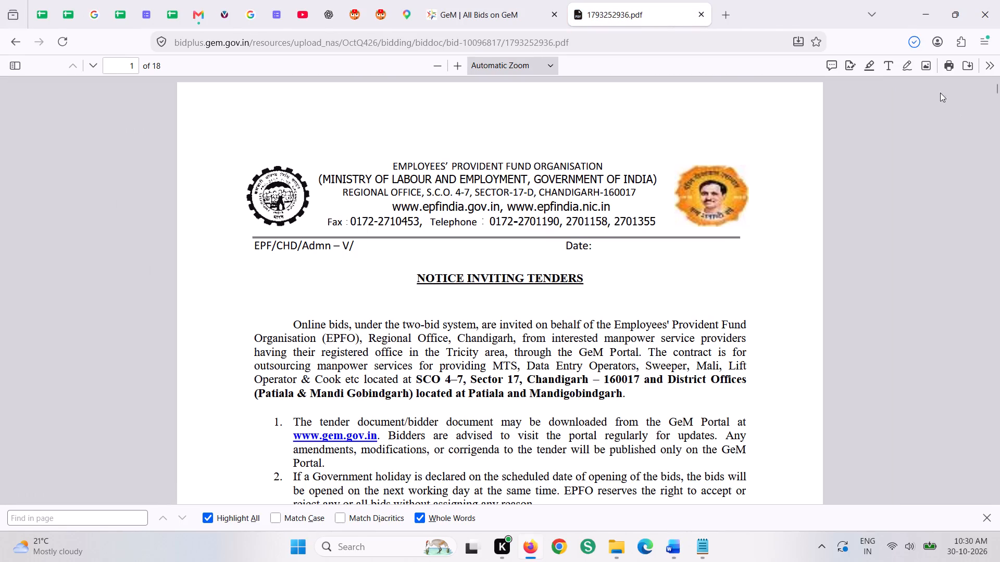
left_click(967, 65)
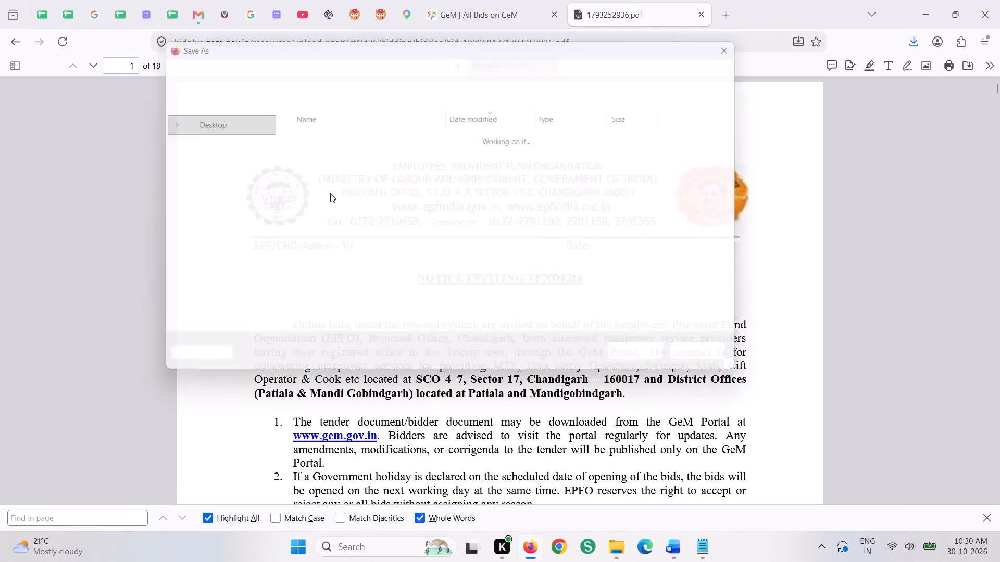
scroll(304, 201, "up", 4)
scroll(260, 111, "up", 2)
left_click(220, 242)
scroll(368, 174, "up", 2)
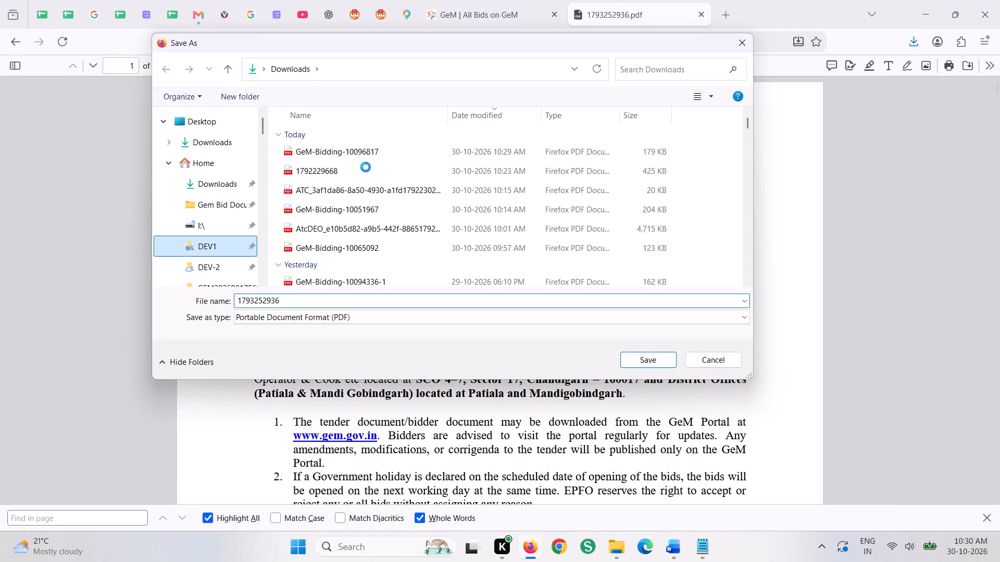
scroll(366, 167, "up", 9)
double_click(348, 134)
left_click(324, 299)
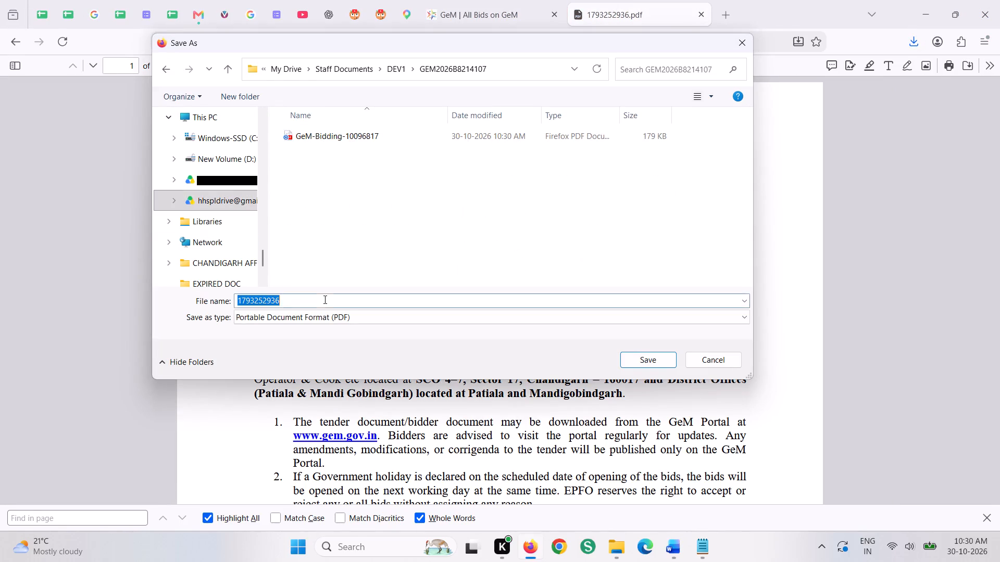
type("SCOPE OF WORK 01")
key("Return")
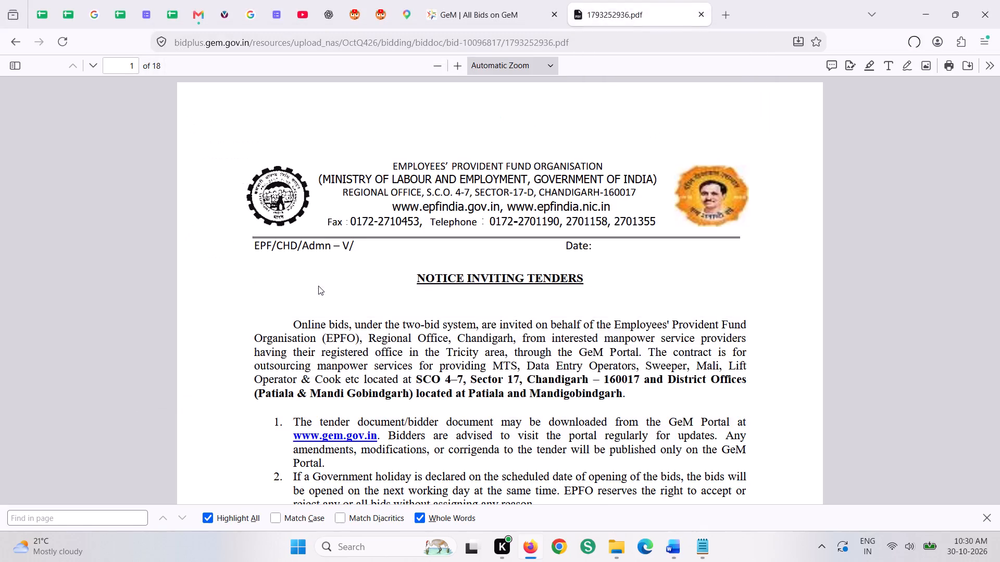
scroll(318, 286, "down", 5)
scroll(332, 282, "down", 20)
scroll(332, 282, "down", 5)
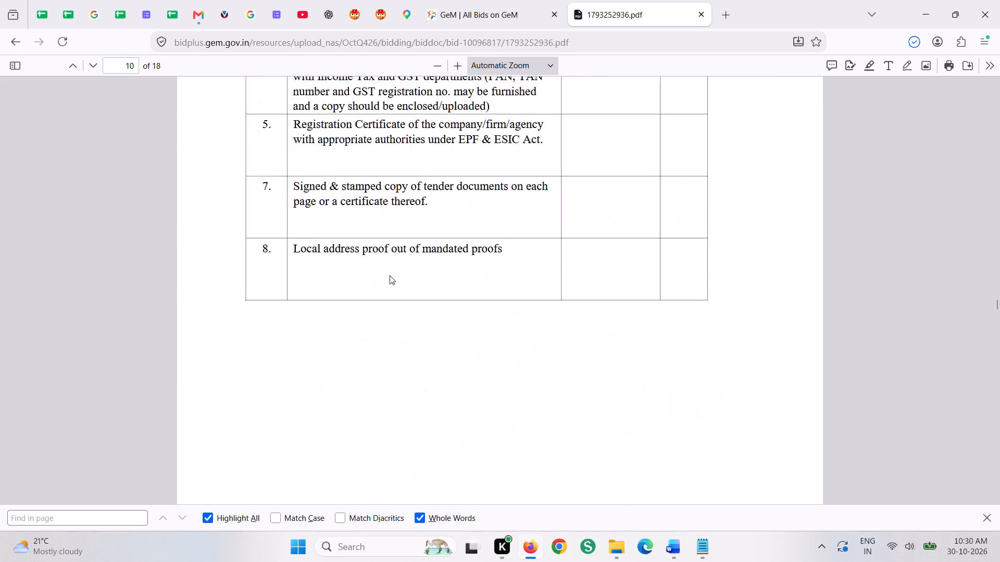
scroll(390, 275, "down", 20)
scroll(390, 275, "down", 3)
left_click(7, 40)
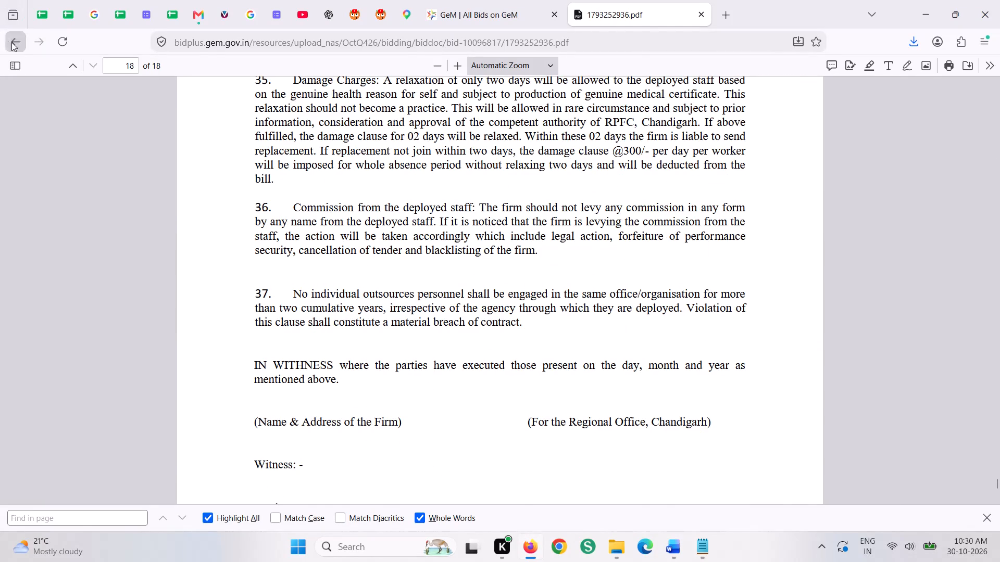
double_click(544, 208)
scroll(580, 220, "up", 2)
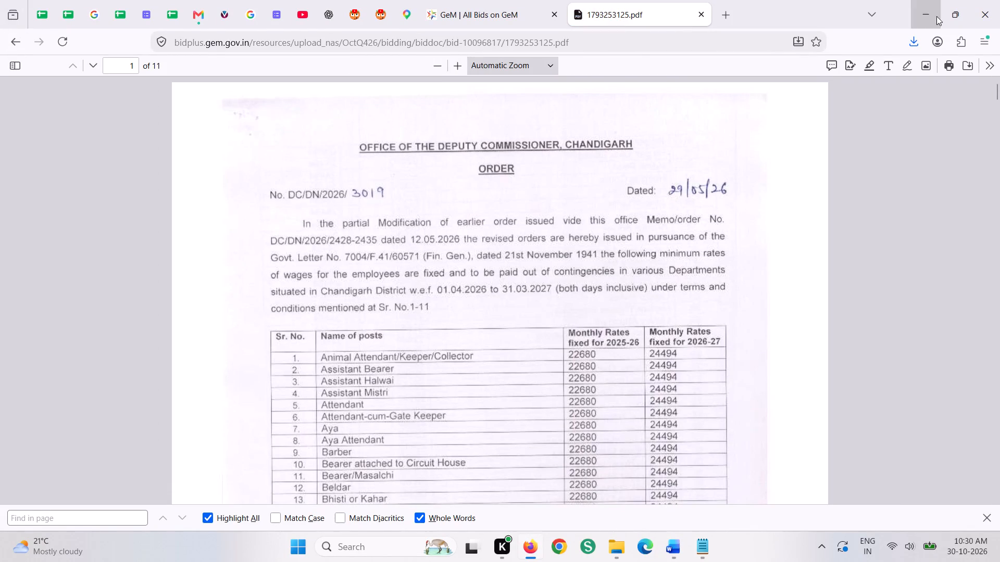
left_click(967, 63)
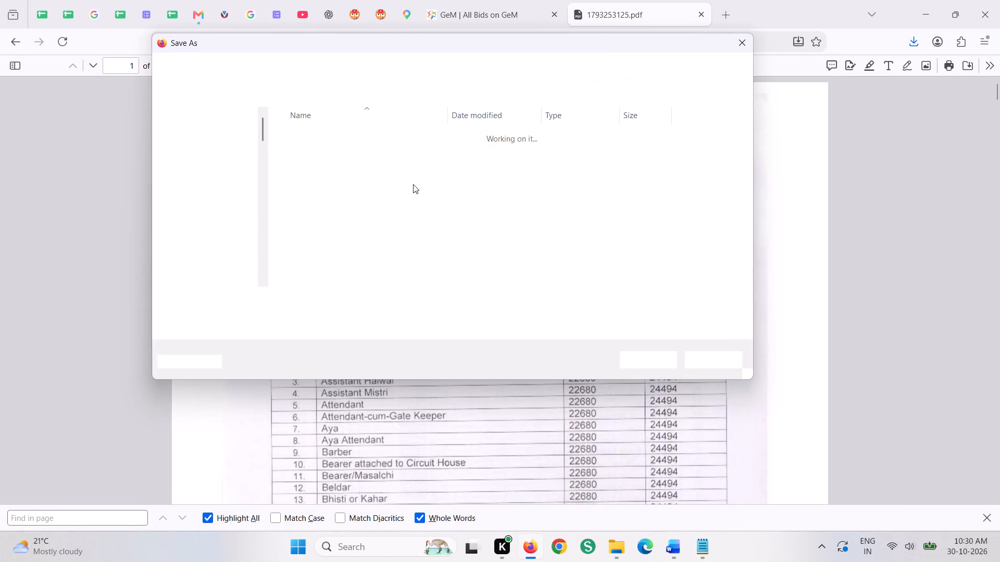
type("MINIMUM WAGES 02")
key("Return")
scroll(392, 249, "down", 10)
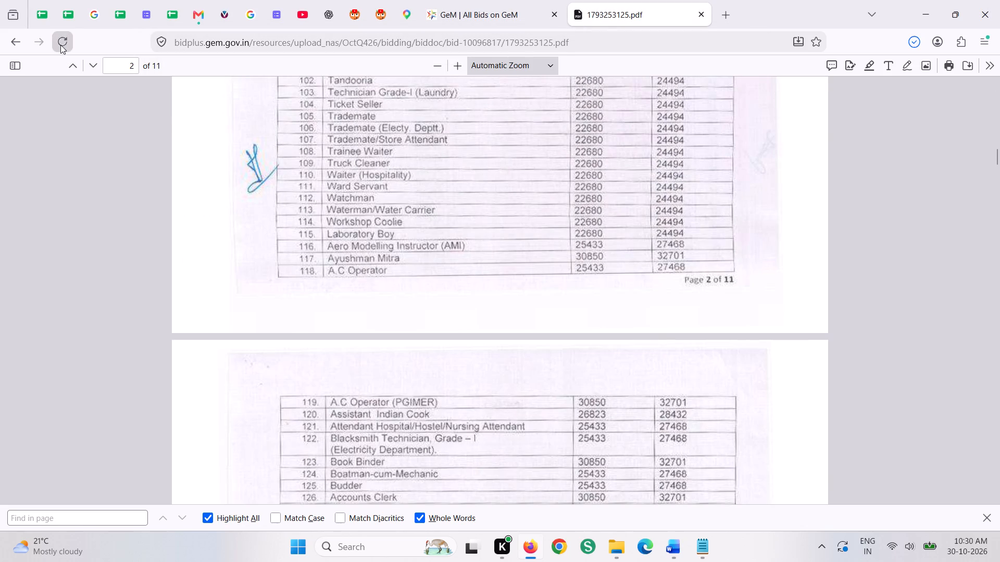
left_click(16, 40)
Copy the "Online bids, under the two-bid system" text from the contract value experience clause under Additional Qualification in the bid.
scroll(551, 240, "down", 1)
scroll(630, 154, "up", 1)
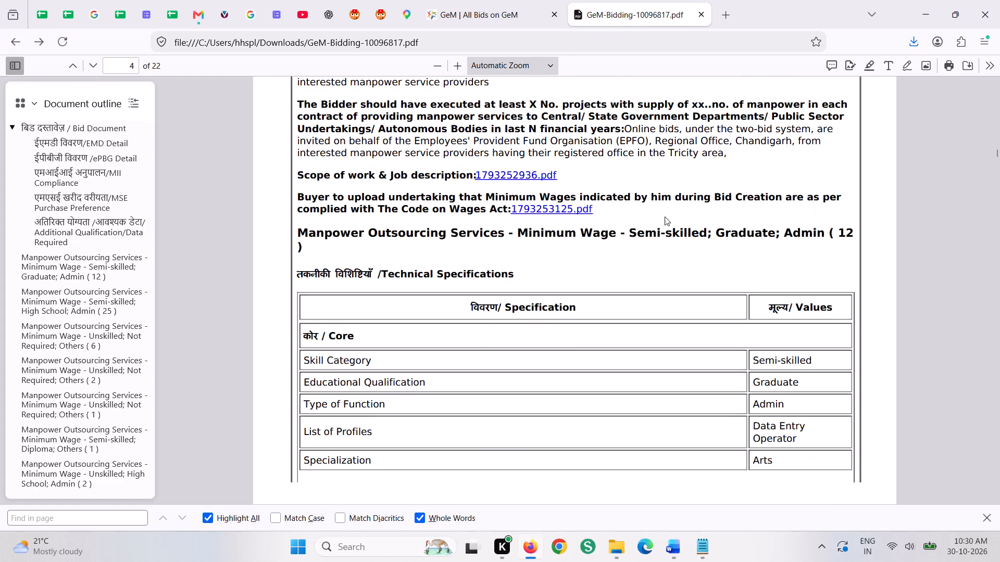
scroll(654, 214, "up", 1)
left_click(667, 365)
left_click_drag(667, 365, 668, 365)
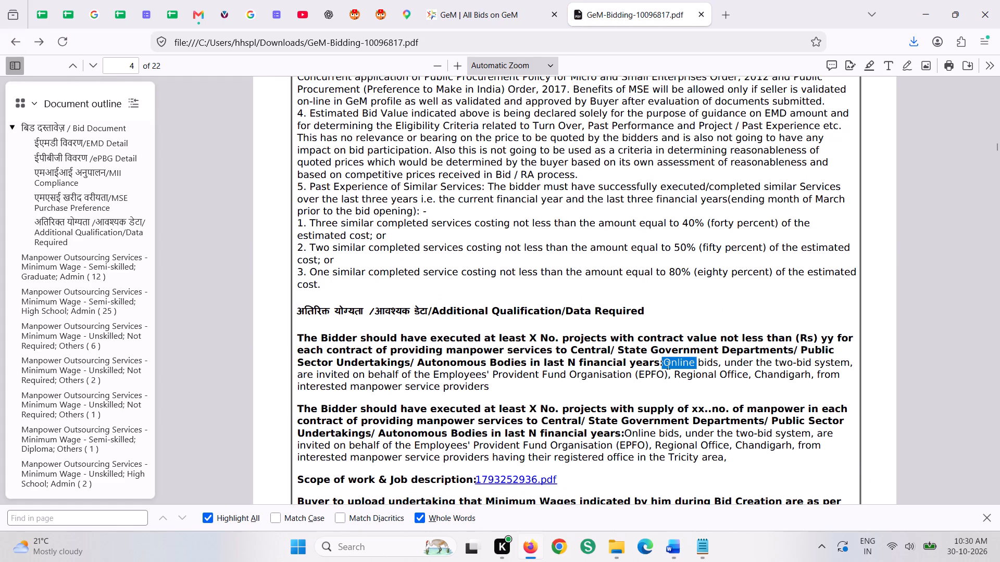
left_click_drag(668, 365, 474, 390)
key("ctrl+c")
key("ctrl+c")
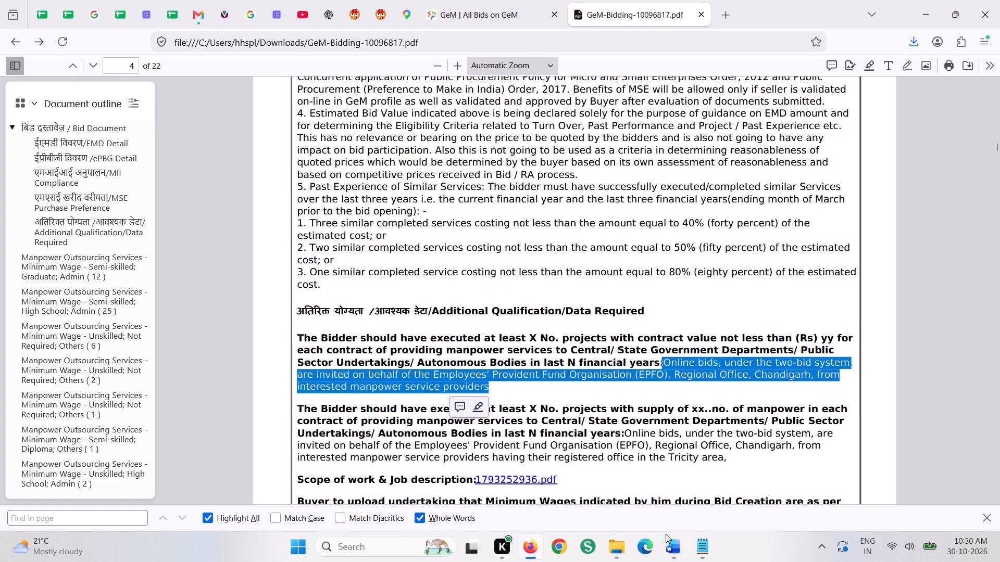
key("ctrl+c")
In the REQUIRED DOCUMENTS Word file, replace everything after "1.SHOPACT –" with an item 2 containing the copied EPFO clause text.
left_click(672, 552)
left_click(626, 482)
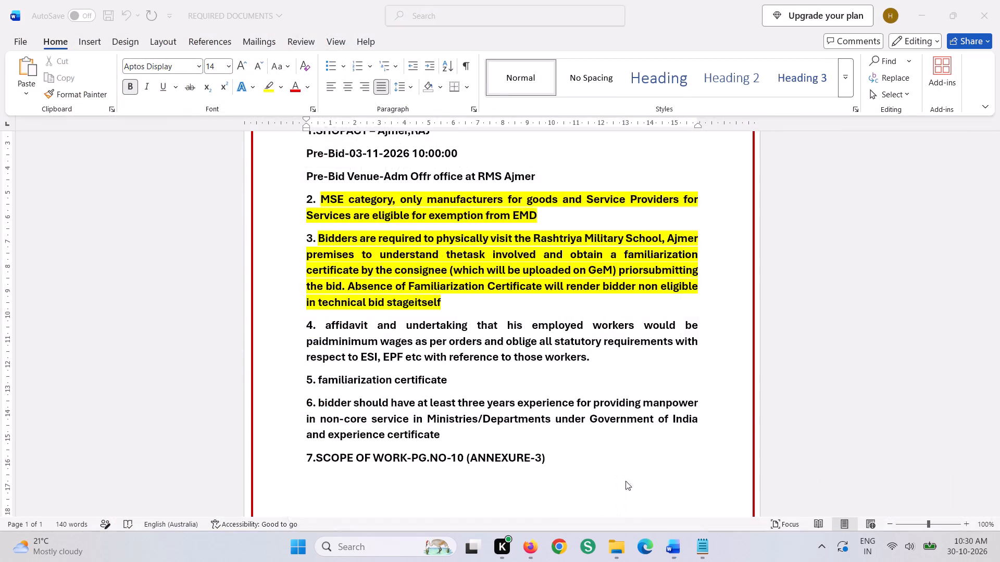
scroll(362, 273, "up", 3)
left_click_drag(380, 270, 607, 526)
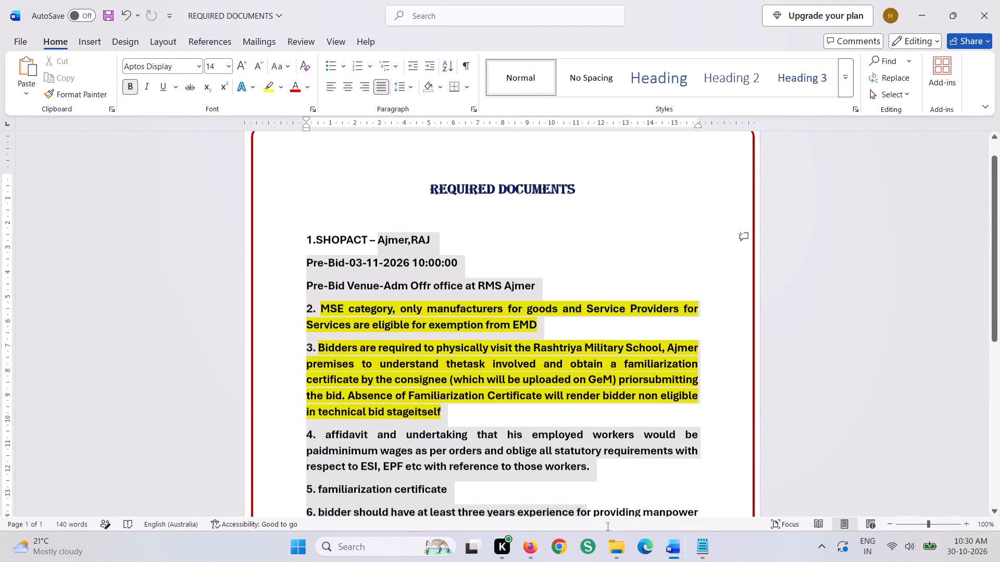
left_click_drag(607, 526, 669, 534)
key("BackSpace")
key("Return")
type("2.")
key("ctrl+v")
key("alt+Tab")
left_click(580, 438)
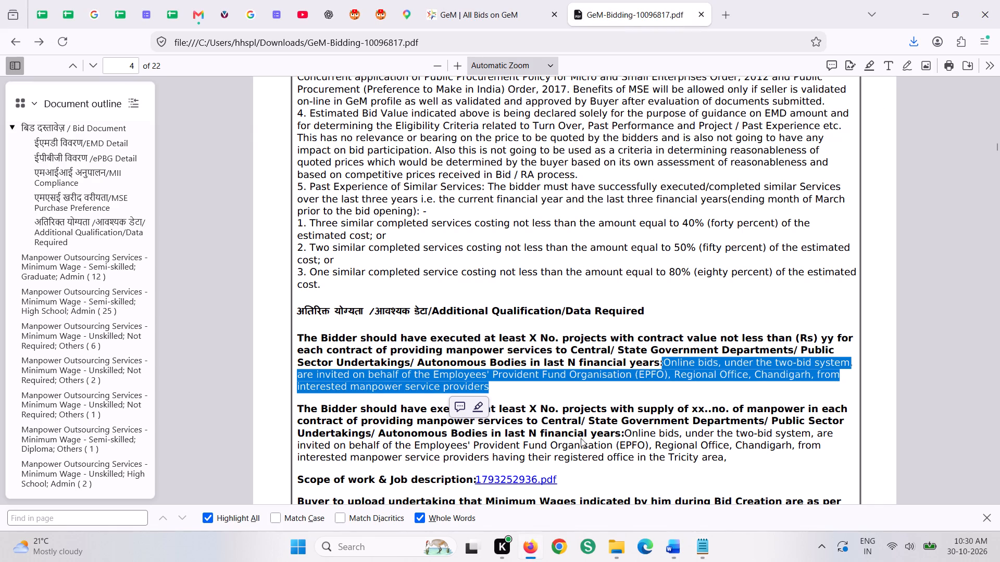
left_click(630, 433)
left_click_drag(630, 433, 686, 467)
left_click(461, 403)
Copy the state for geographical presence from the bid and complete the SHOPACT line in Word as "Chandigarh (TRI-CITY)".
scroll(545, 386, "down", 2)
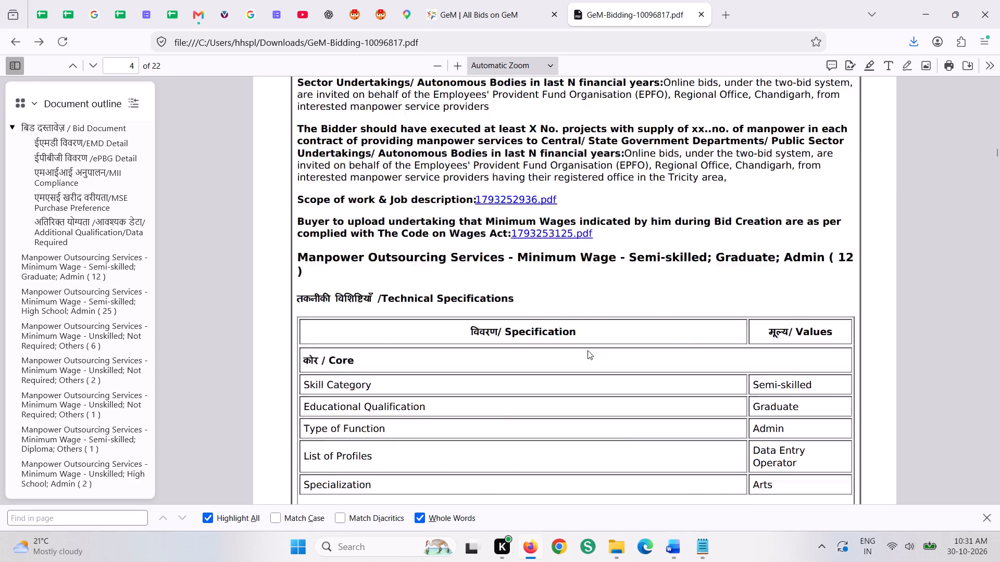
scroll(601, 276, "down", 2)
scroll(610, 269, "up", 1)
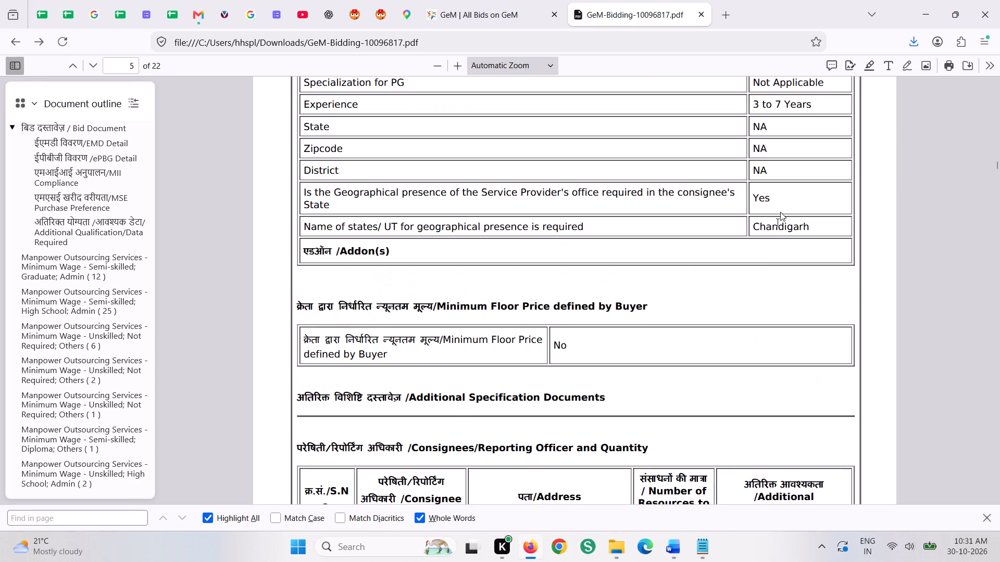
triple_click(780, 227)
key("ctrl+c")
key("ctrl+c")
key("alt+Tab")
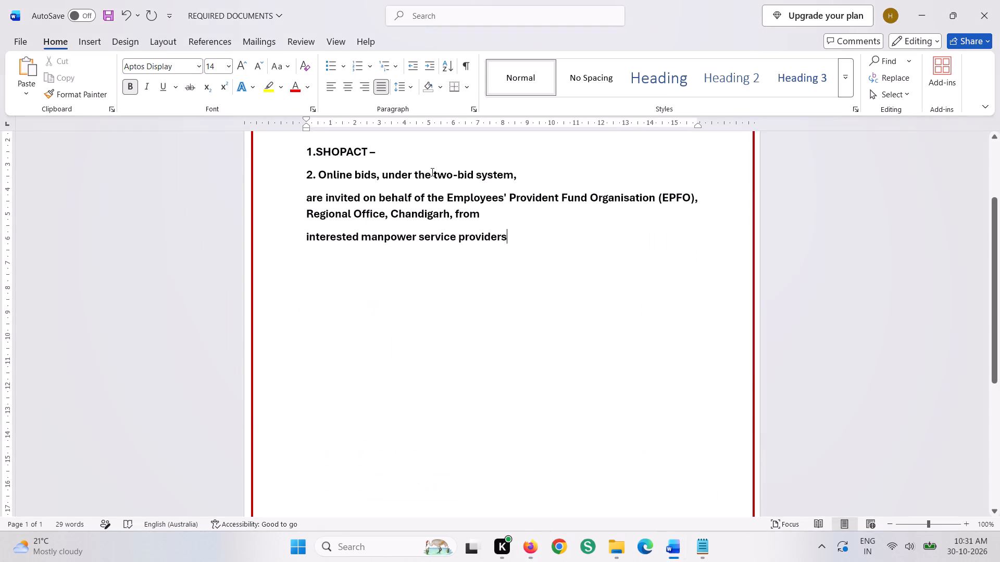
left_click(385, 150)
key("ctrl+v")
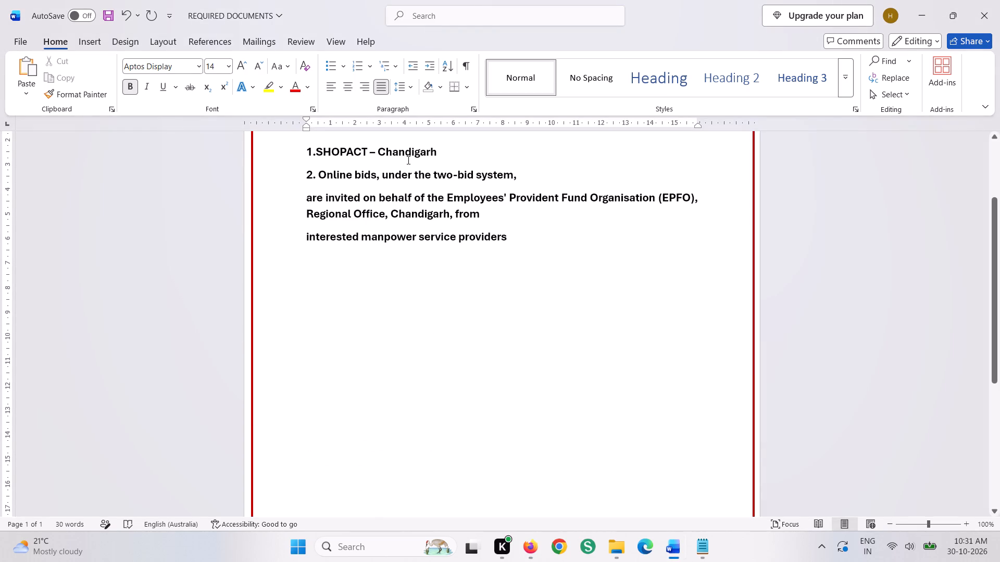
key("space")
type("(TRI-CITY)")
Copy "Turnover" from the bid's first page and add item 3 to the Word list as "Turnover-1 CR FOR 3 YEARS".
key("alt+Tab")
key("alt+Tab")
key("alt+Tab")
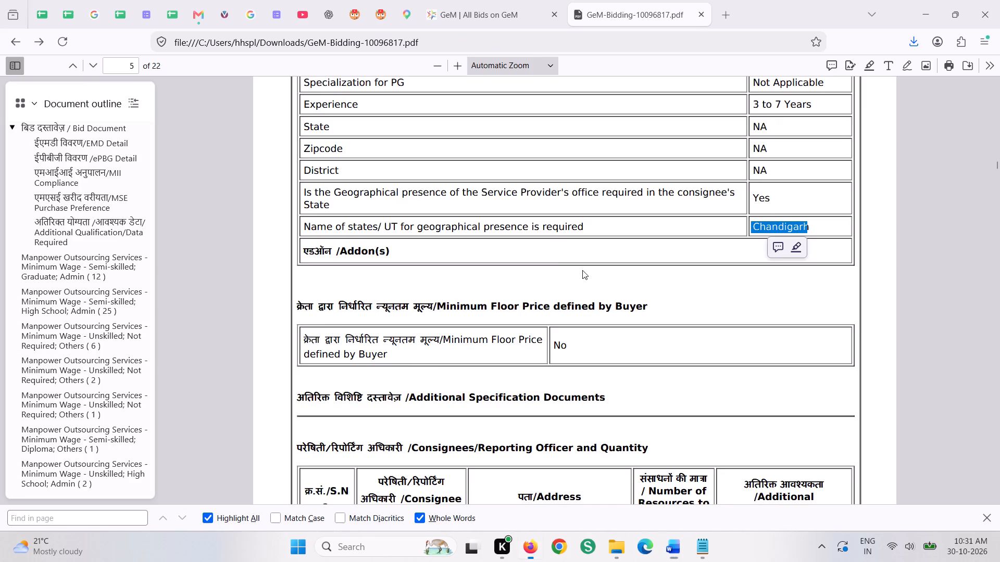
scroll(556, 263, "up", 17)
scroll(527, 267, "down", 1)
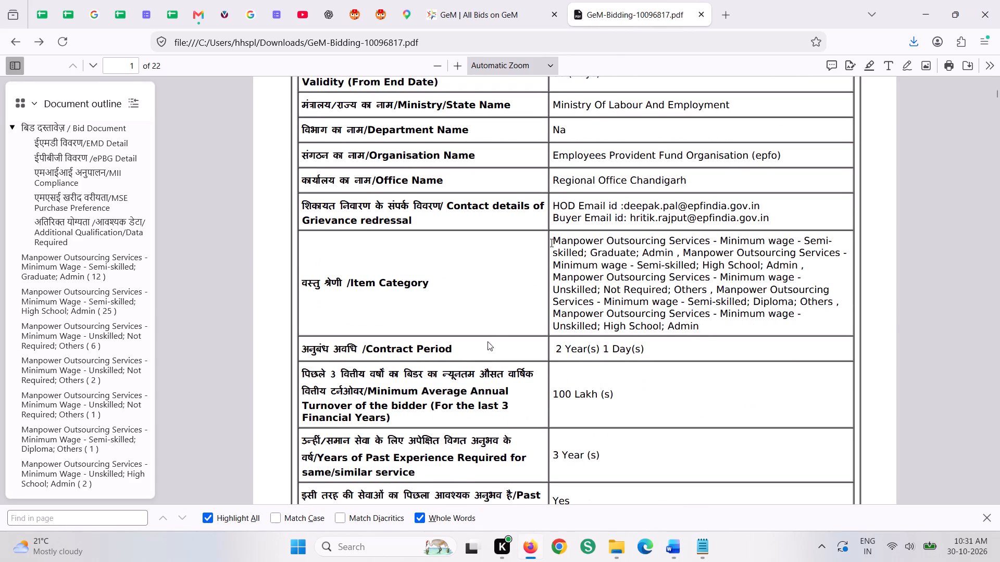
double_click(340, 407)
key("ctrl+c")
key("ctrl+c")
key("alt+Tab")
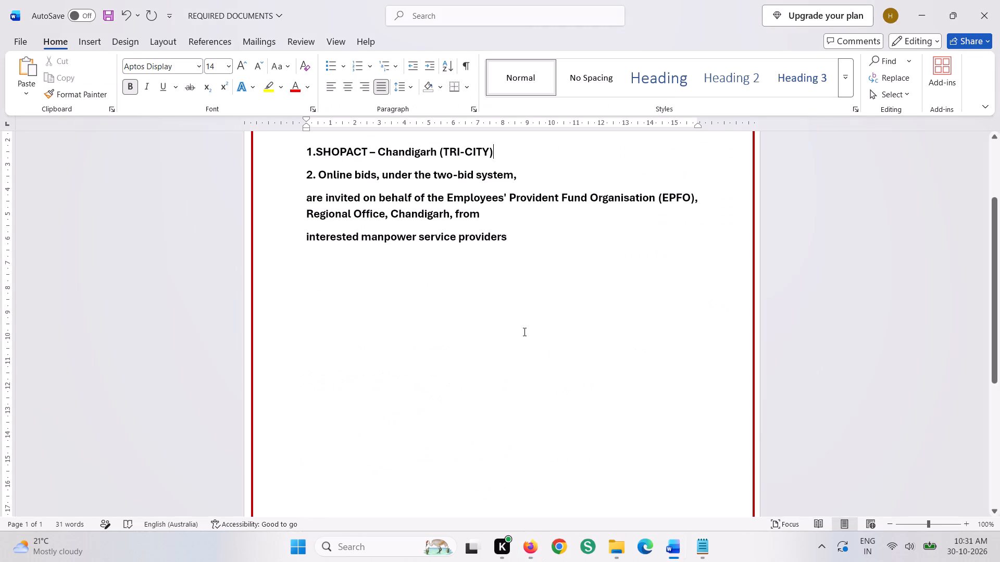
left_click(517, 240)
key("Return")
type("3.")
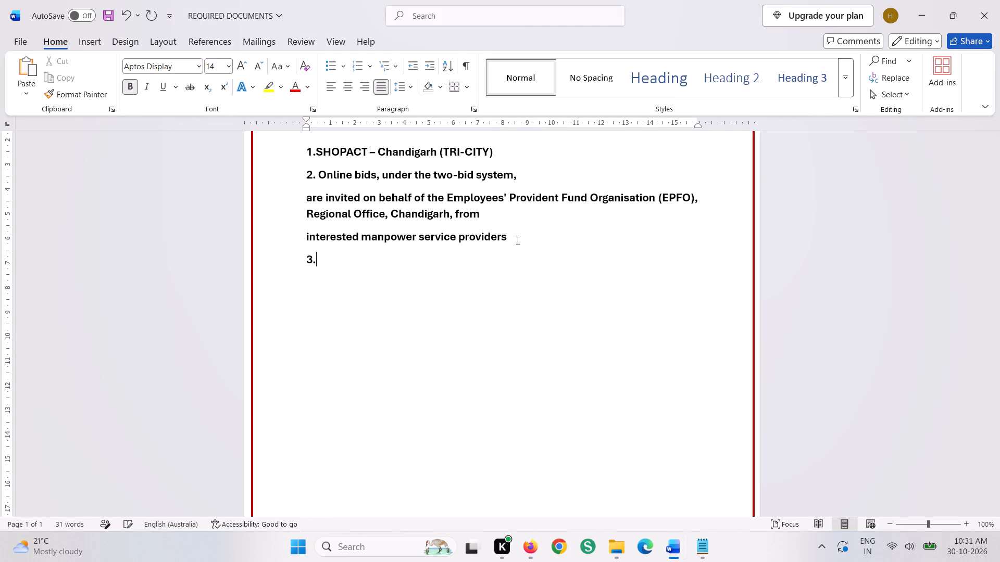
key("ctrl+v")
type("-1 CR")
key("space")
type("FOR 3 YEARS")
key("space")
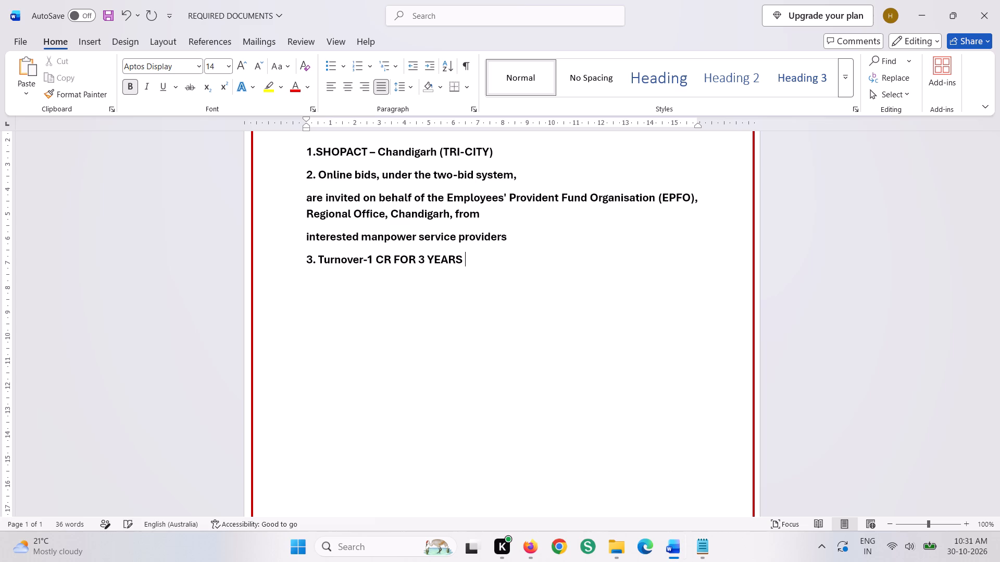
Add item 4 to the Word list with the bid's "MSE Relaxation for Years of Experience and Turnover" label on one line.
key("Return")
type("4.")
key("alt+Tab")
scroll(517, 240, "down", 1)
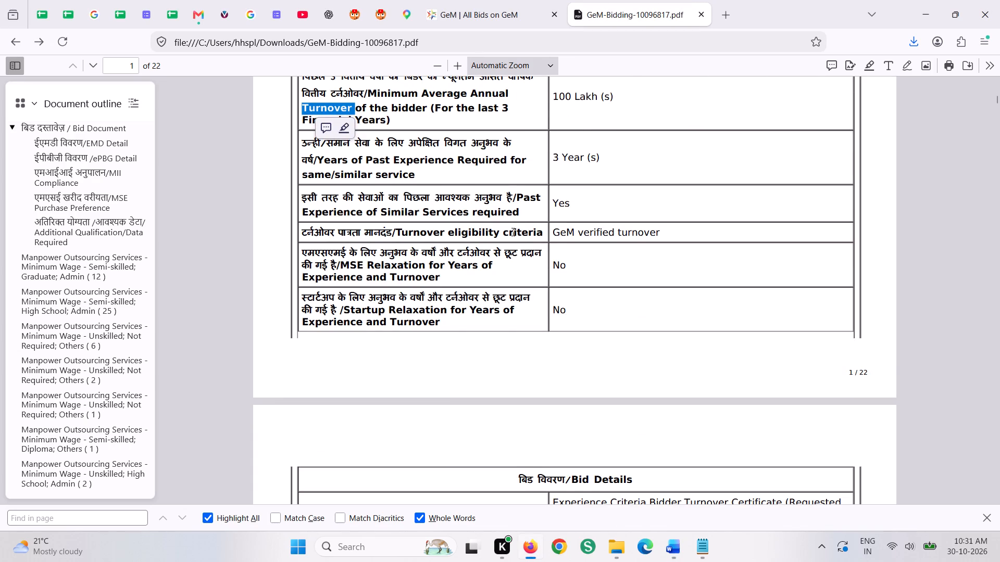
left_click(347, 265)
left_click_drag(347, 265, 484, 275)
key("ctrl+c")
key("ctrl+c")
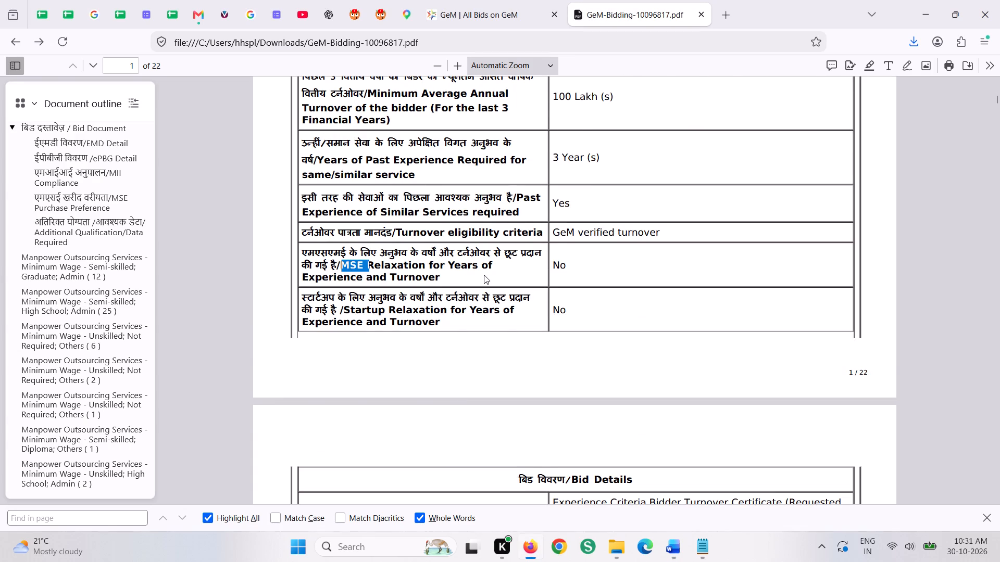
left_click_drag(484, 275, 484, 274)
key("alt+Tab")
key("ctrl+v")
left_click(303, 300)
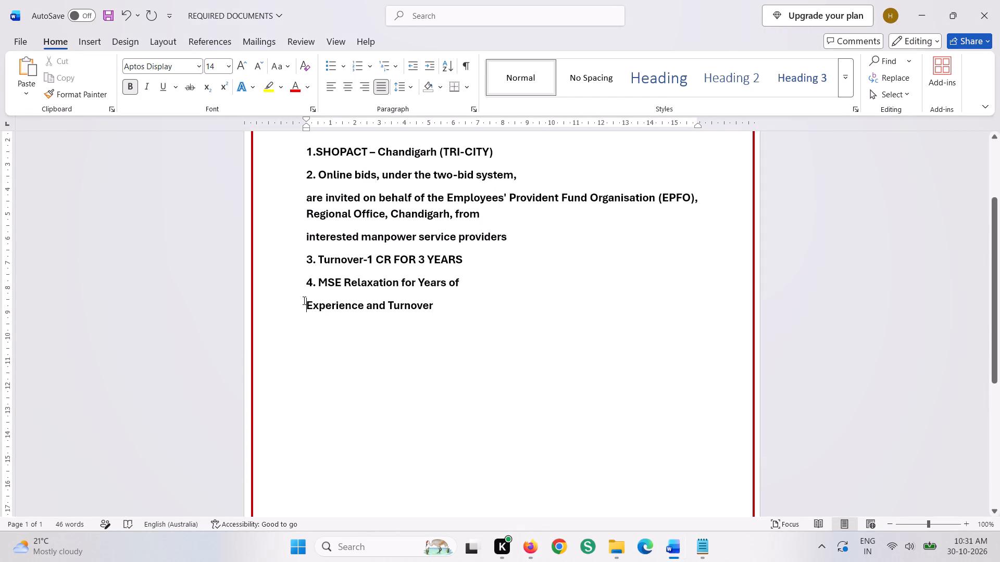
key("BackSpace")
key("space")
Copy "Startup" from the bid's relaxation row and insert "& Startup" after MSE in item 4 of the Word list.
key("alt+Tab")
double_click(376, 312)
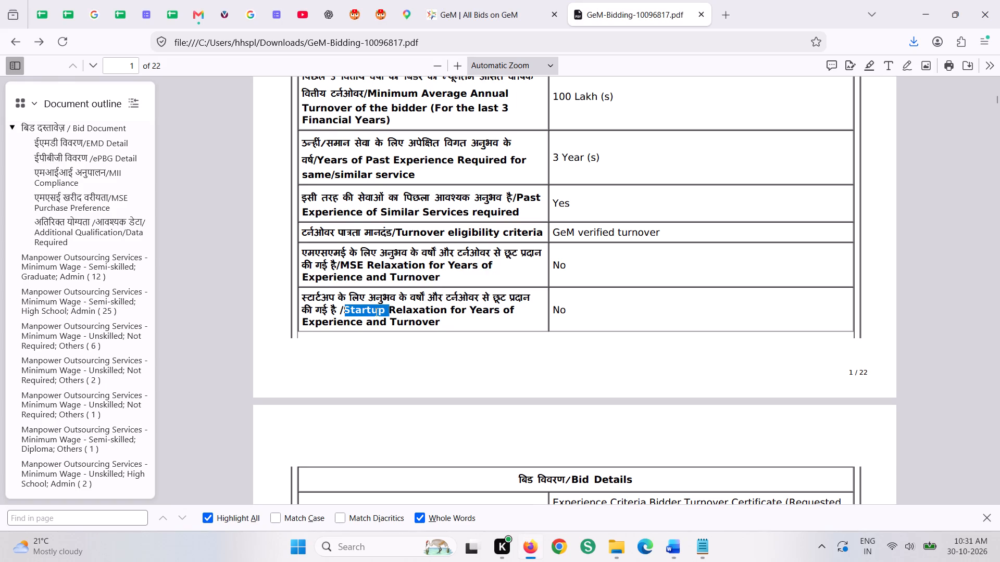
key("ctrl+c")
key("ctrl+c")
key("alt+Tab")
left_click(342, 279)
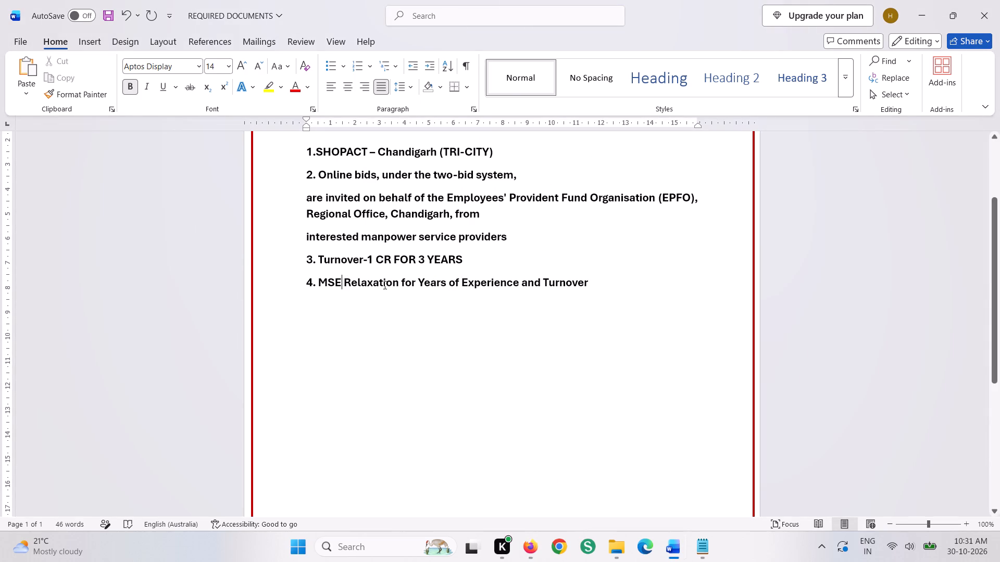
type("&")
key("space")
key("ctrl+v")
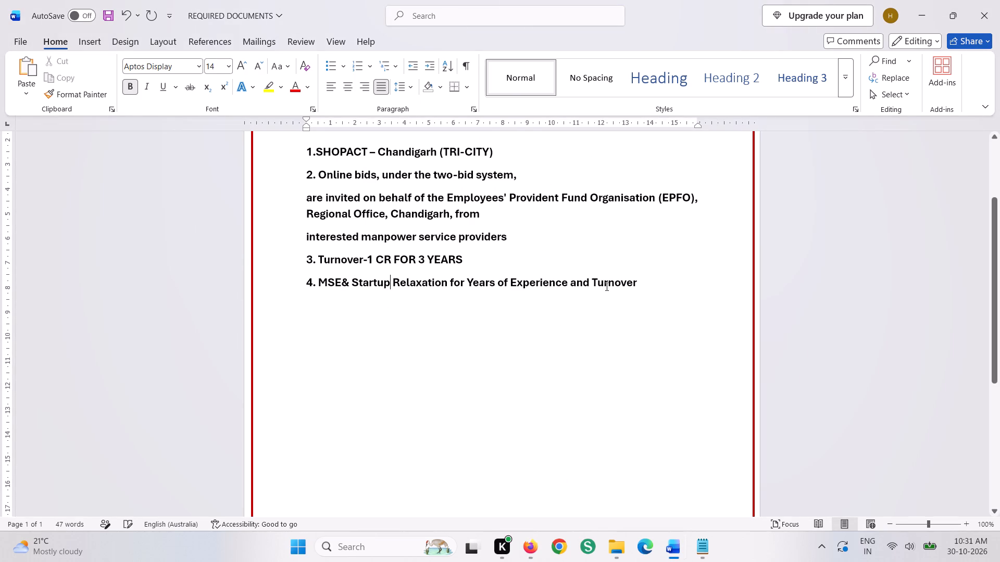
Append "- NO" to the end of item 4, the MSE & Startup relaxation line in the Word list.
left_click(650, 283)
type("- NO")
key("space")
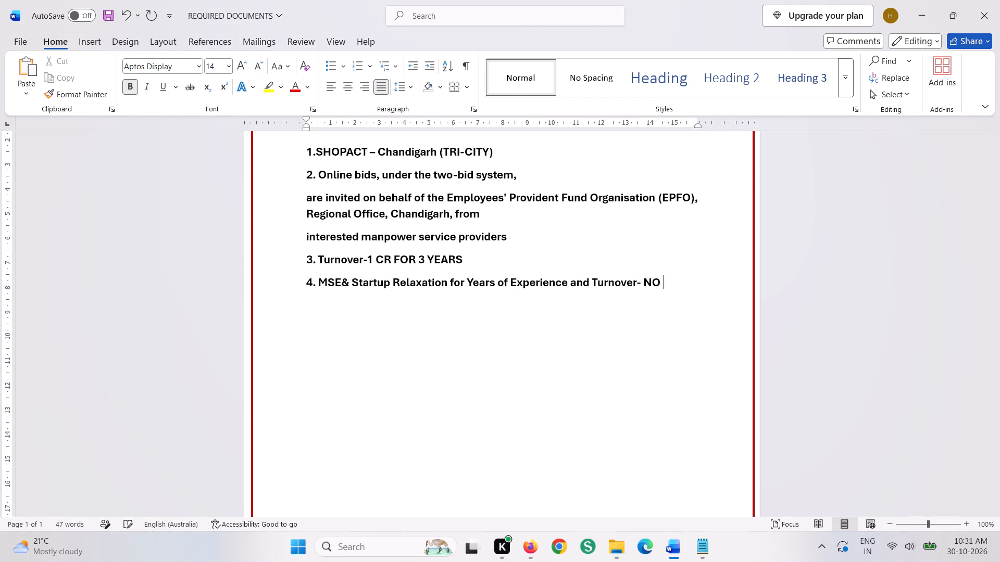
Add item 5 to the Word list as "Type of Bid- Two Packet Bid", copying label and value from the bid's second page.
key("Return")
type("5.")
key("alt+Tab")
scroll(649, 284, "down", 1)
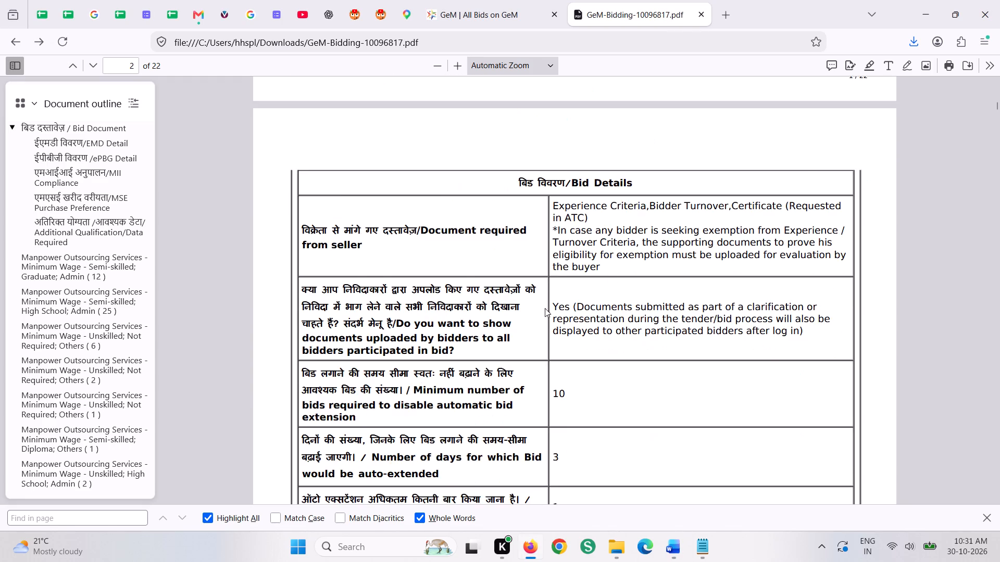
scroll(540, 319, "down", 1)
left_click(370, 270)
left_click_drag(370, 270, 424, 261, "ctrl")
key("ctrl+c")
key("ctrl+c")
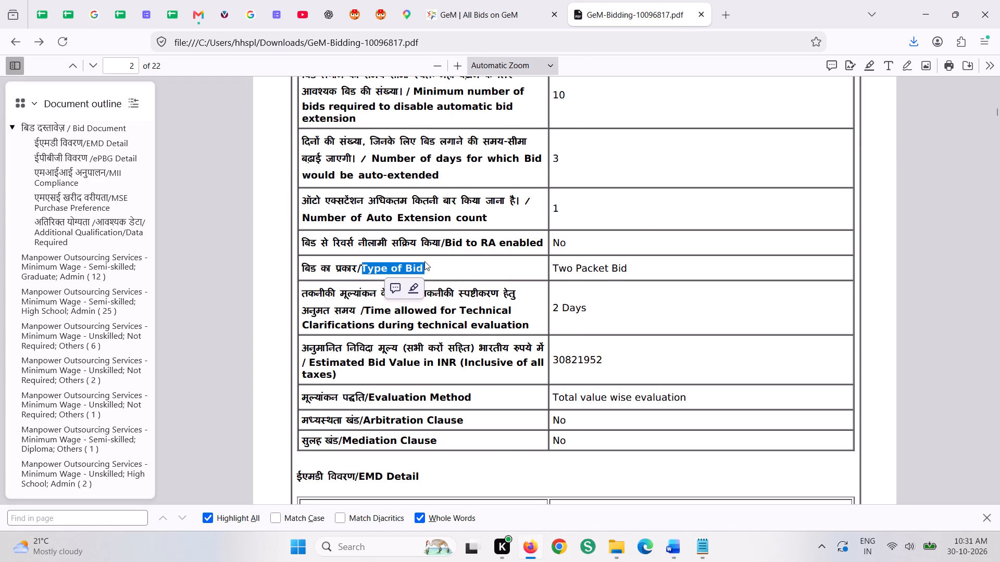
key("alt+Tab")
key("ctrl+v")
key("minus")
key("alt+Tab")
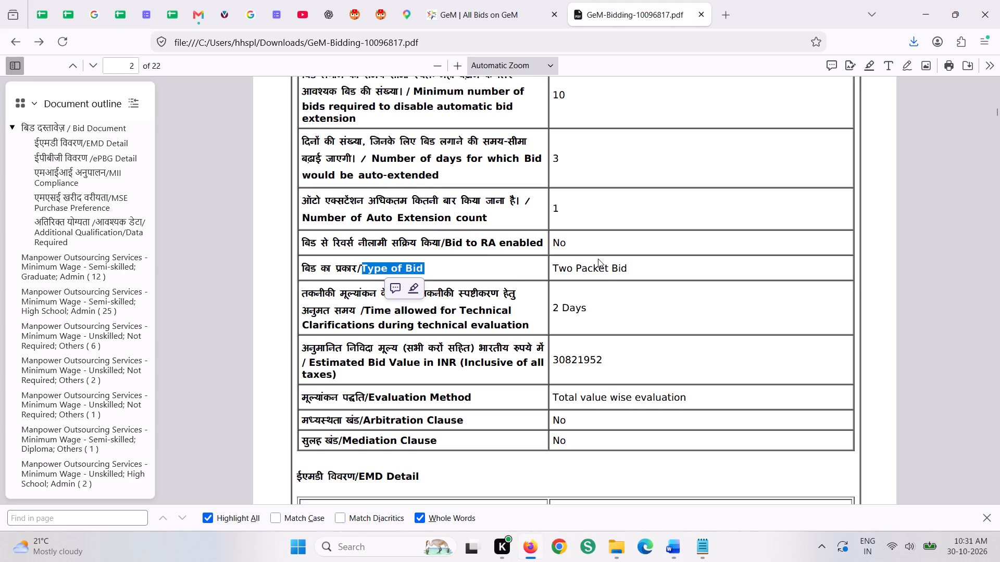
triple_click(591, 266)
key("ctrl+c")
key("ctrl+c")
key("alt+Tab")
key("ctrl+v")
Add item 6 as "Estimated Bid Value- 30821952", copying label and value from the bid, and start item 7 in the Word list.
key("Return")
key("6")
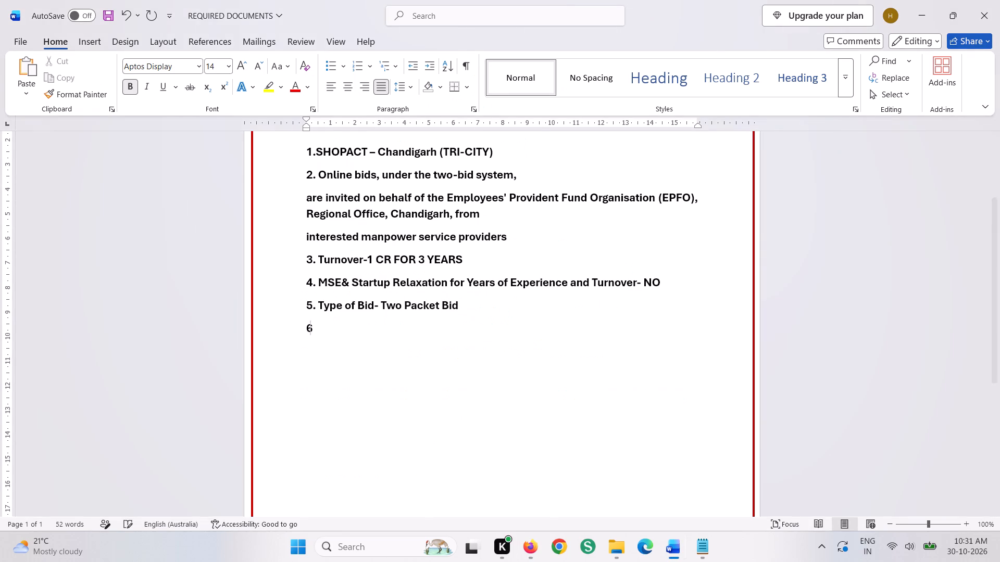
key("period")
key("alt+Tab")
left_click(321, 363)
left_click_drag(321, 363, 393, 363)
key("ctrl+c")
key("ctrl+c")
key("alt+Tab")
key("ctrl+v")
key("minus")
key("alt+Tab")
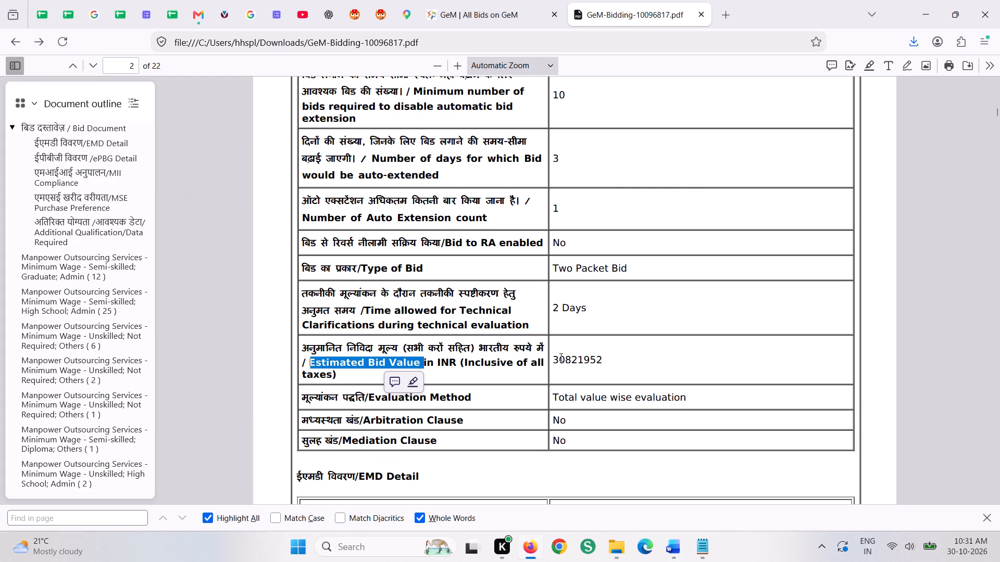
triple_click(568, 359)
key("ctrl+c")
key("ctrl+c")
key("alt+Tab")
key("ctrl+v")
key("Return")
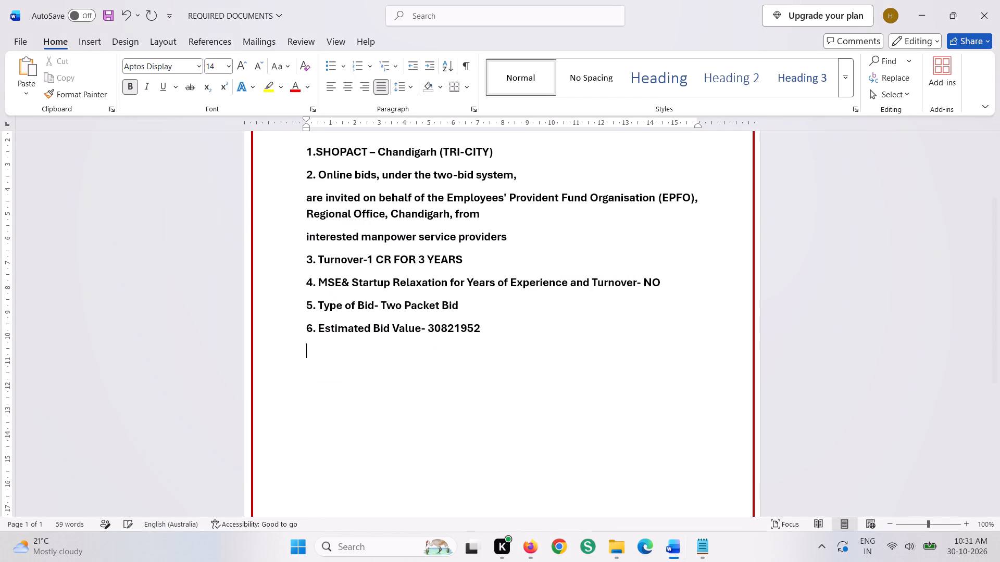
type("7.")
Examine the bid's EMD, ePBG and additional qualification sections, and view the linked minimum wages undertaking 1793253125.pdf before returning to the bid.
key("alt+Tab")
scroll(711, 339, "down", 1)
scroll(657, 320, "down", 1)
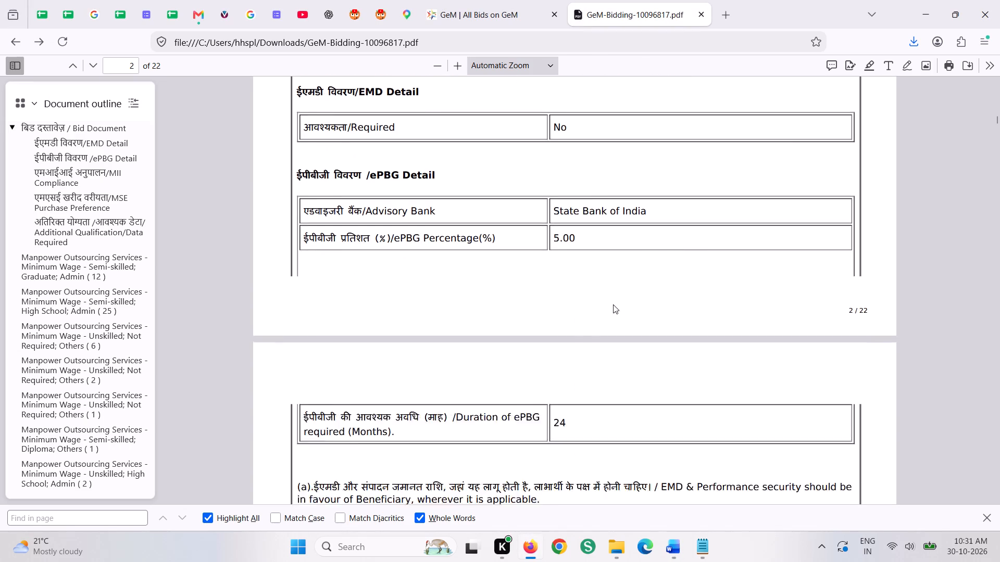
scroll(602, 290, "down", 2)
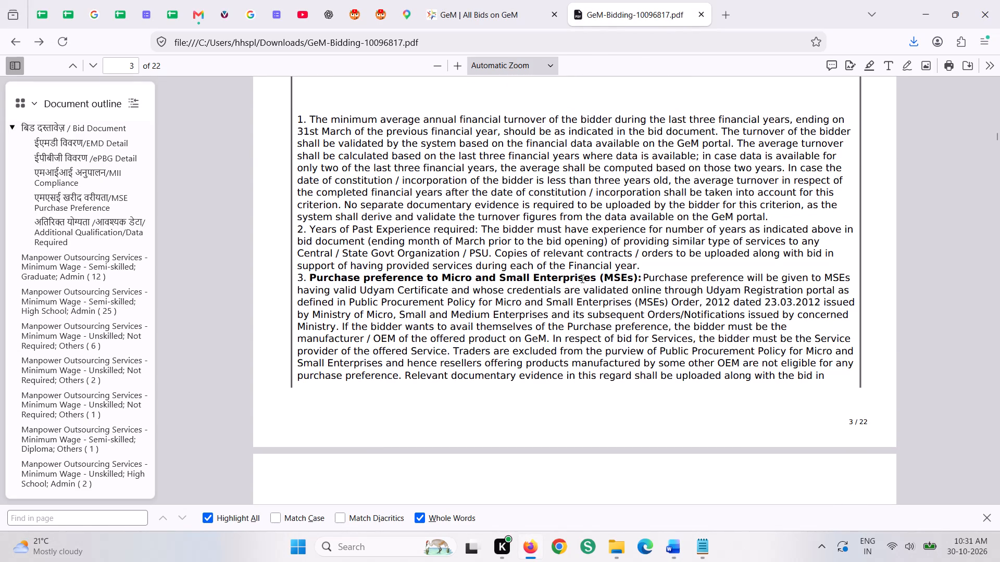
scroll(587, 287, "down", 2)
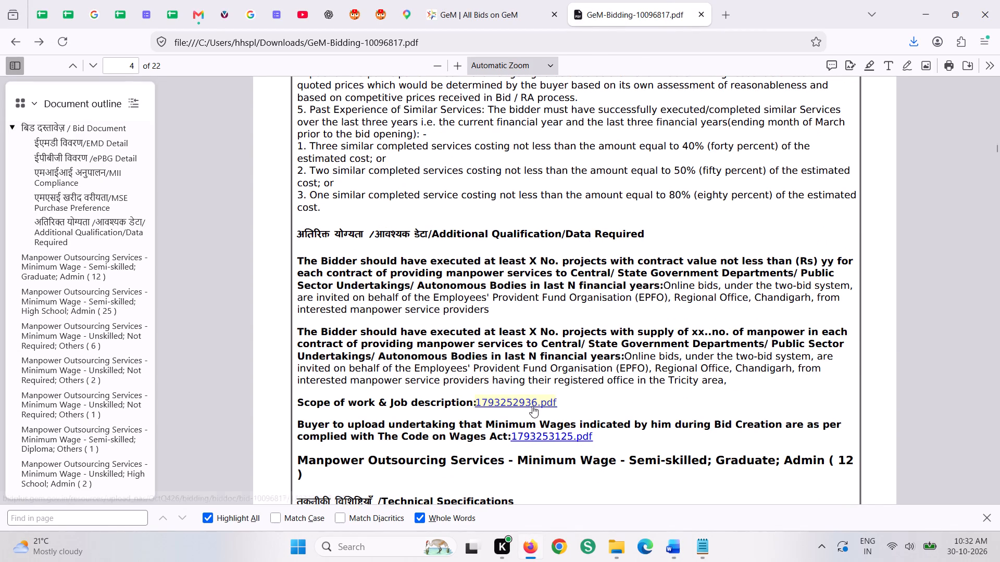
left_click(540, 436)
scroll(682, 365, "up", 6)
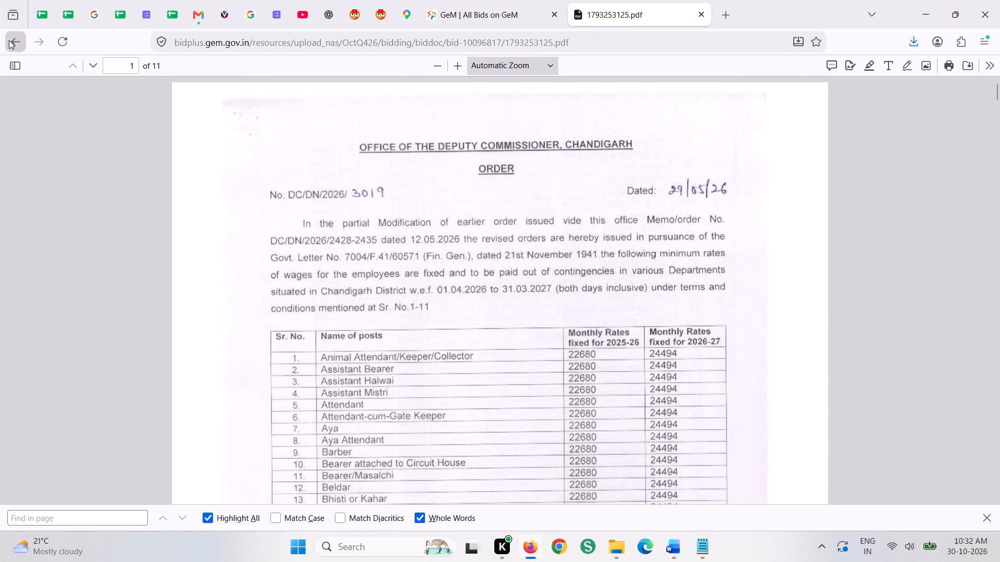
left_click(9, 41)
left_click(491, 2)
left_click(654, 0)
Join the broken lines of item 2 in the Word list into one continuous paragraph ending with "interested manpower service providers".
key("alt+Tab")
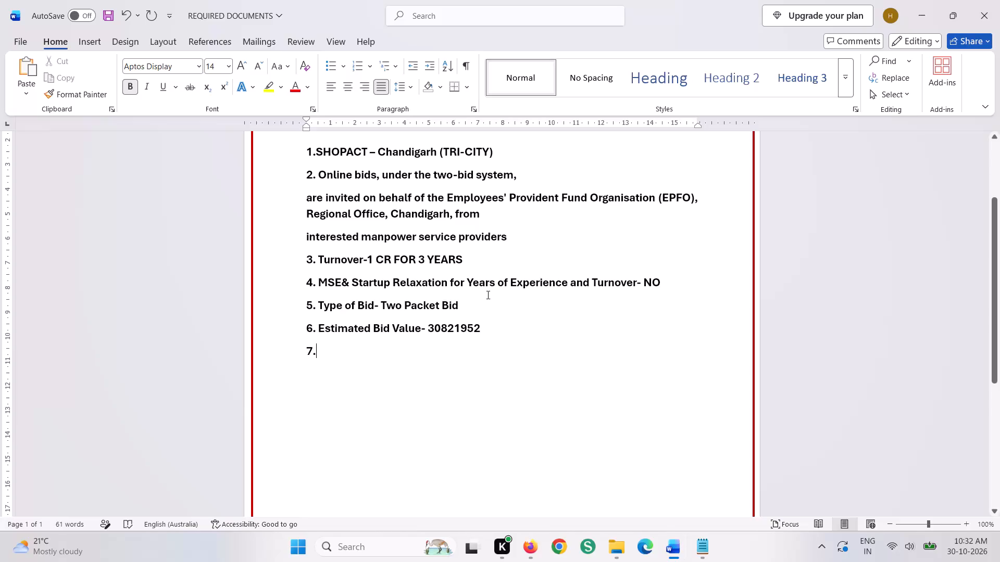
left_click(305, 196)
key("BackSpace")
key("space")
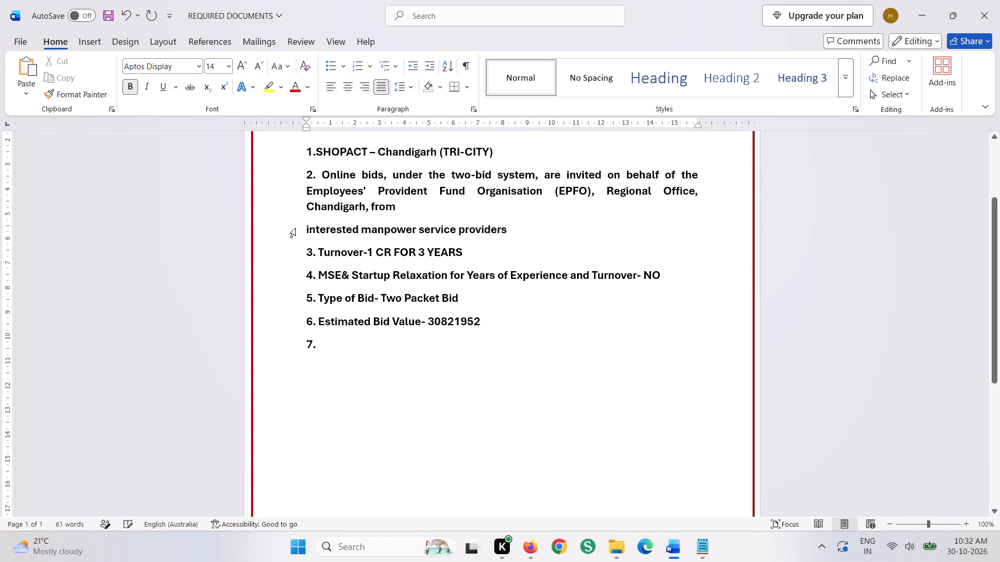
left_click(304, 227)
key("BackSpace")
key("space")
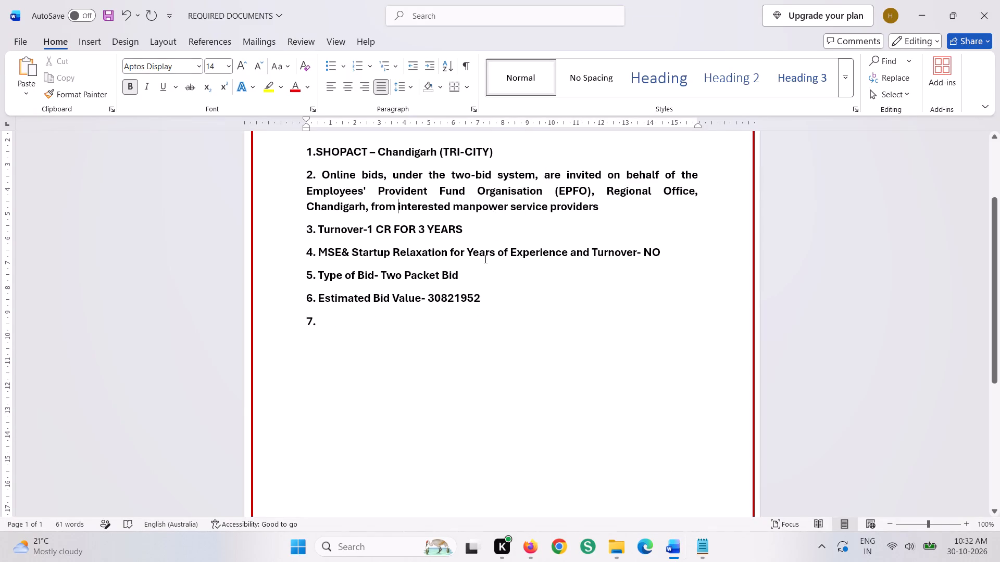
Look through the rest of the bid to its end and back to the Past Project Experience clause for item 7's content.
left_click(367, 321)
key("alt+Tab")
scroll(511, 285, "down", 2)
scroll(568, 272, "down", 6)
scroll(606, 248, "down", 3)
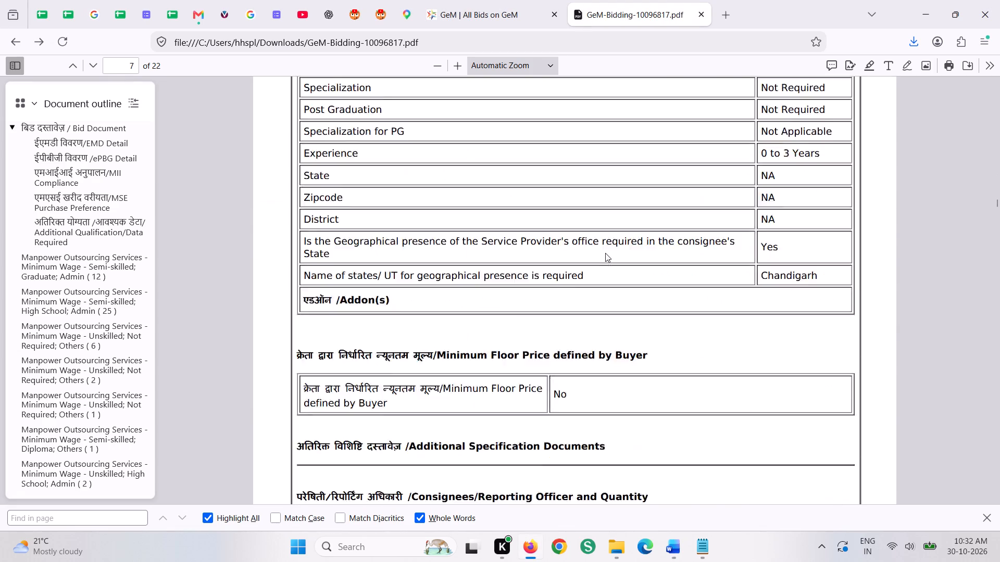
scroll(609, 254, "down", 2)
scroll(651, 264, "down", 10)
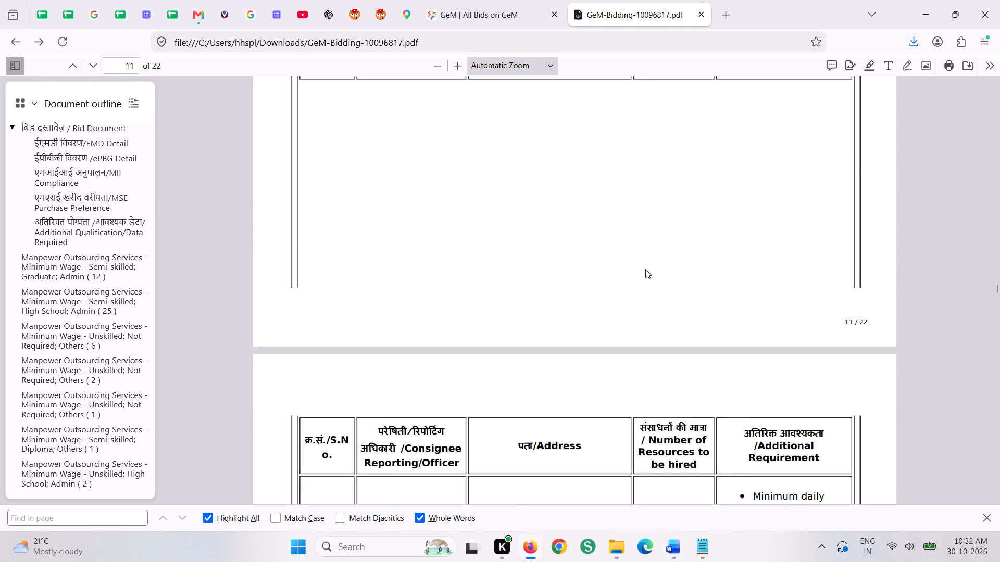
scroll(645, 269, "down", 20)
scroll(645, 269, "down", 11)
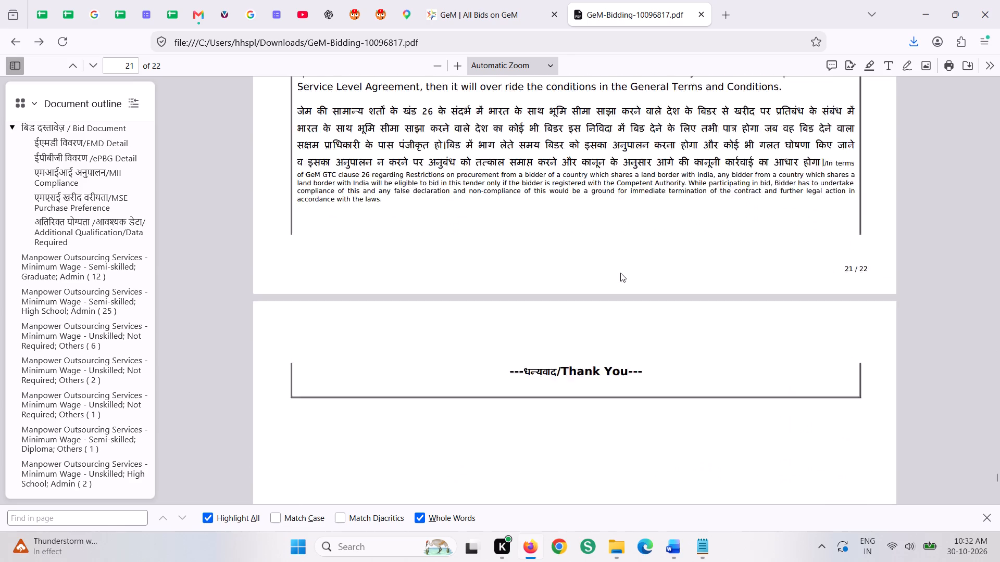
scroll(620, 273, "up", 4)
scroll(490, 272, "up", 2)
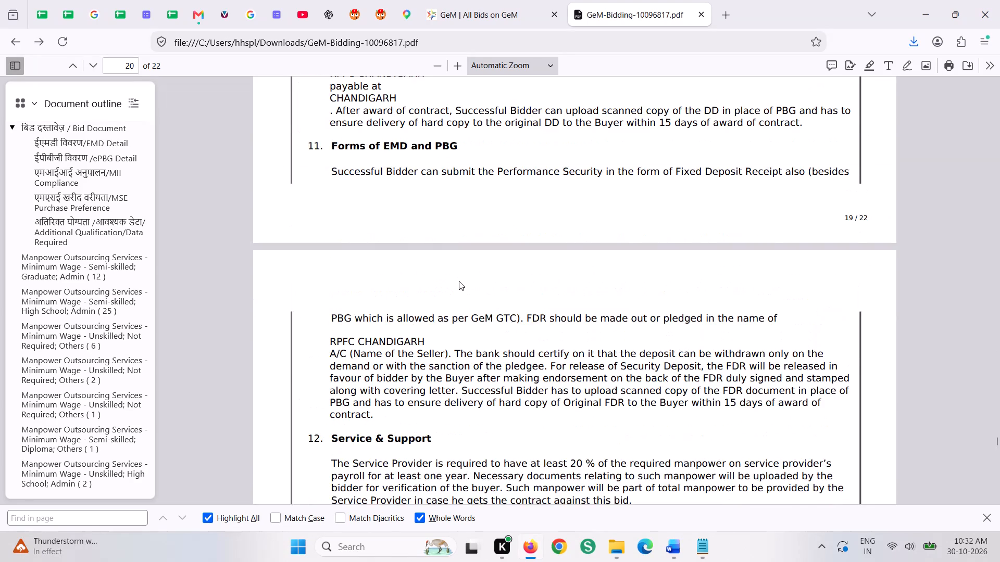
scroll(459, 281, "up", 1)
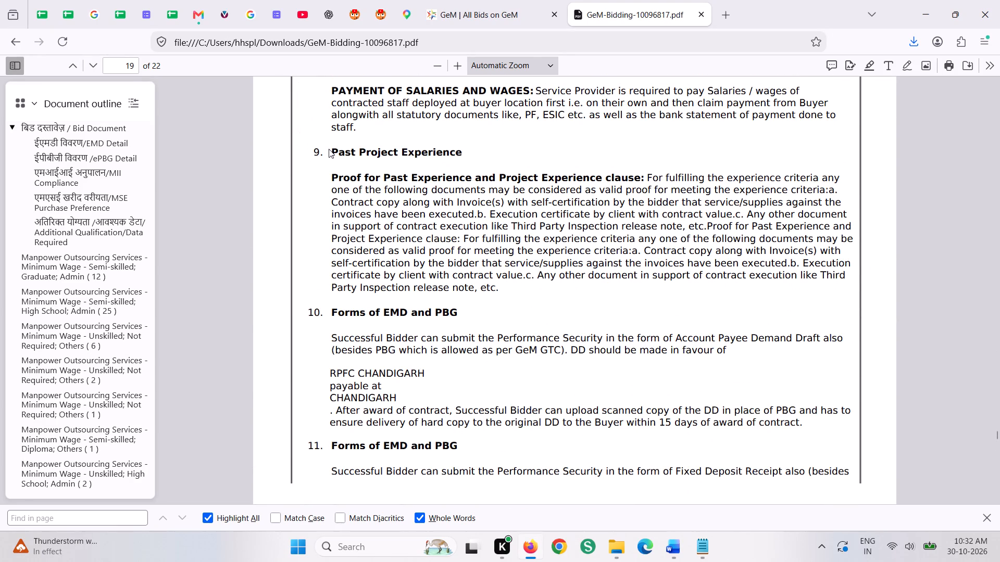
Copy the heading "Past Project Experience" from clause 9 of the bid into the Word list as item 7.
double_click(329, 149)
left_click_drag(332, 150, 462, 150)
key("ctrl+c")
key("ctrl+c")
key("ctrl+c")
key("ctrl+c")
key("ctrl+c")
key("alt+Tab")
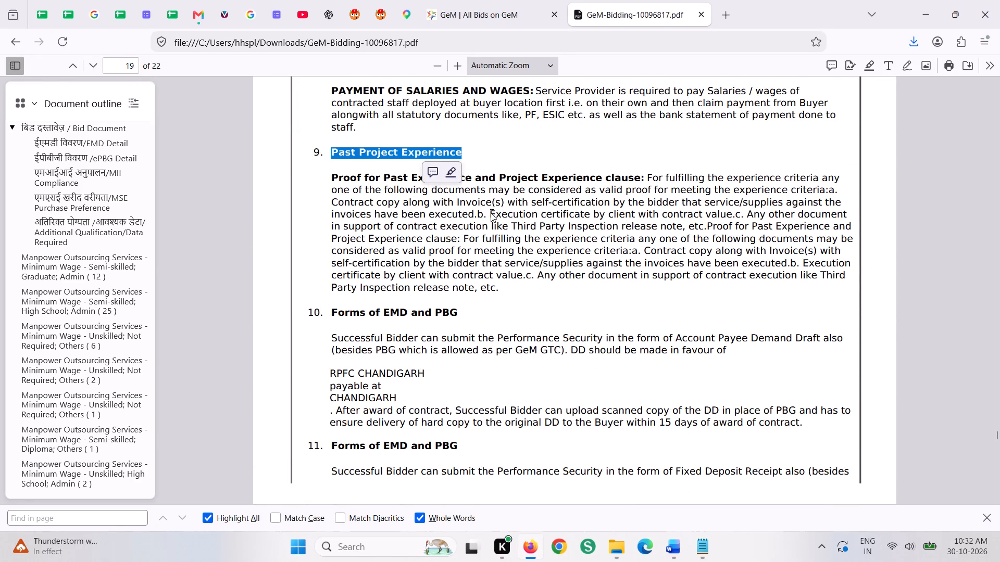
key("ctrl+v")
Add item 8 as "Bidder financial standing", copied from the bid's terms, and start item 9 in the Word list.
key("alt+Tab")
scroll(455, 324, "up", 1)
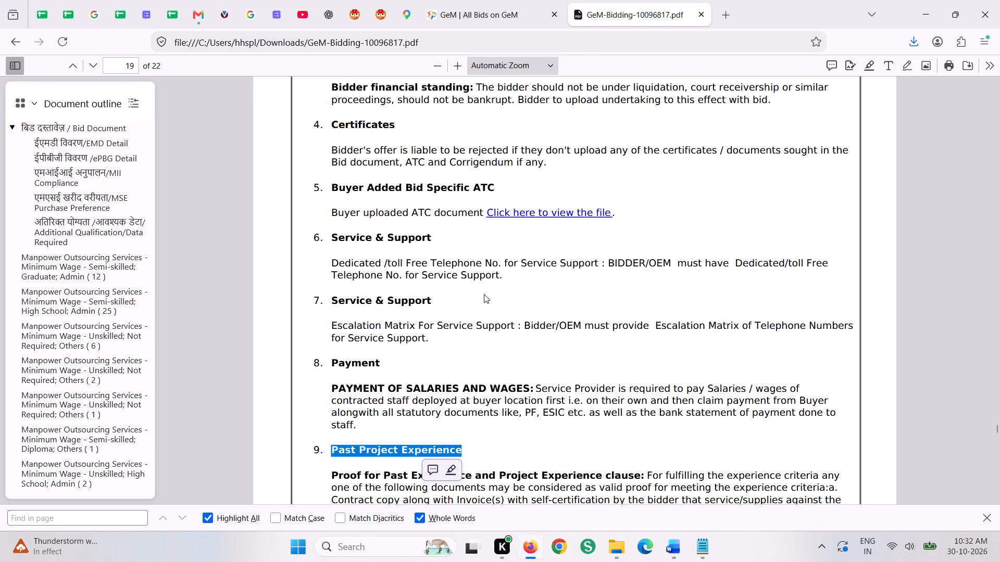
left_click(339, 90)
left_click_drag(339, 90, 447, 80)
key("ctrl+c")
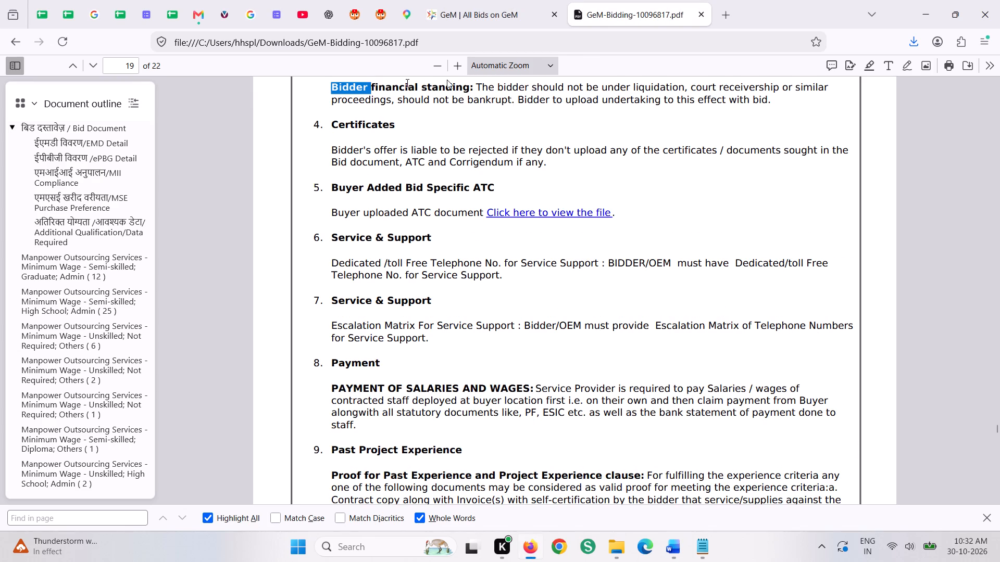
left_click_drag(447, 80, 465, 86)
key("ctrl+c")
key("ctrl+c")
key("ctrl+c")
key("ctrl+c")
key("alt+Tab")
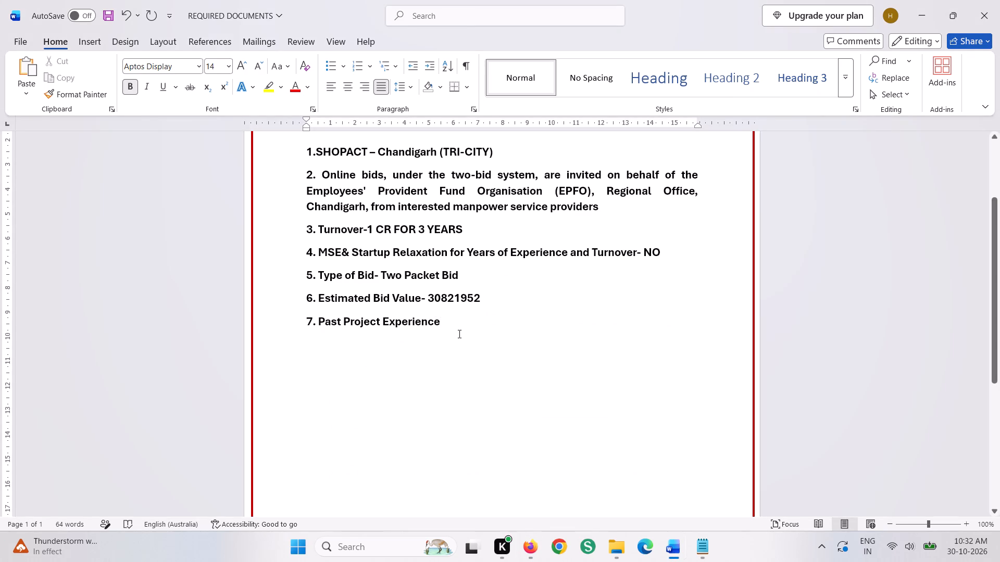
key("Return")
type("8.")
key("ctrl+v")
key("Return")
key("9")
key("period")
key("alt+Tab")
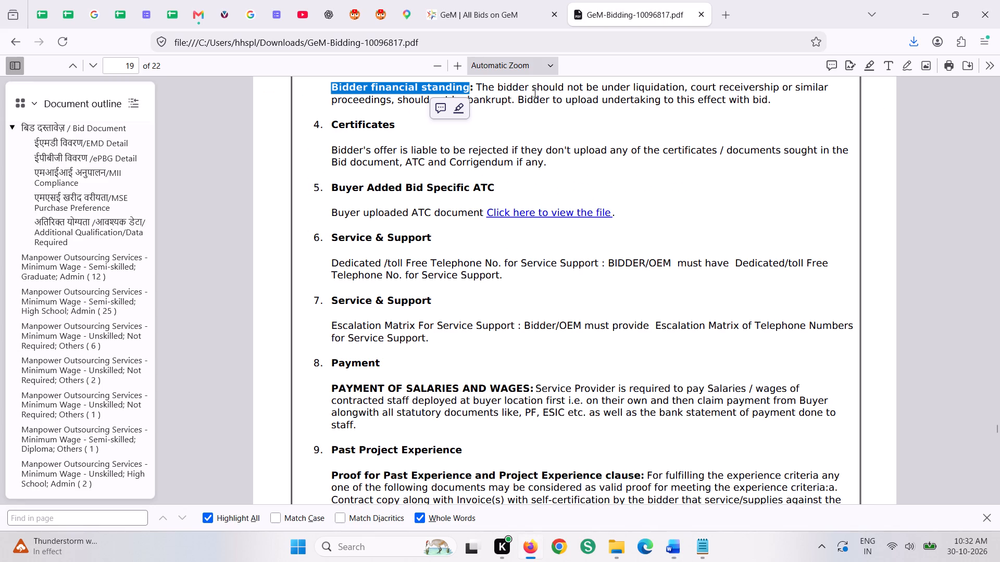
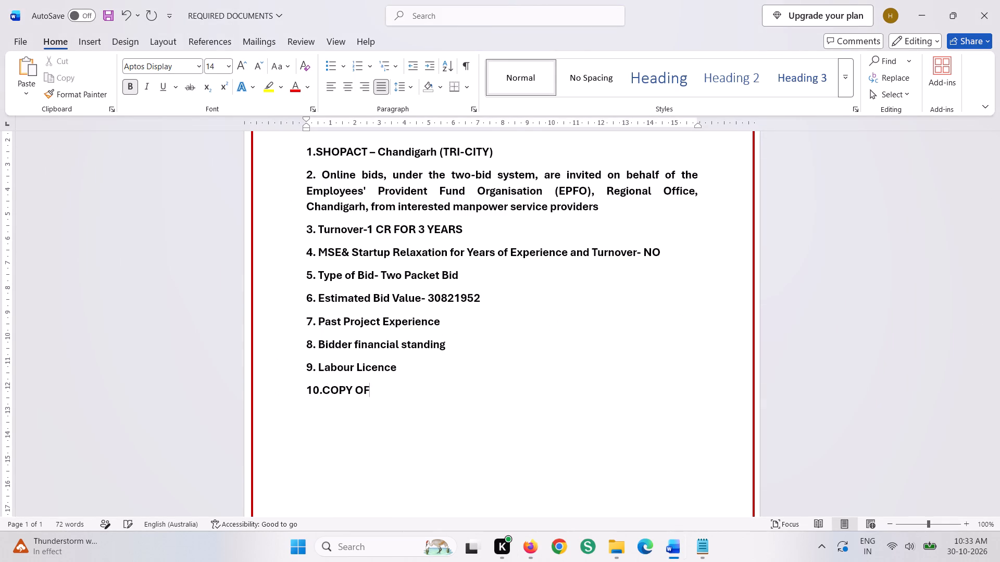
Complete item 10 of the Word list so it reads "COPY OF EPF,ESIC,GST,PAN,ITR FOR 3 YEARS".
key("space")
type("EPF,ESIC,")
type("GST")
type(",PAN,ITR FOR")
key("space")
type("3 YEARS")
key("space")
Start the next numbered item on a new line below item 10 in the Word list.
key("Return")
type("1")
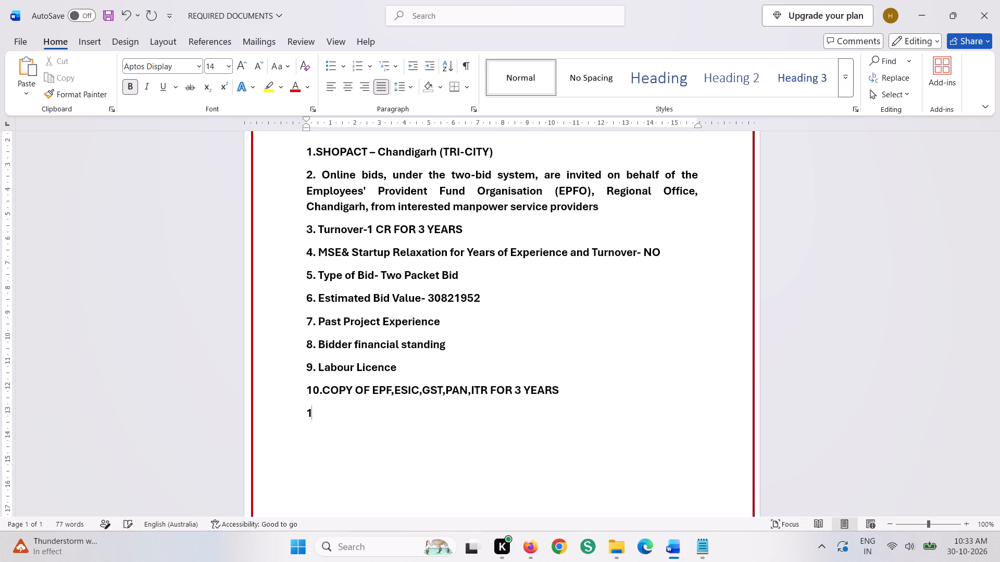
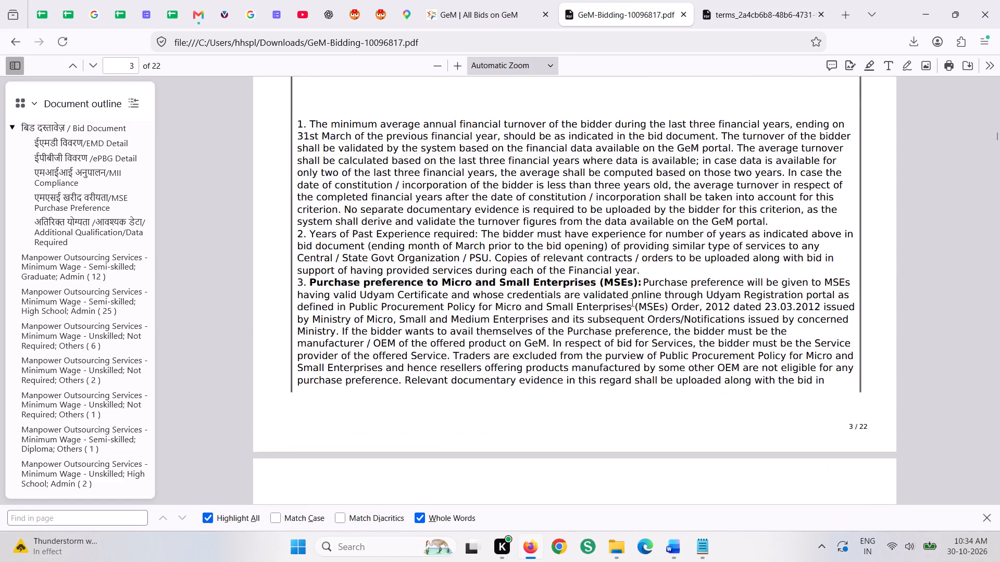
Open the bid document's Scope of work & Job description attachment, 1793252936.pdf, for a check and return to the bid document.
scroll(631, 302, "up", 2)
scroll(620, 299, "down", 9)
left_click(528, 103)
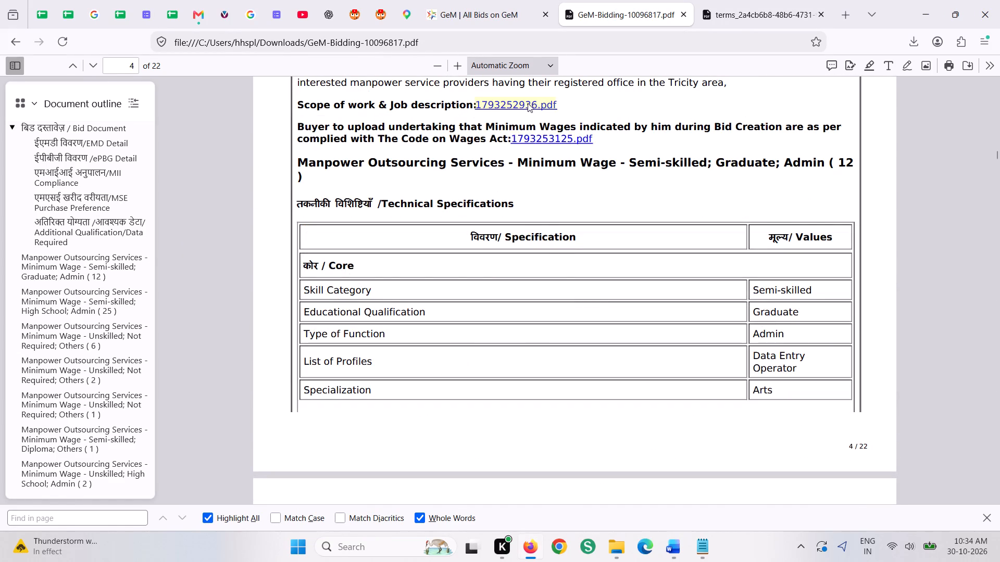
scroll(480, 148, "up", 2)
left_click(14, 41)
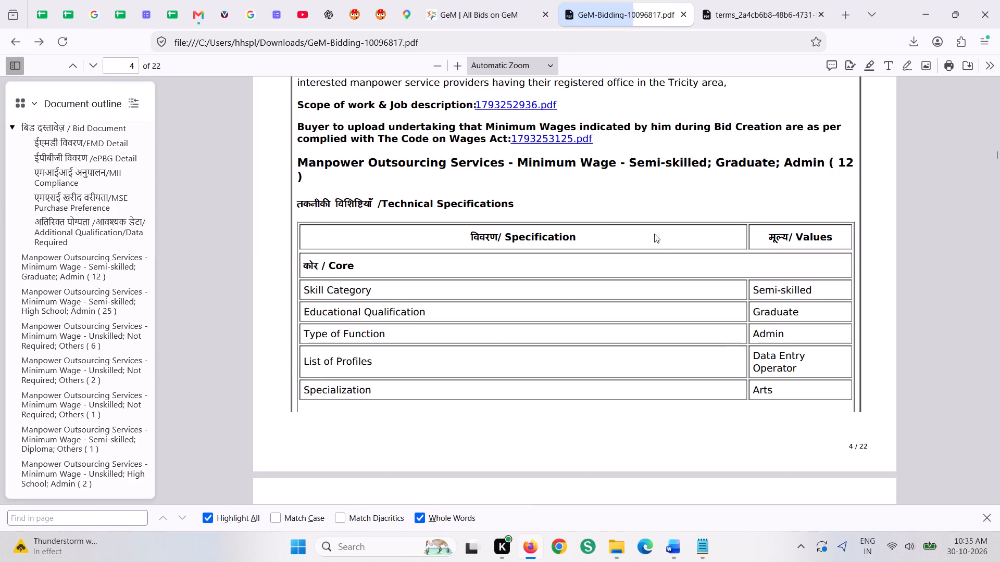
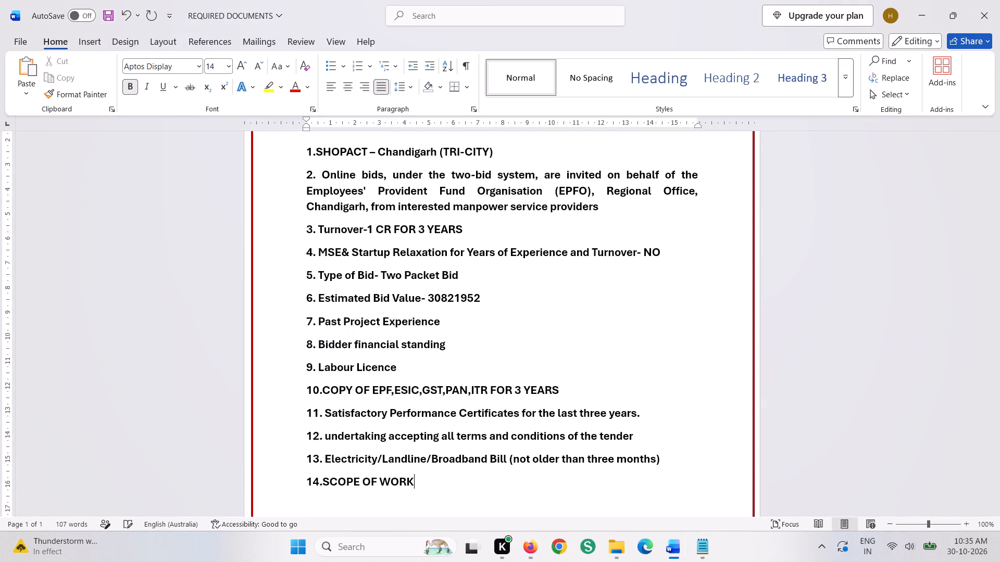
Append "-PG.N" to item 14, SCOPE OF WORK, in the REQUIRED DOCUMENTS list, beginning its page-number reference.
type("-")
type("PG.N")
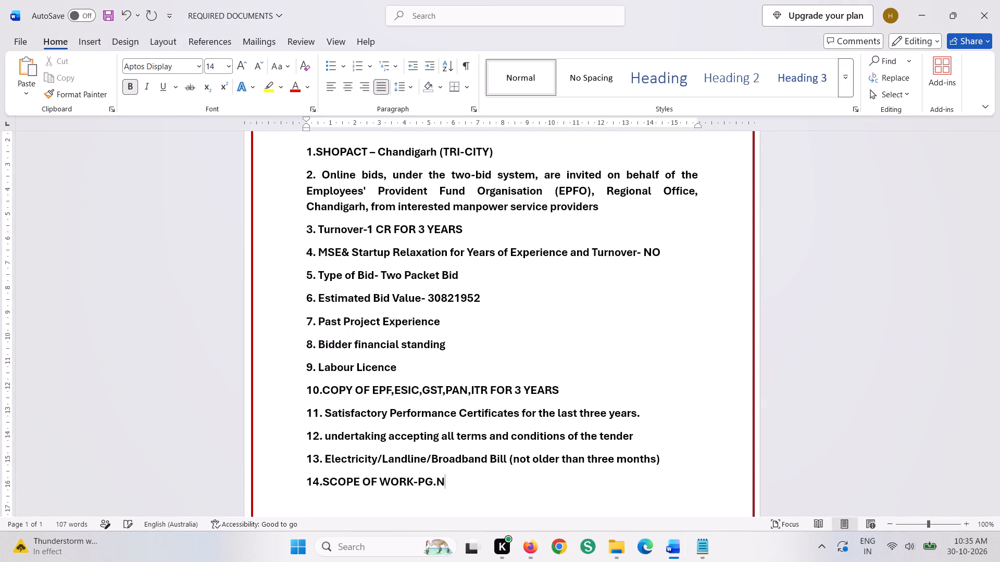
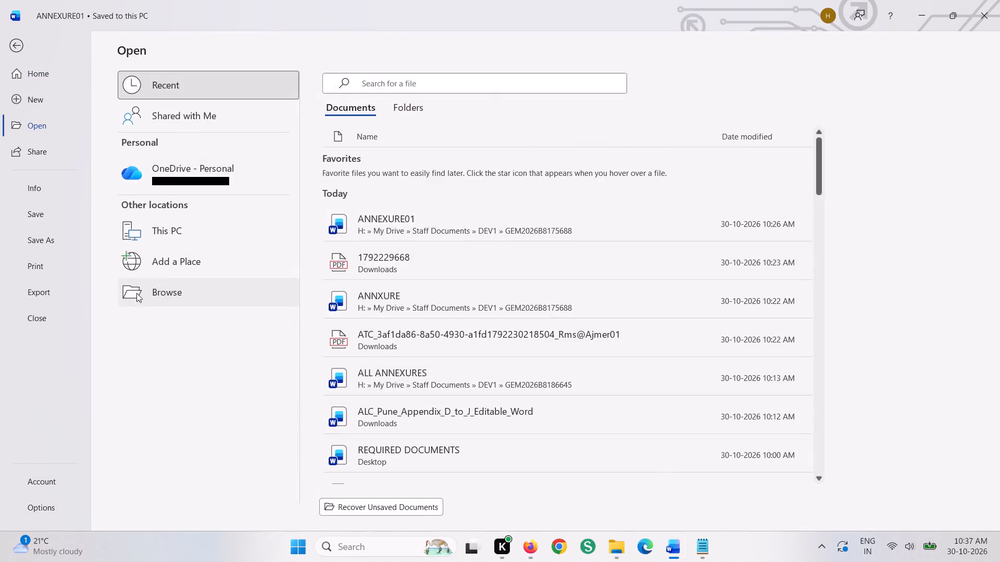
Open the EPFO Chandigarh tender terms PDF from Downloads, converting it to a Word document with editing enabled.
scroll(120, 232, "up", 12)
left_click(68, 133)
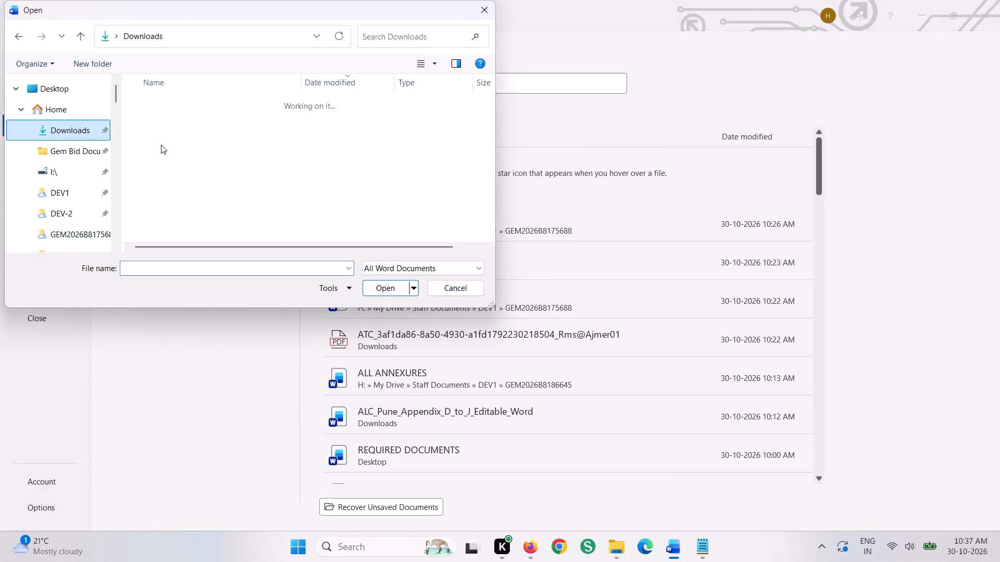
scroll(161, 145, "up", 15)
double_click(175, 126)
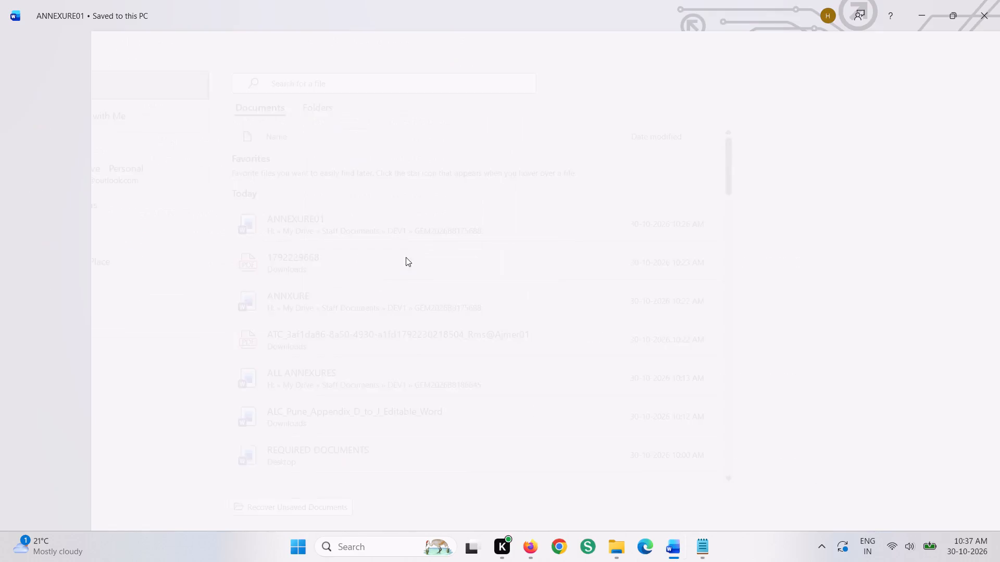
left_click(554, 326)
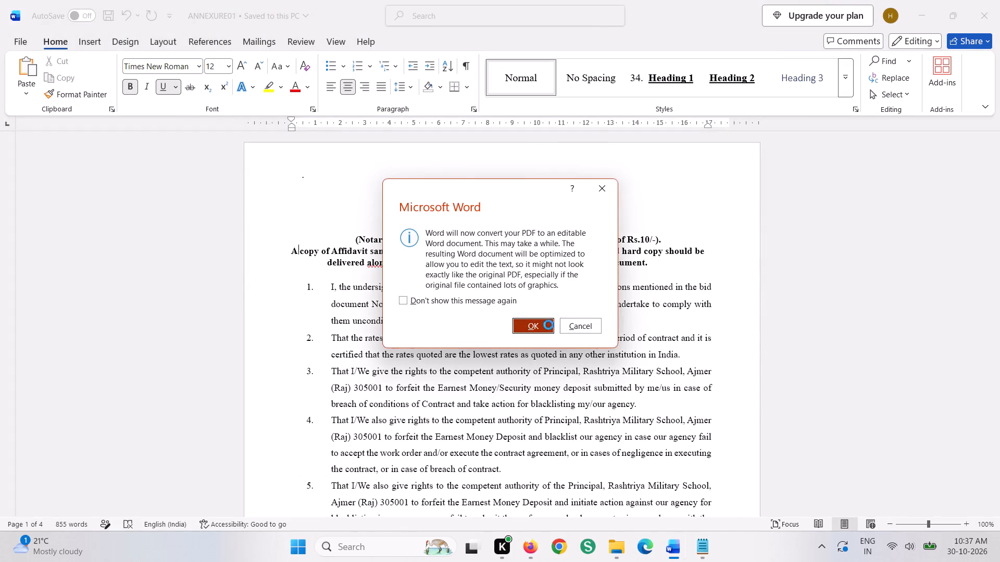
left_click(542, 324)
left_click(479, 275)
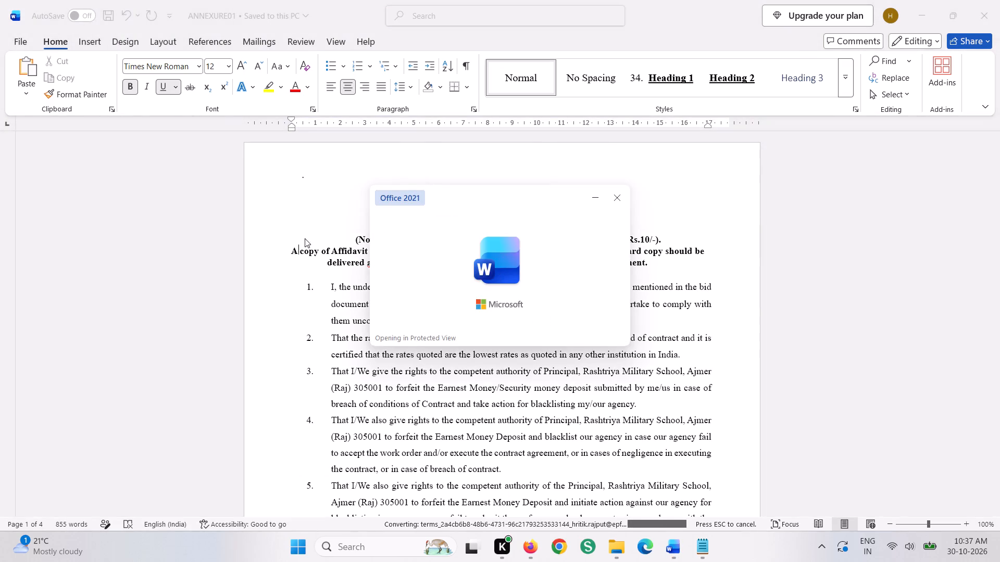
left_click(522, 63)
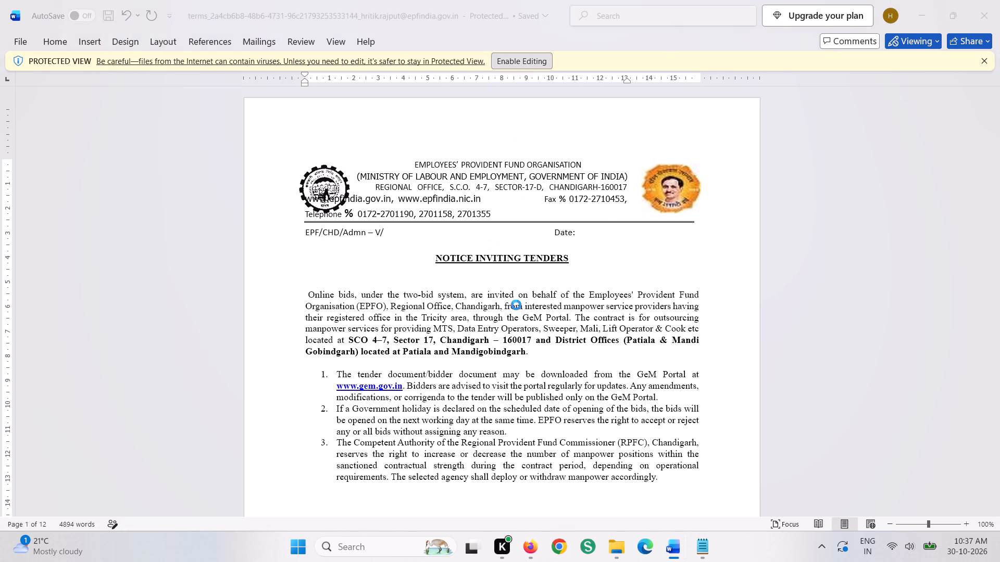
left_click(521, 323)
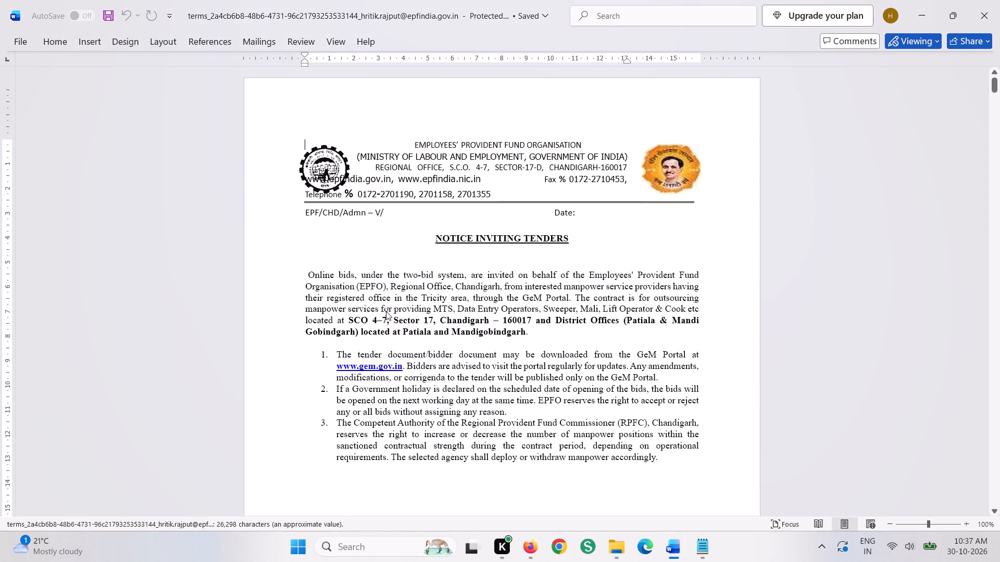
left_click(386, 311)
Delete everything from the Notice Inviting Tenders letterhead through the tenderer's blank From lines, just above the addressee Regional P.F. Commissioner.
left_click_drag(284, 187, 609, 551)
left_click_drag(387, 195, 469, 269)
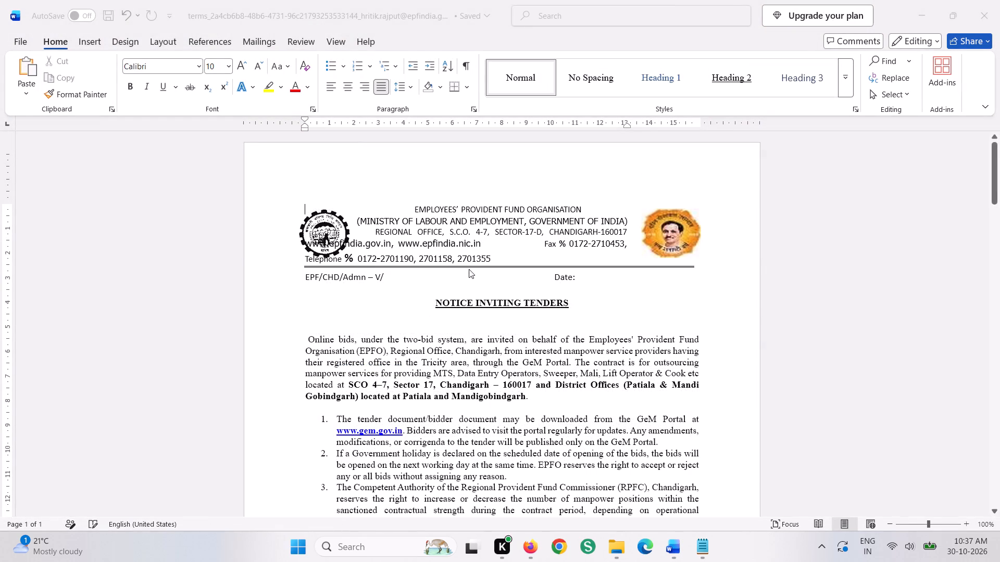
left_click_drag(469, 269, 696, 561)
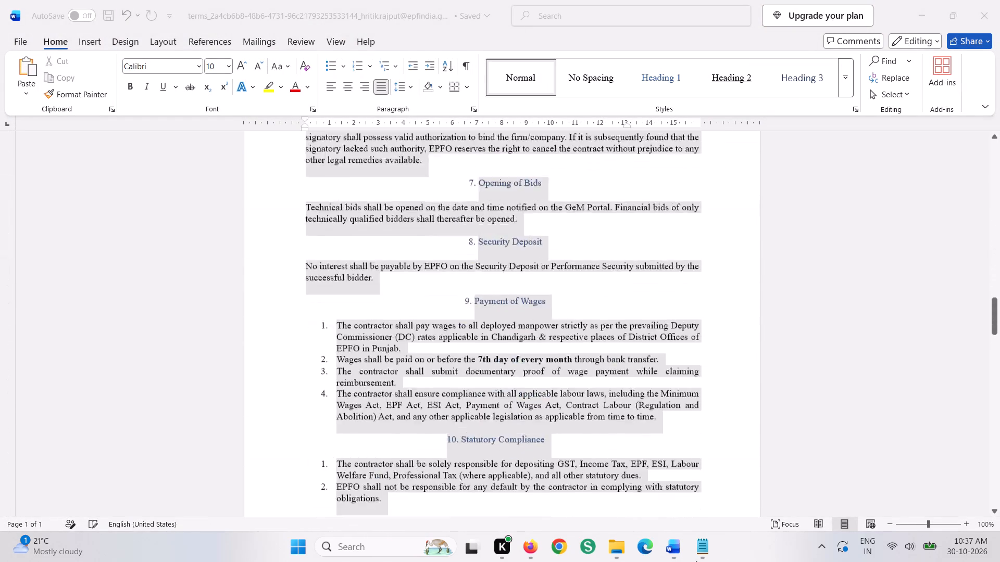
left_click_drag(696, 561, 625, 281)
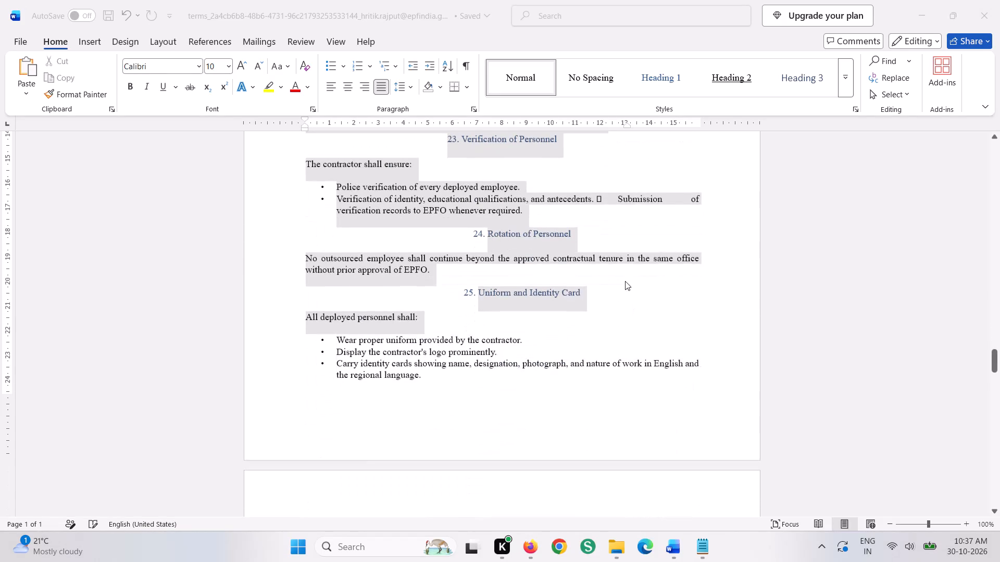
left_click_drag(625, 281, 531, 360)
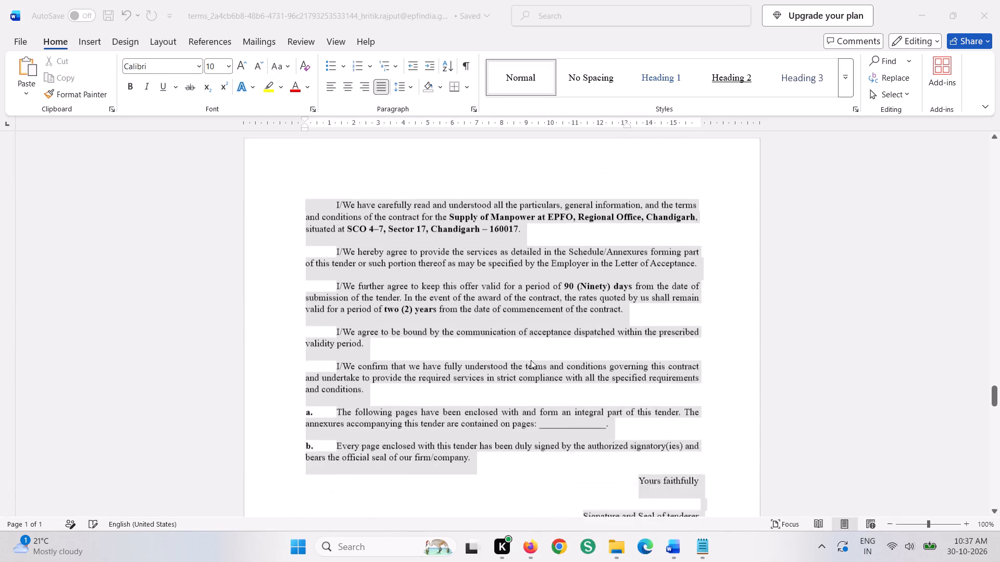
left_click_drag(531, 360, 537, 212)
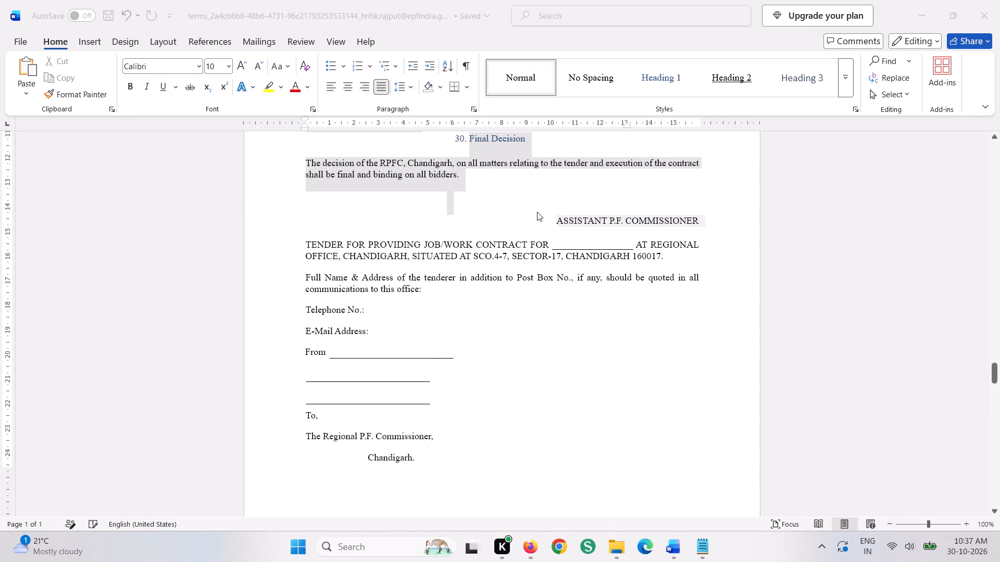
left_click_drag(537, 212, 543, 209)
left_click_drag(543, 209, 544, 209)
left_click_drag(544, 209, 547, 206)
left_click_drag(547, 206, 553, 203)
left_click_drag(553, 203, 535, 381)
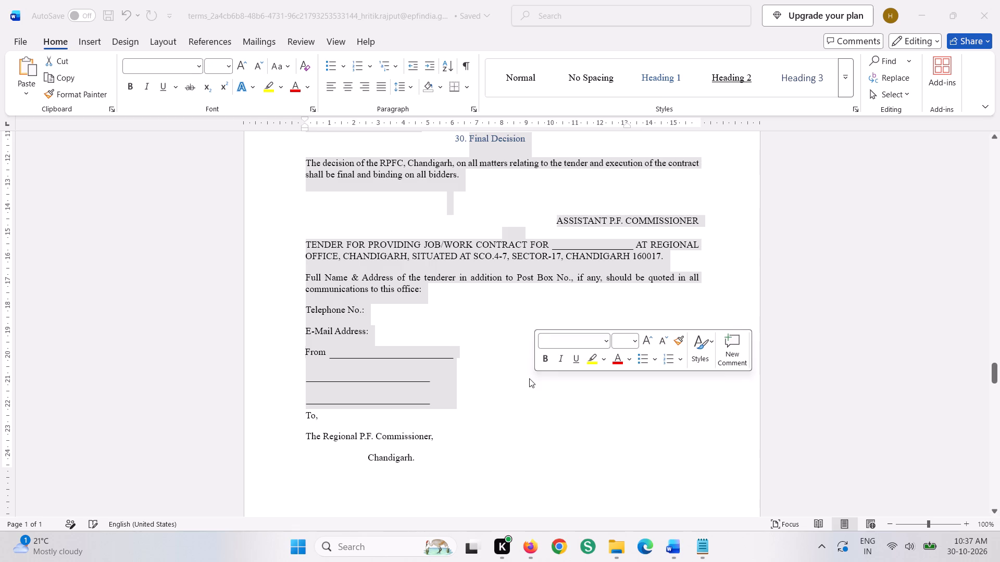
key("BackSpace")
Select the text from the Annexure-3 Technical Bid heading through the closing agreement, leaving out the tenderer's undertaking letter above it.
scroll(533, 351, "up", 2)
scroll(533, 351, "down", 2)
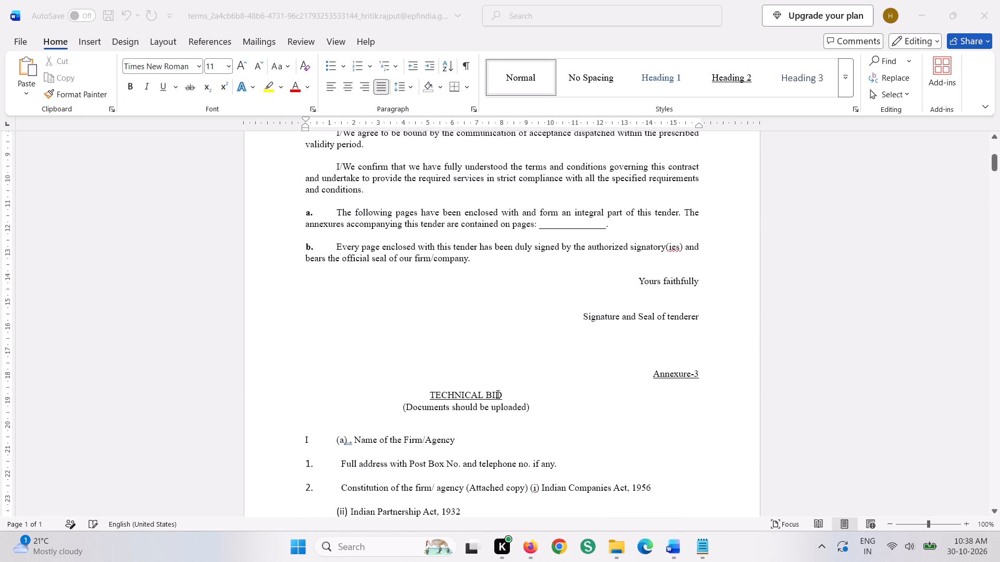
scroll(415, 411, "down", 1)
left_click_drag(651, 239, 726, 560)
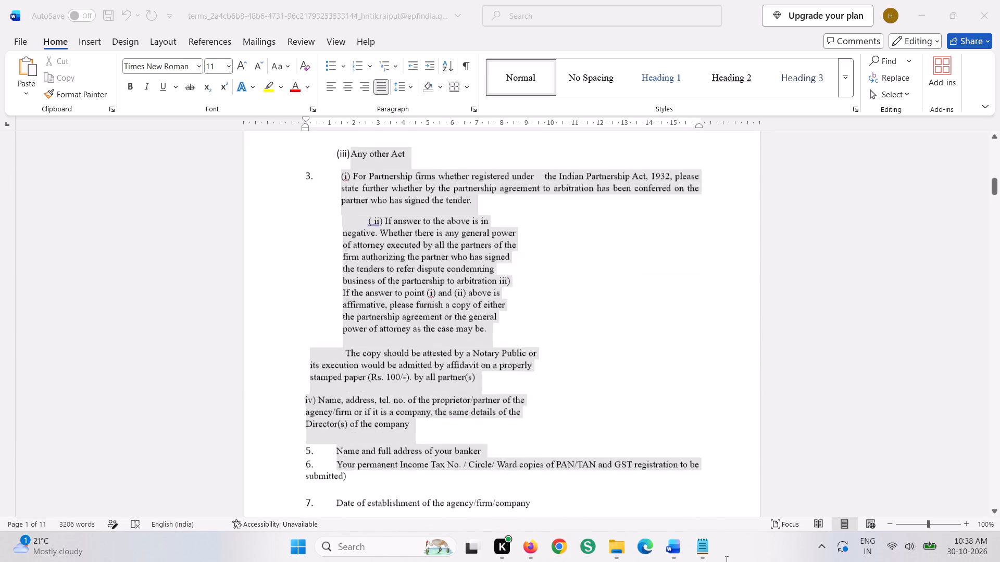
left_click_drag(726, 560, 518, 254)
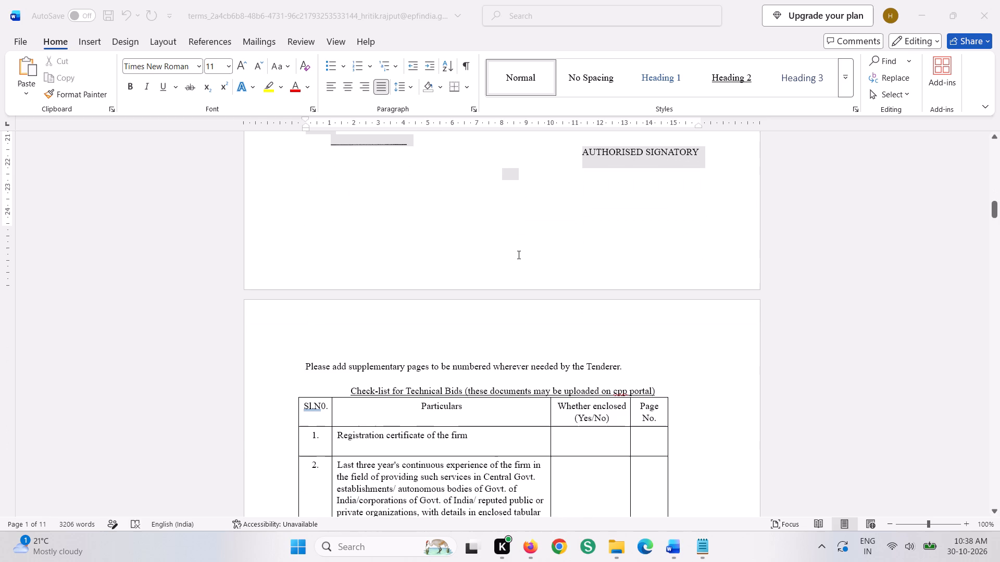
left_click_drag(518, 254, 661, 561)
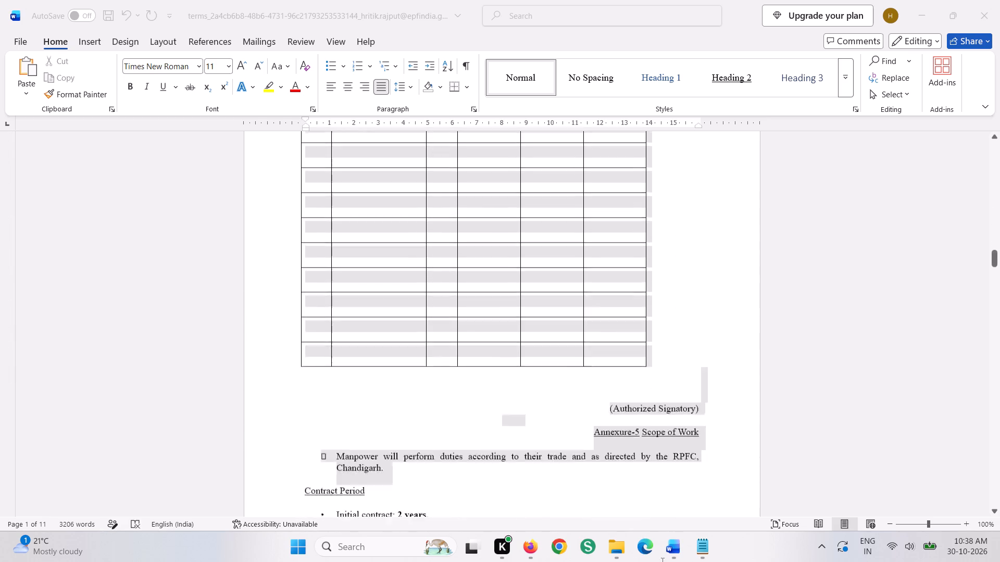
left_click_drag(661, 561, 666, 561)
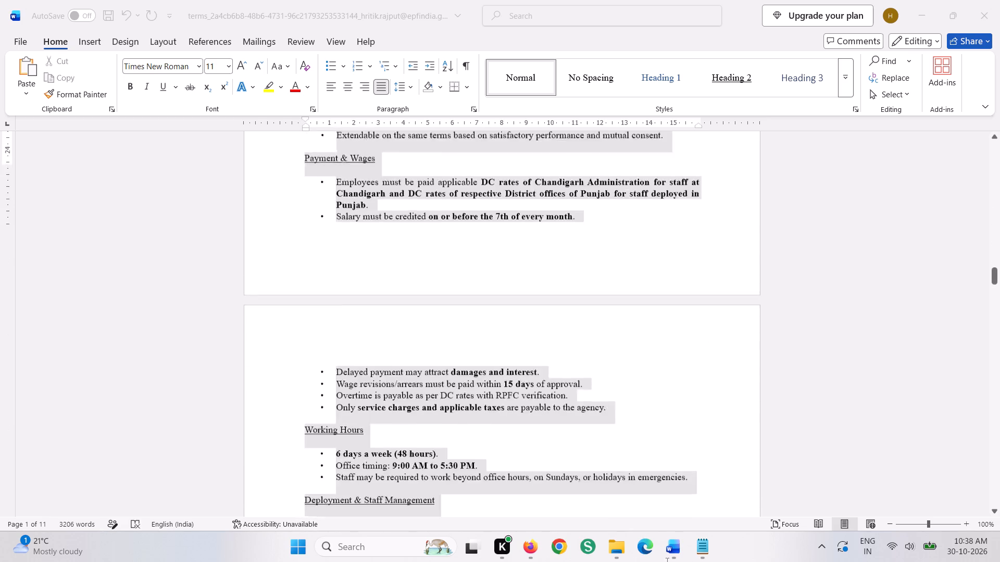
left_click_drag(666, 561, 667, 561)
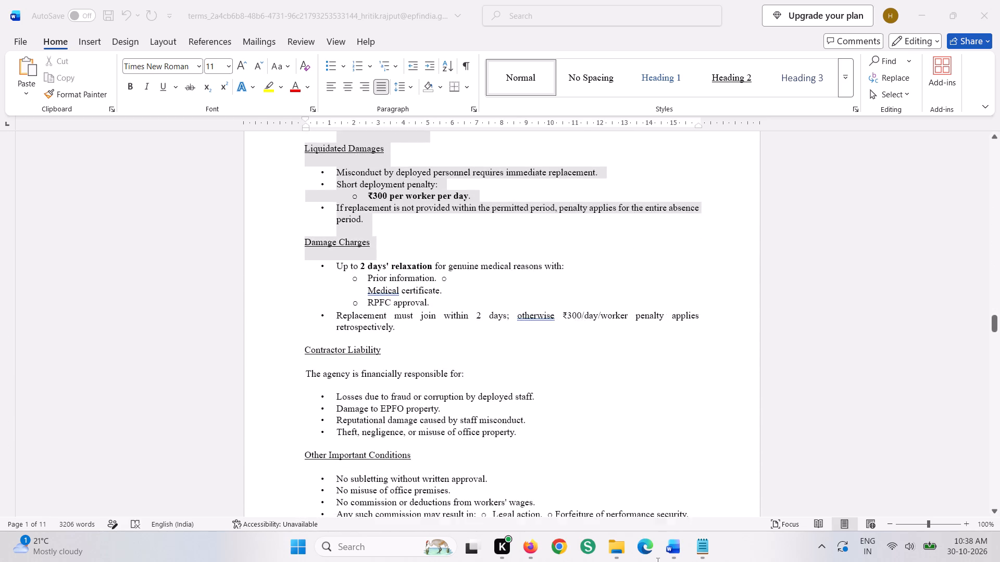
left_click_drag(667, 561, 564, 177)
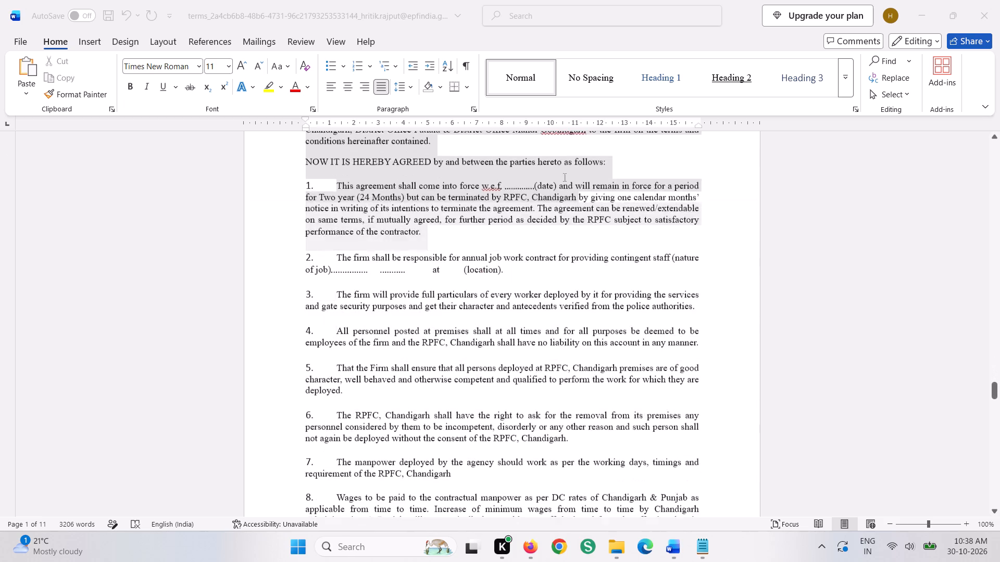
left_click_drag(564, 177, 746, 561)
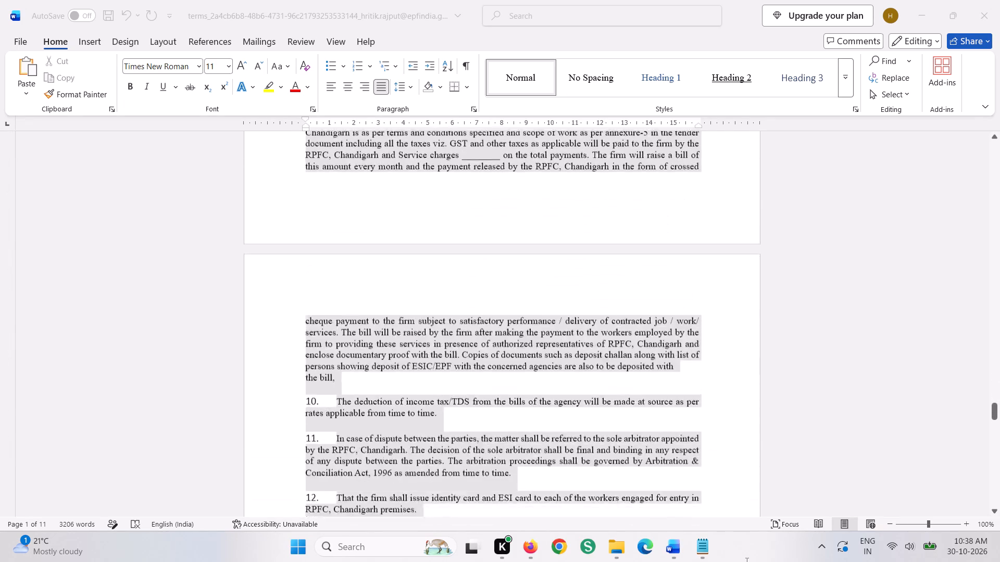
left_click_drag(746, 561, 707, 561)
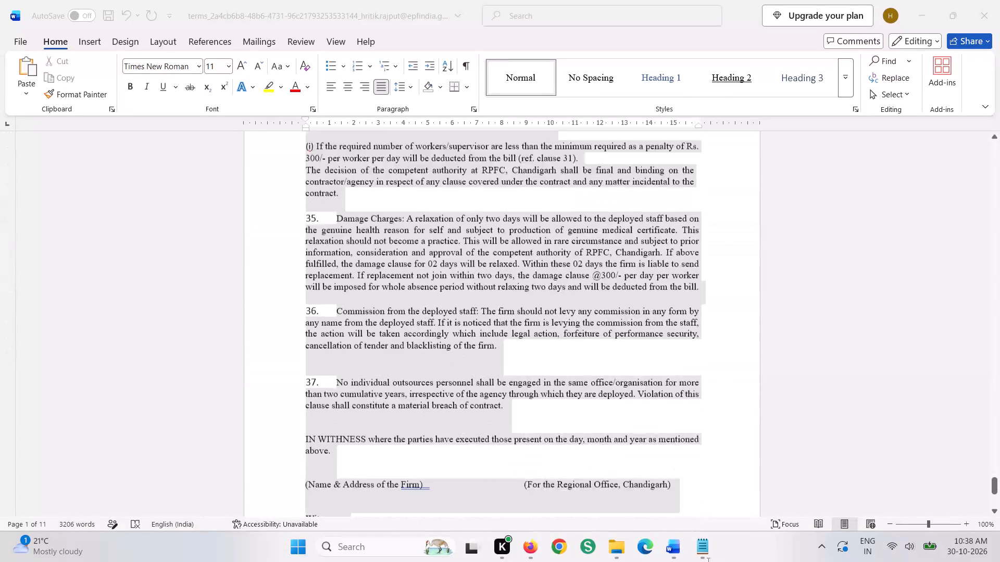
left_click_drag(707, 561, 546, 323)
scroll(546, 323, "up", 5)
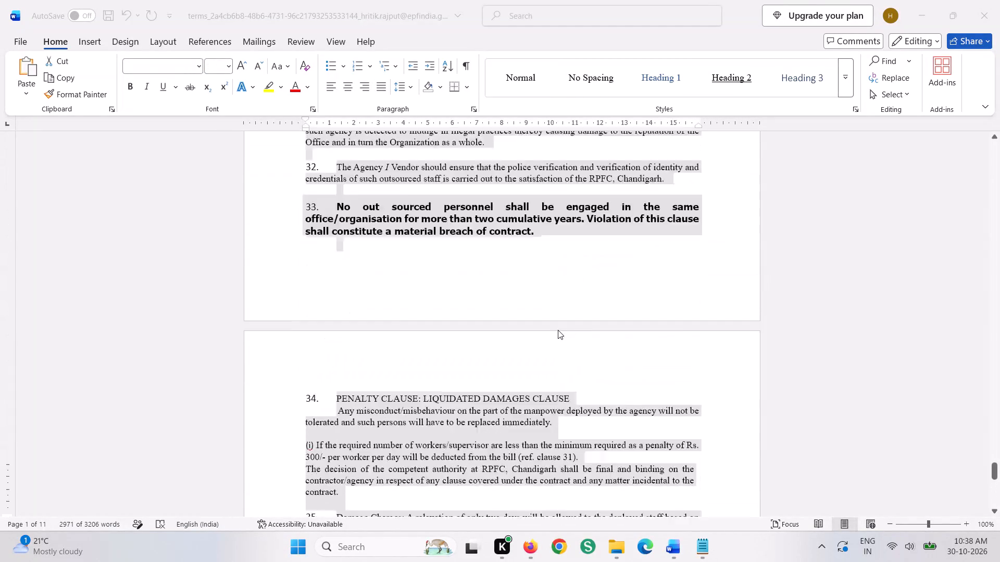
scroll(558, 330, "up", 12)
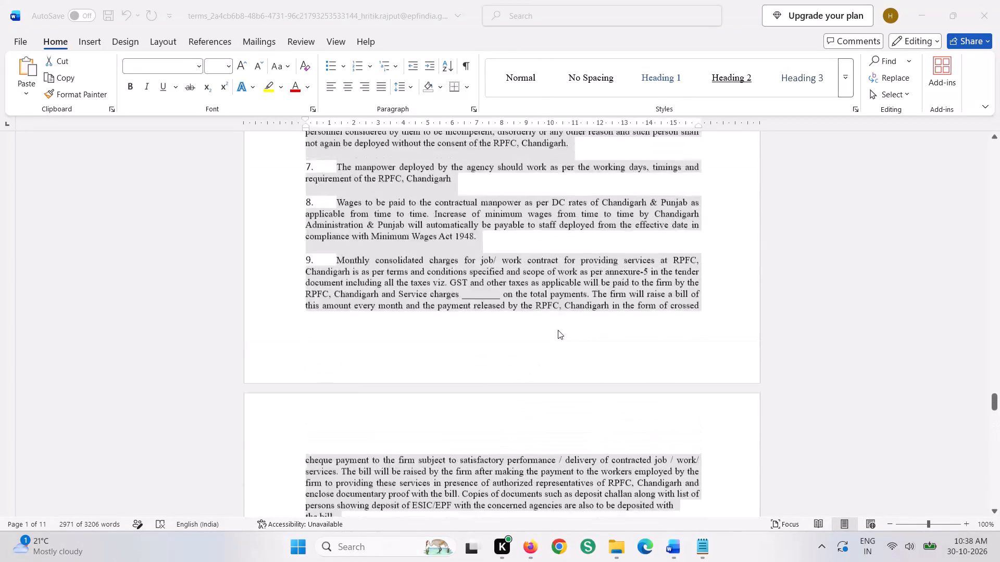
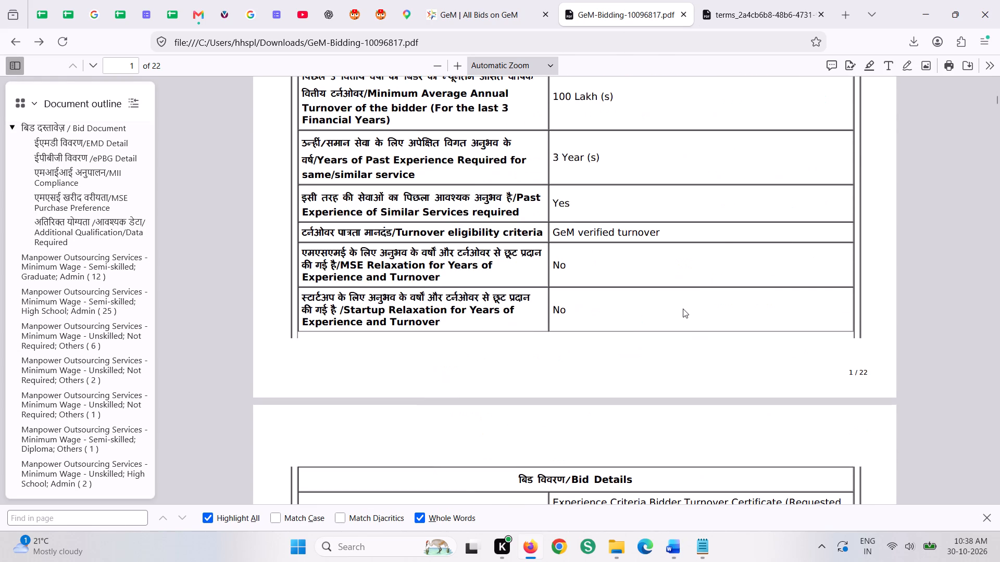
Bring up the REQUIRED DOCUMENTS file in Word and review its numbered list for the EPFO Chandigarh bid.
scroll(683, 309, "down", 2)
key("alt+Tab")
scroll(564, 285, "up", 2)
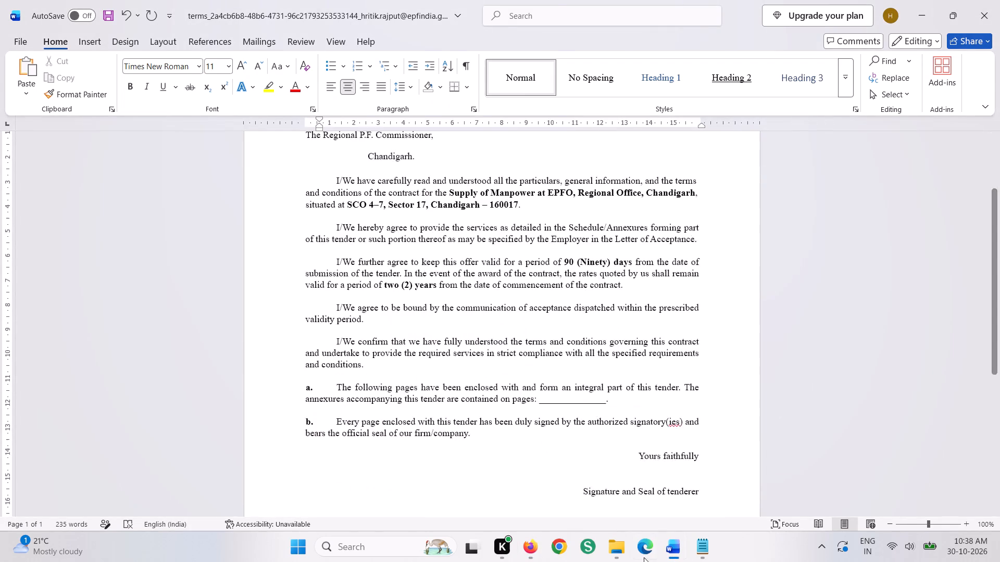
key("alt+Tab")
left_click(666, 546)
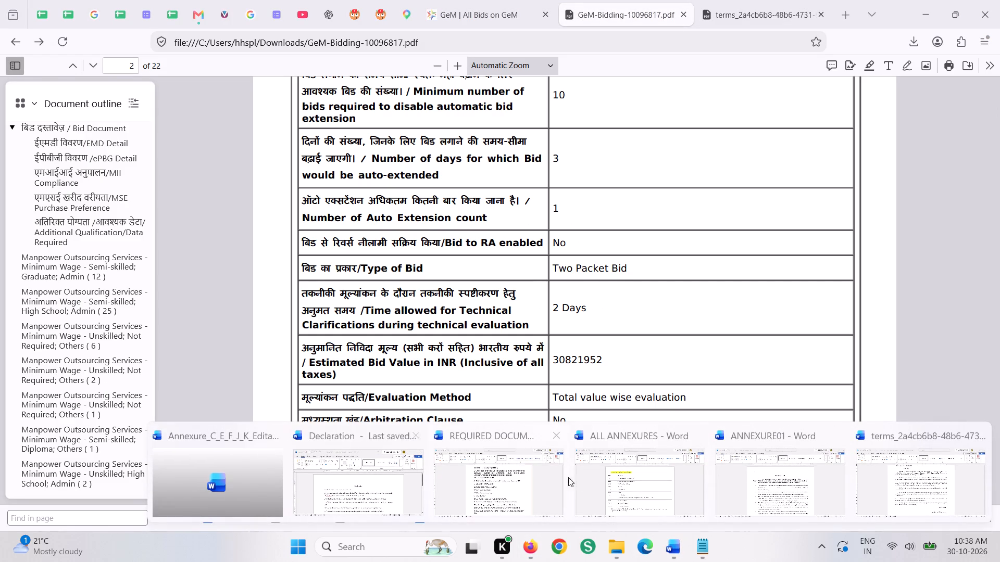
left_click(210, 480)
left_click(674, 539)
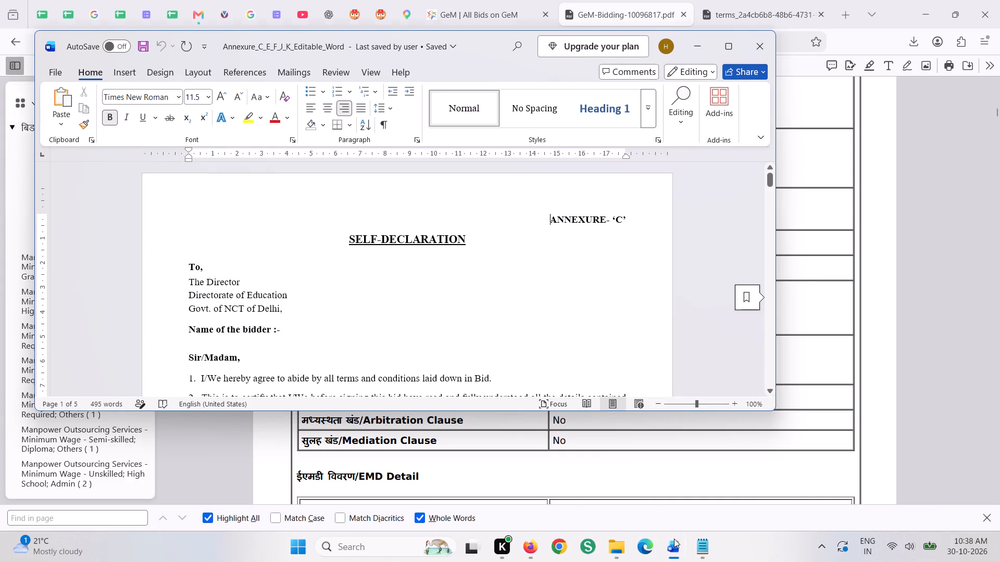
left_click(453, 477)
scroll(488, 384, "up", 2)
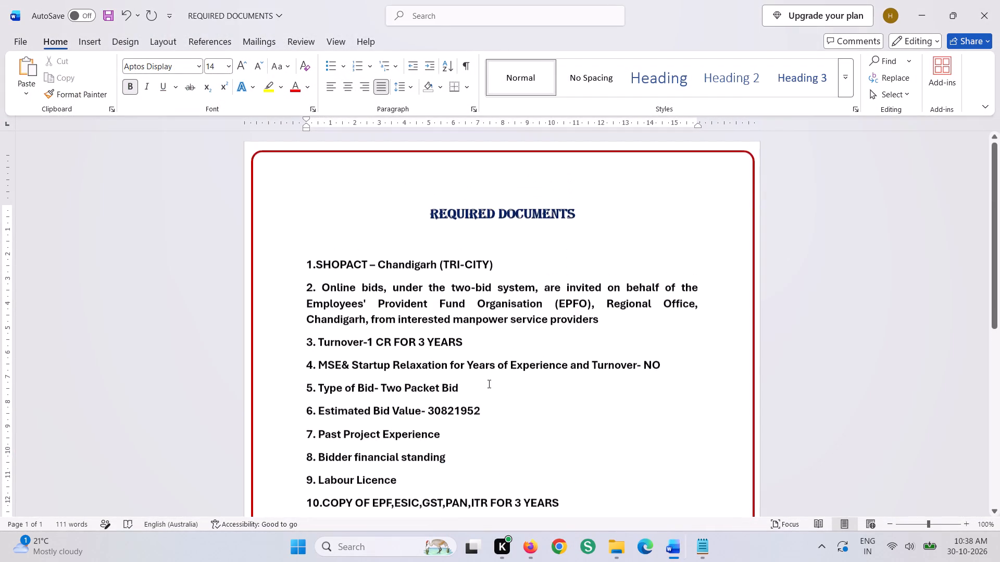
scroll(488, 382, "down", 2)
scroll(488, 382, "up", 1)
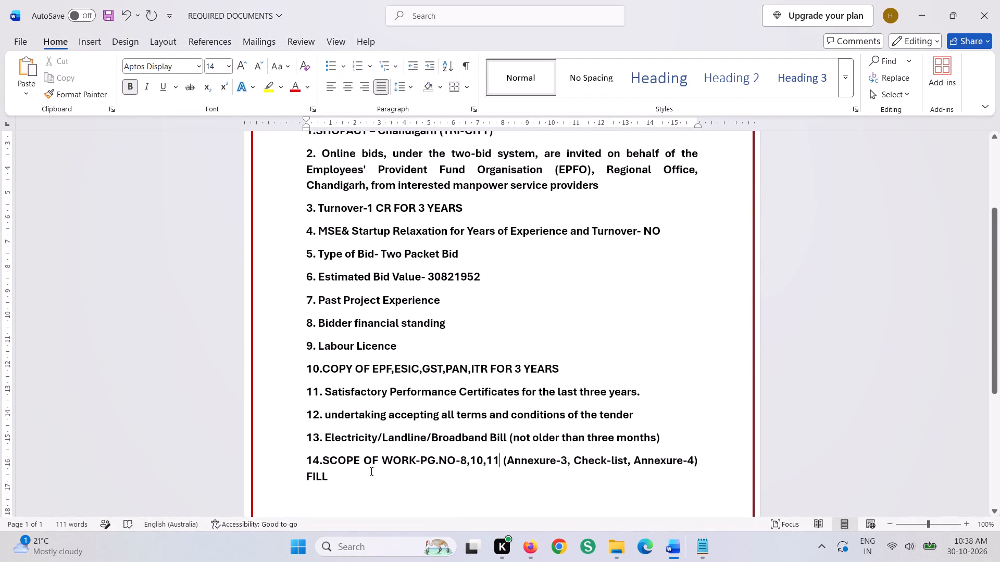
left_click(364, 479)
scroll(407, 464, "up", 2)
scroll(388, 442, "down", 2)
scroll(357, 431, "up", 1)
scroll(585, 377, "up", 1)
scroll(499, 386, "down", 1)
key("alt+Tab")
key("alt+Tab")
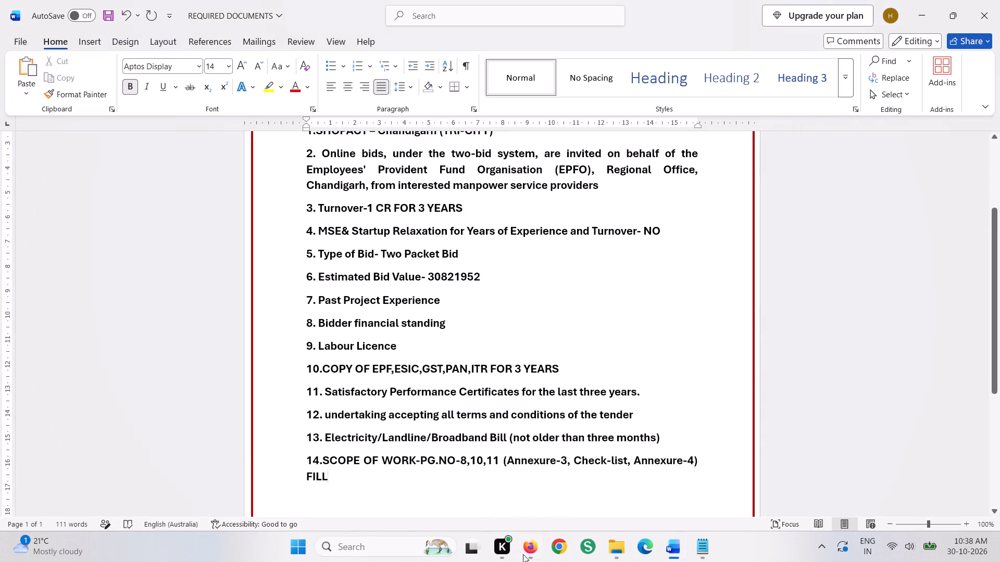
left_click(524, 548)
key("alt+Tab")
scroll(460, 343, "down", 1)
scroll(488, 334, "up", 3)
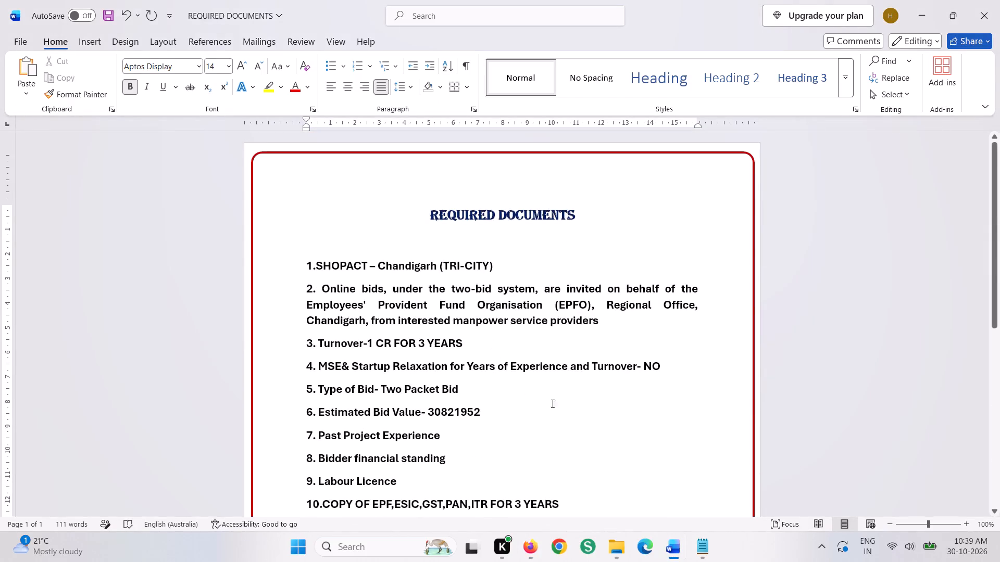
Export the required documents list as a PDF named REQUIRED DOCUMENTS into the GEM2026B8214107 folder inside DEV1.
left_click(612, 549)
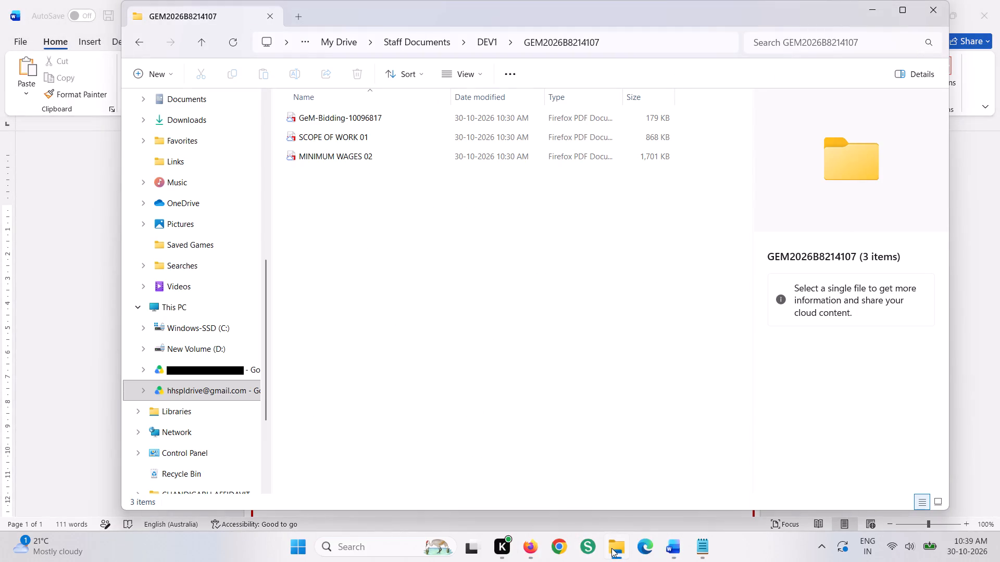
left_click(611, 548)
left_click(17, 40)
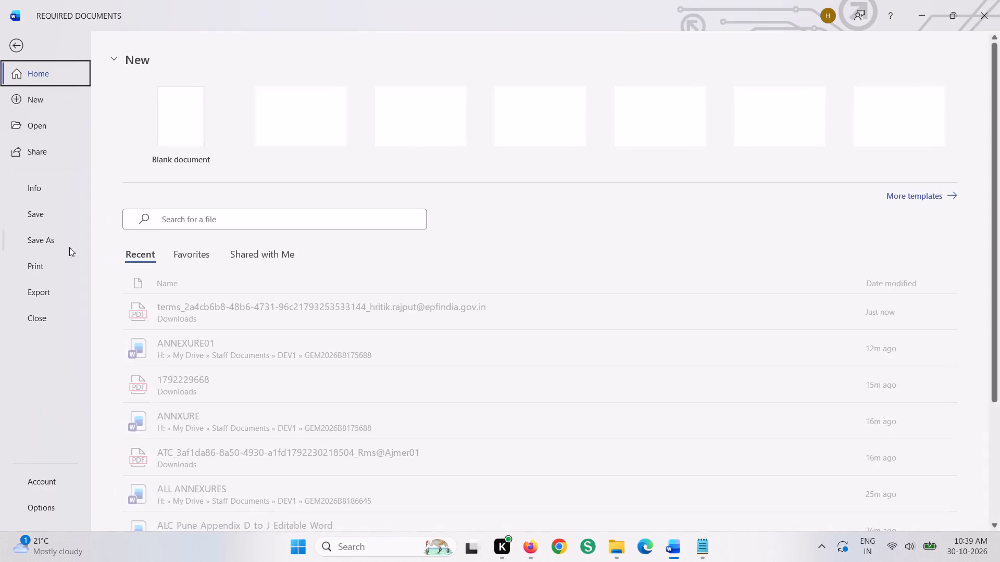
left_click(51, 292)
left_click(348, 181)
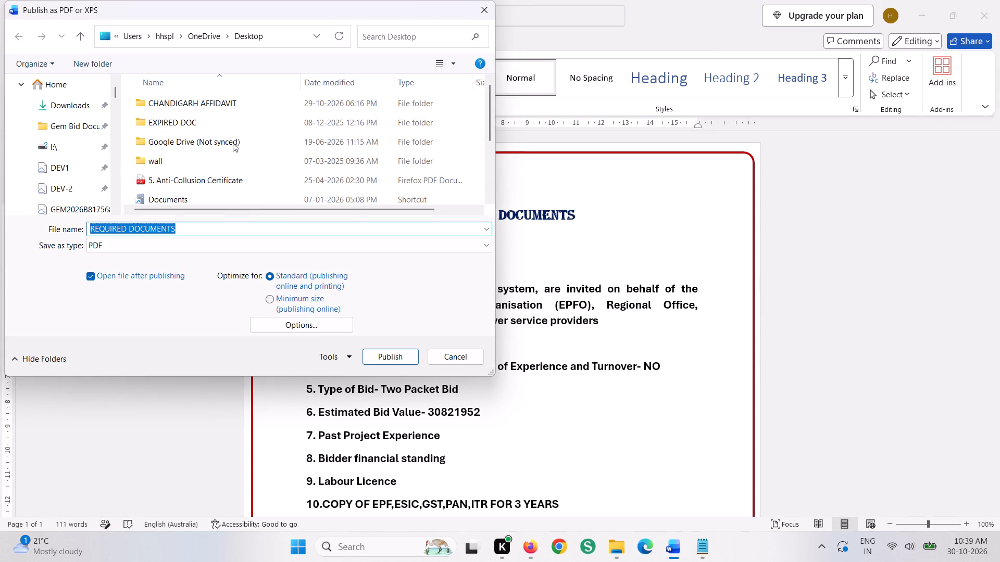
left_click(71, 170)
scroll(197, 145, "up", 10)
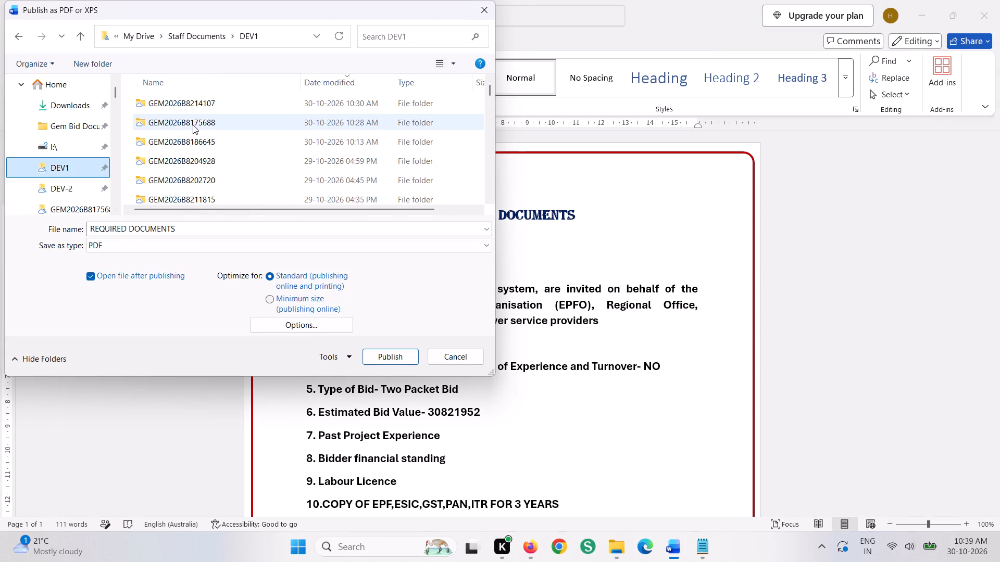
double_click(202, 108)
left_click(205, 230)
left_click(377, 356)
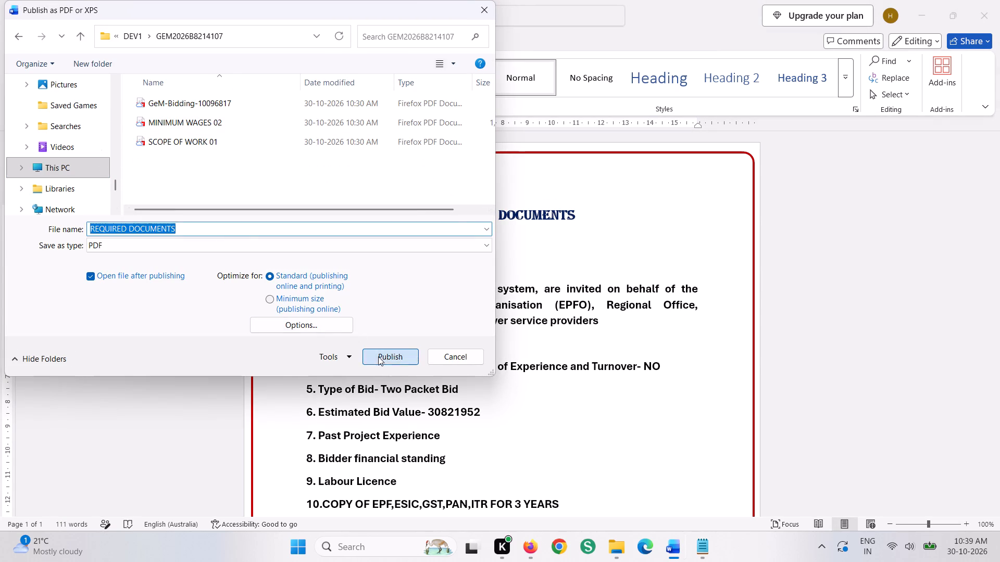
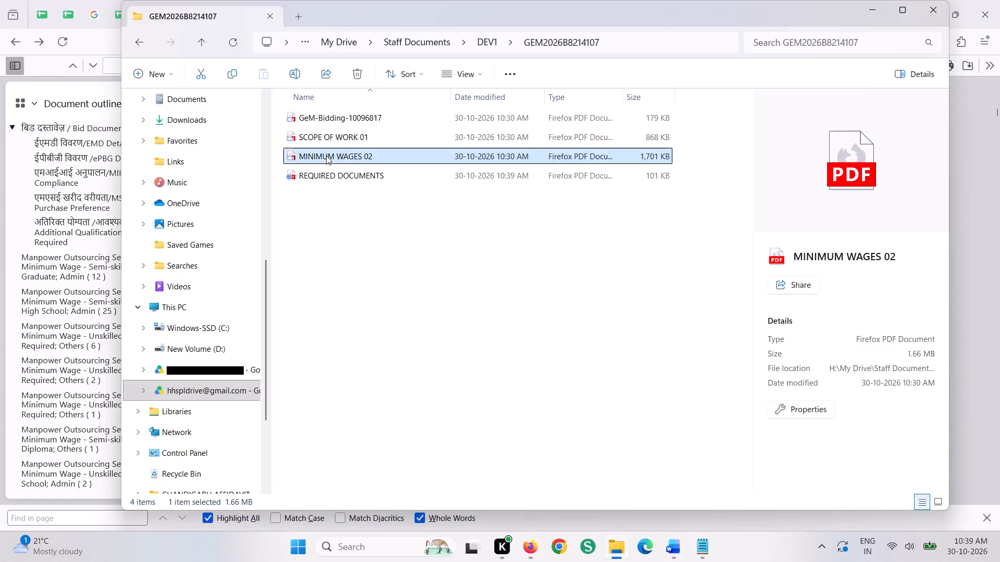
Check the REQUIRED DOCUMENTS PDF in the GEM2026B8214107 folder and return to the parent DEV1 folder.
left_click(321, 174)
left_click(200, 42)
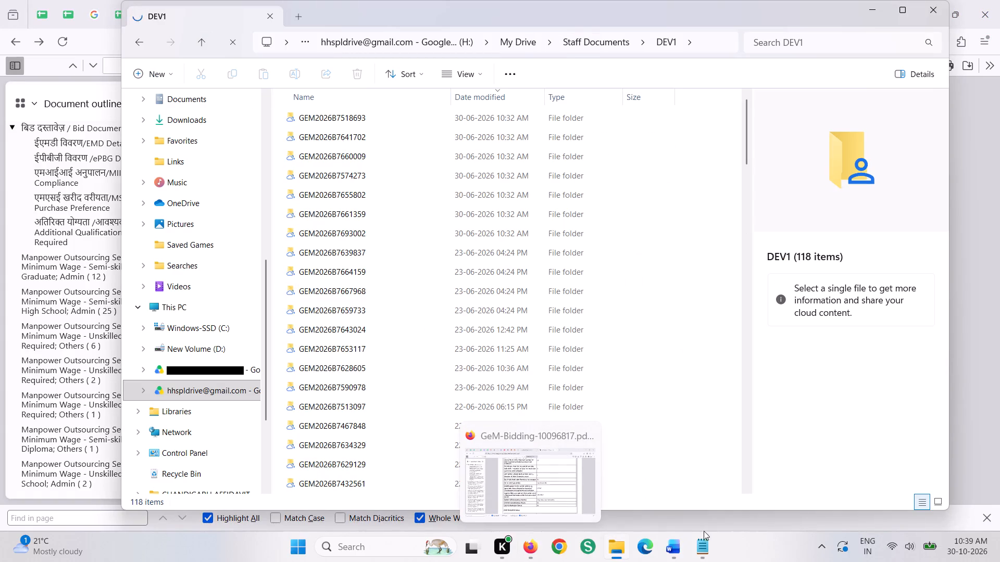
Switch to the Word letter addressed to the Regional P.F. Commissioner, Chandigarh, look it over and place the cursor before "To,".
left_click(669, 539)
left_click(915, 483)
scroll(528, 322, "up", 13)
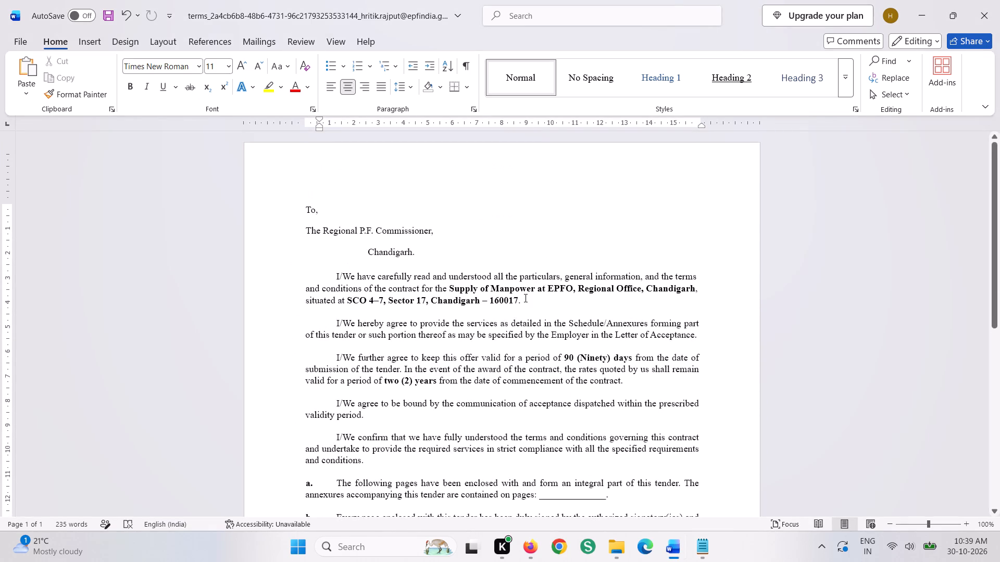
scroll(523, 296, "down", 11)
scroll(512, 297, "up", 6)
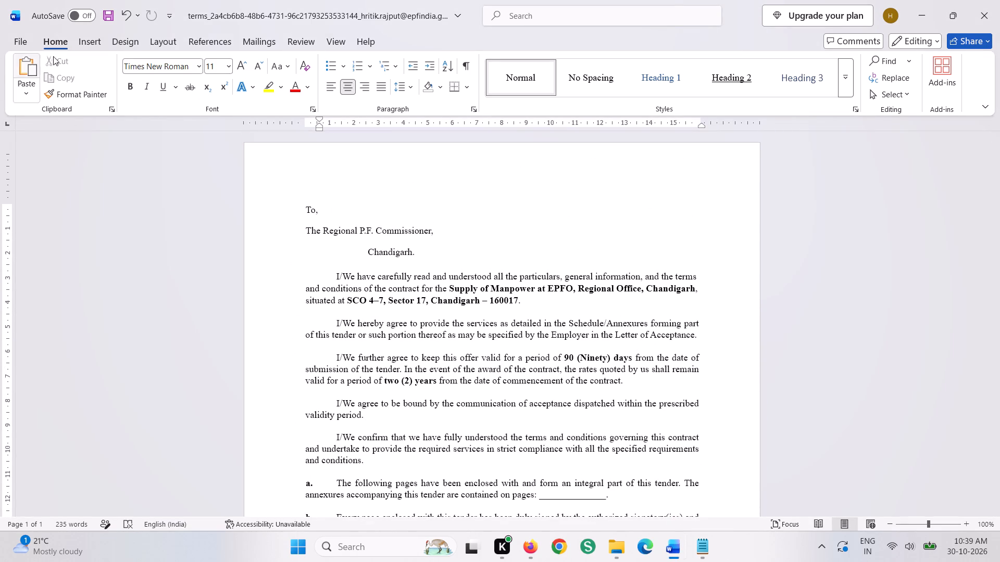
left_click(12, 40)
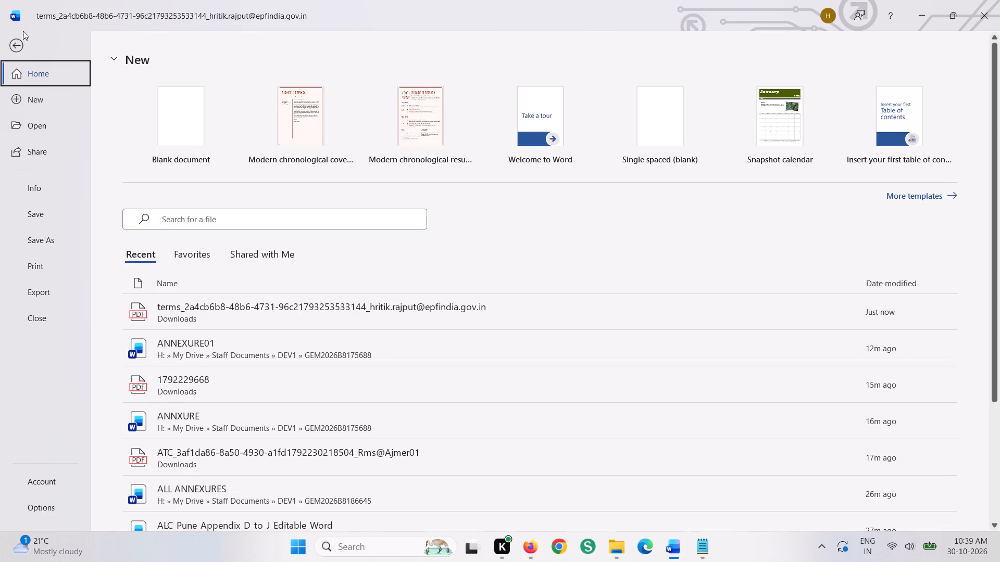
left_click(18, 38)
left_click(306, 201)
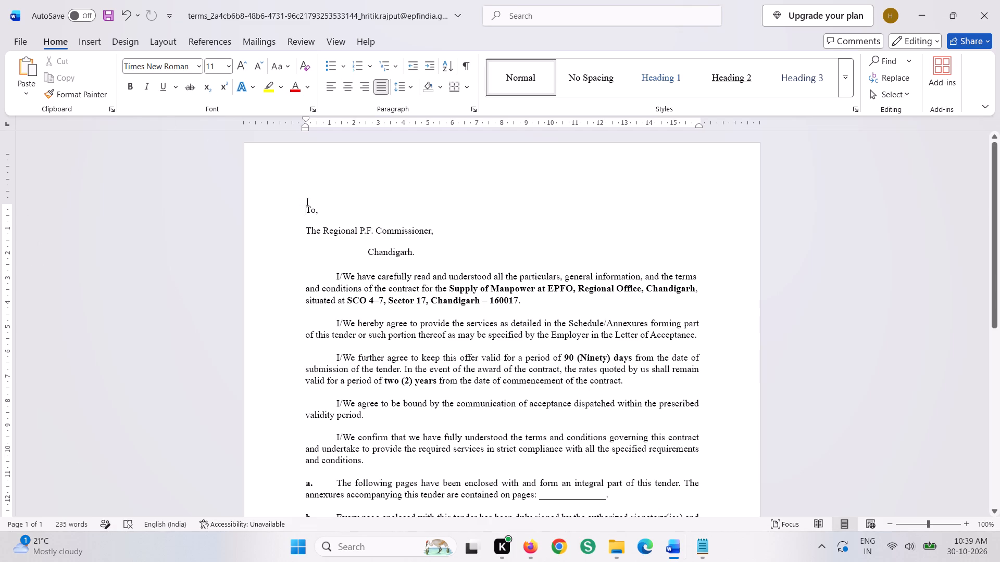
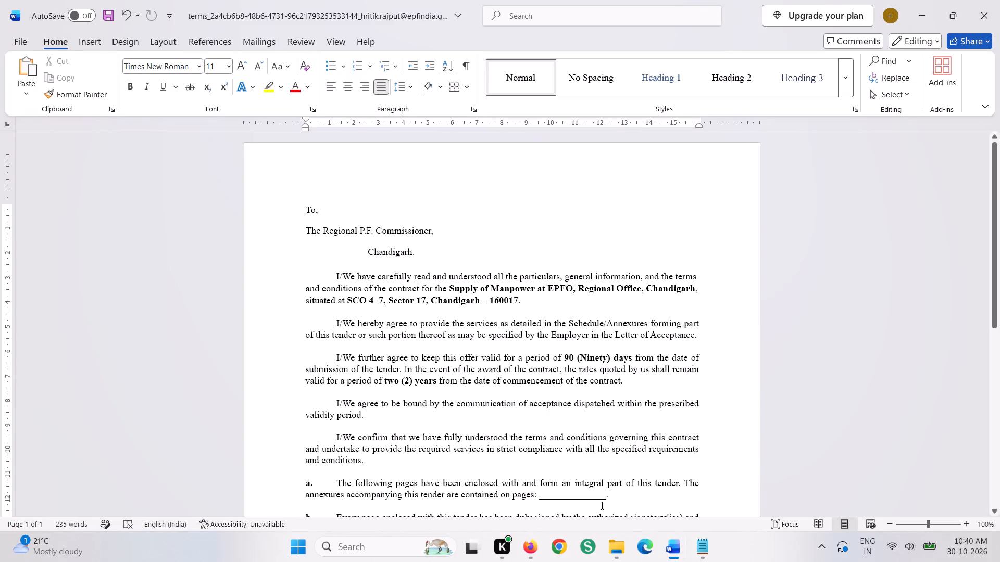
Check the GEM/2026/B/8175688 Ajmer row in the Daily Tender Sheet against the bid number on the first page of GeM-Bidding-10096817.pdf.
left_click(524, 551)
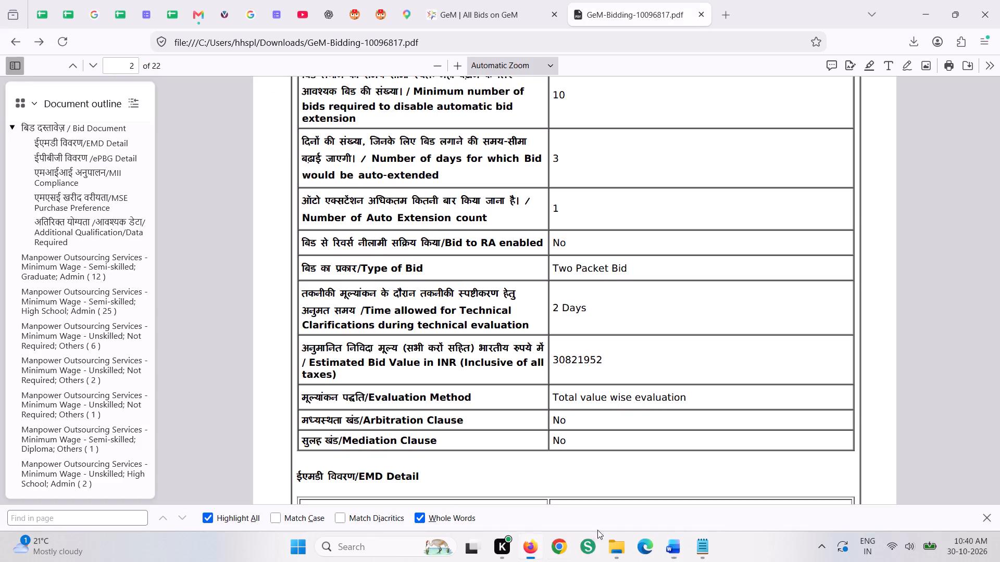
left_click(172, 17)
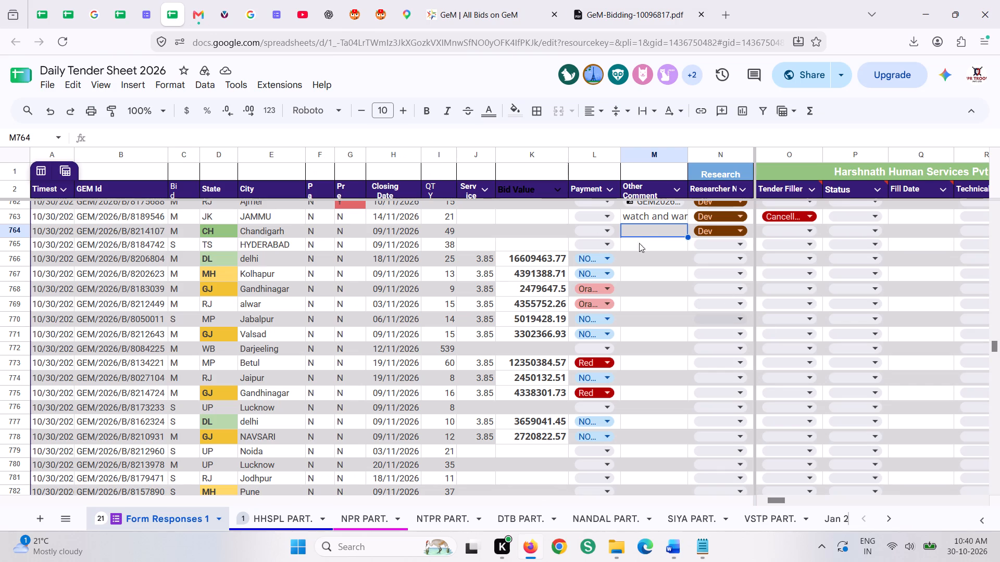
scroll(643, 228, "up", 1)
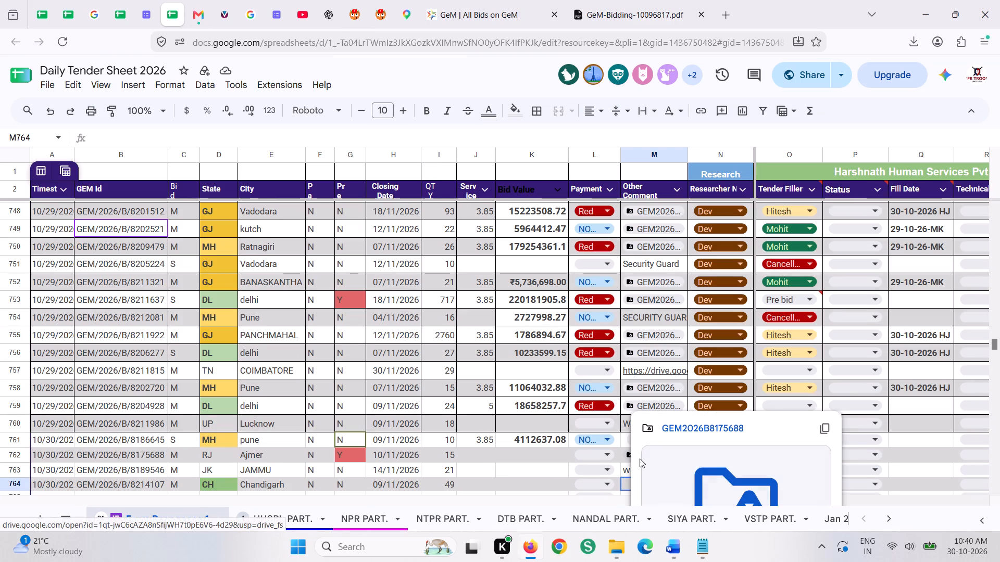
left_click(531, 456)
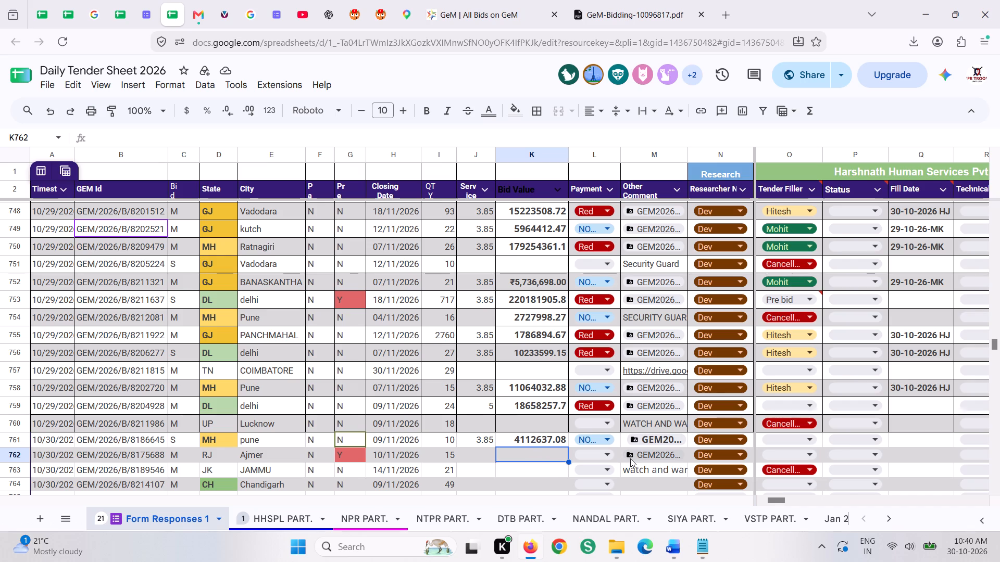
left_click(151, 455)
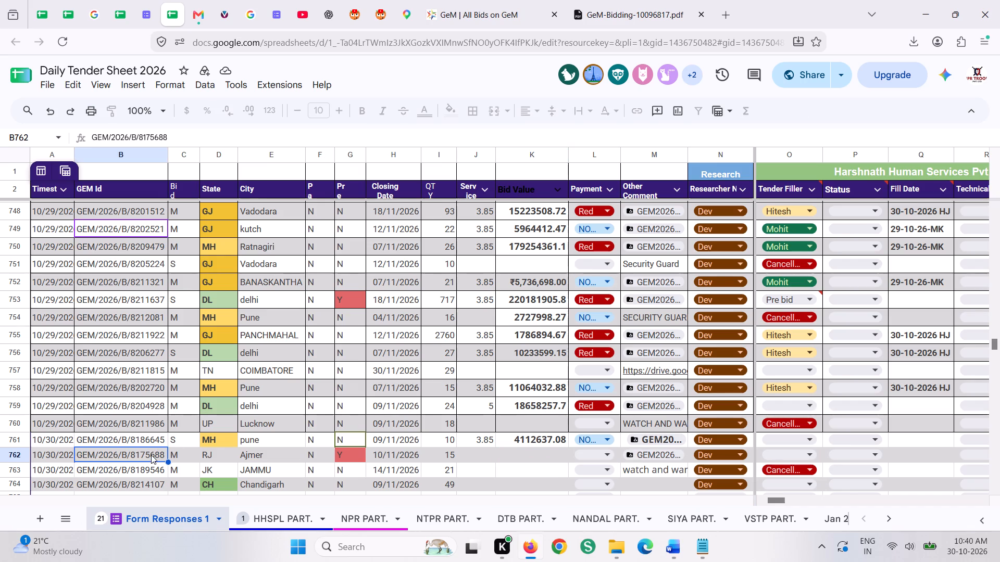
left_click(673, 0)
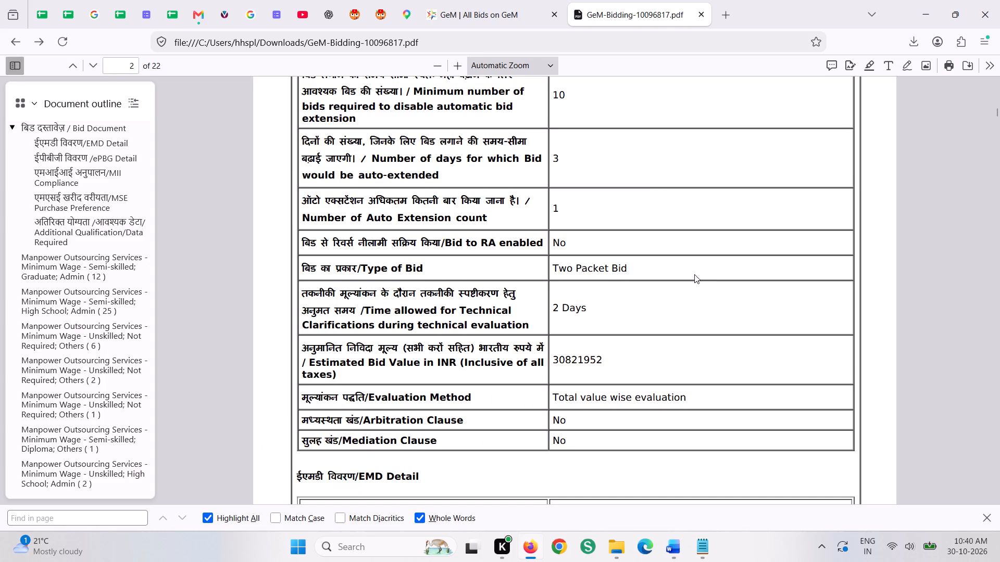
scroll(694, 274, "down", 3)
scroll(628, 266, "up", 5)
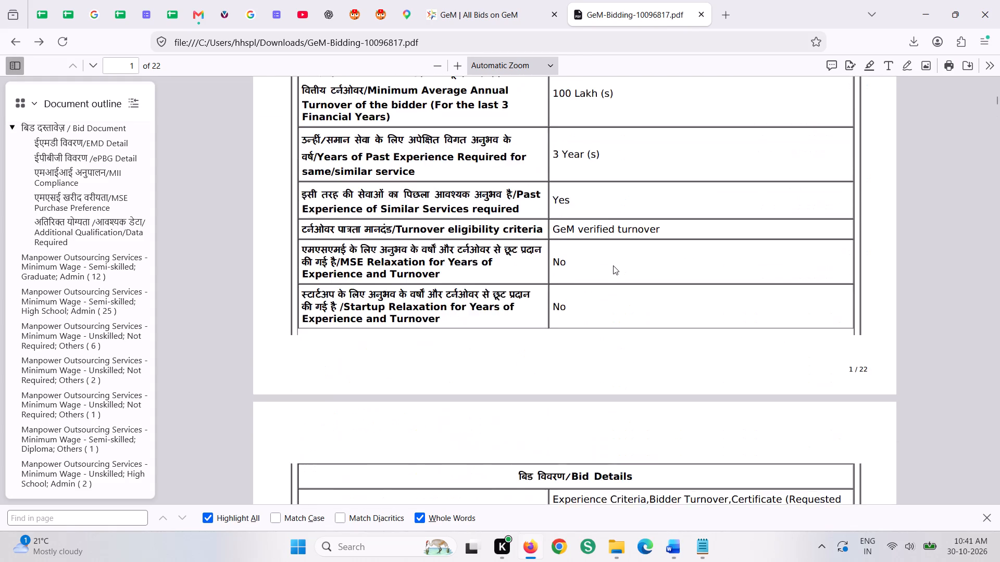
scroll(613, 265, "up", 4)
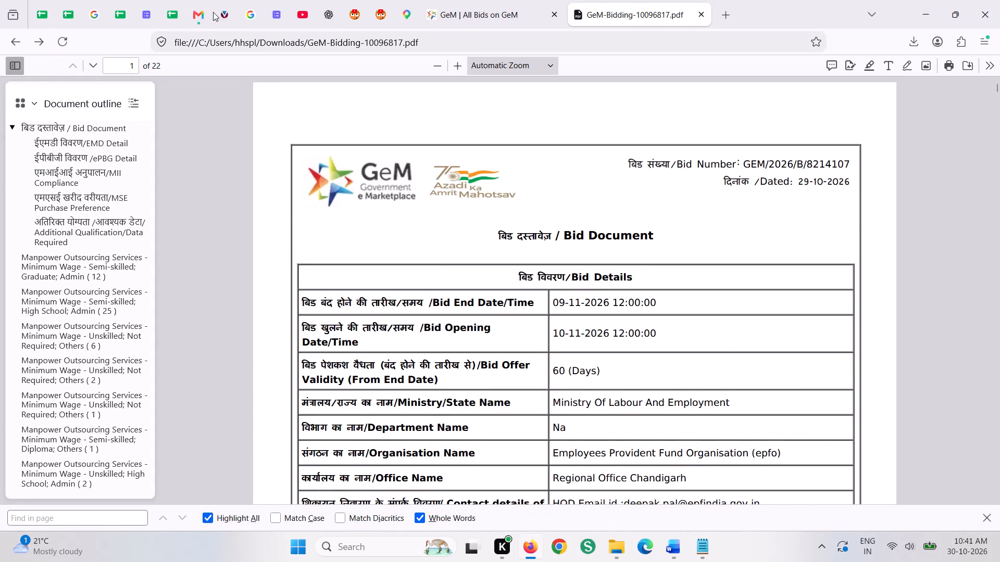
Clear the GEM2026B8175688 folder link from the Other Comment cell of the Ajmer tender row in the Daily Tender Sheet.
left_click(177, 12)
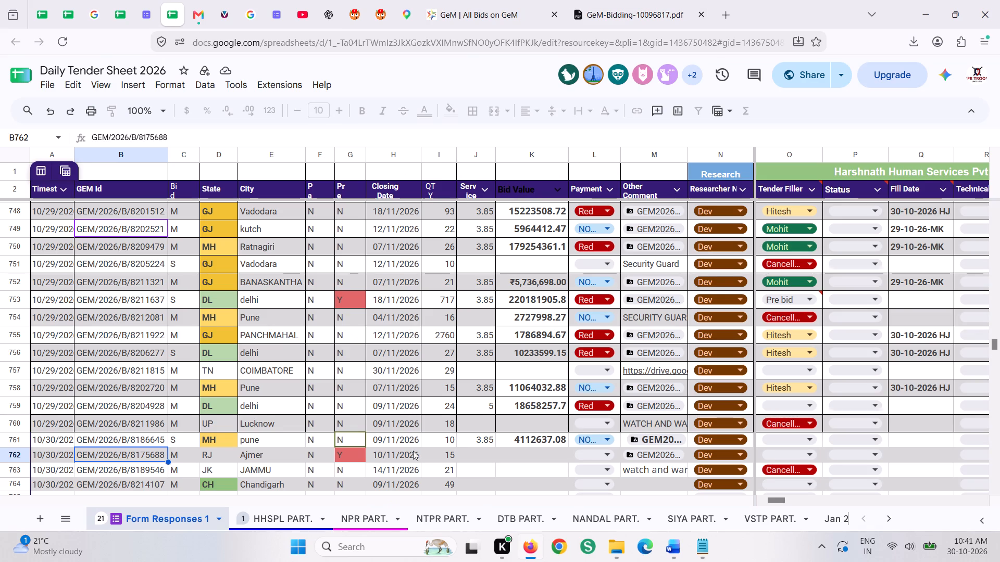
left_click(640, 453)
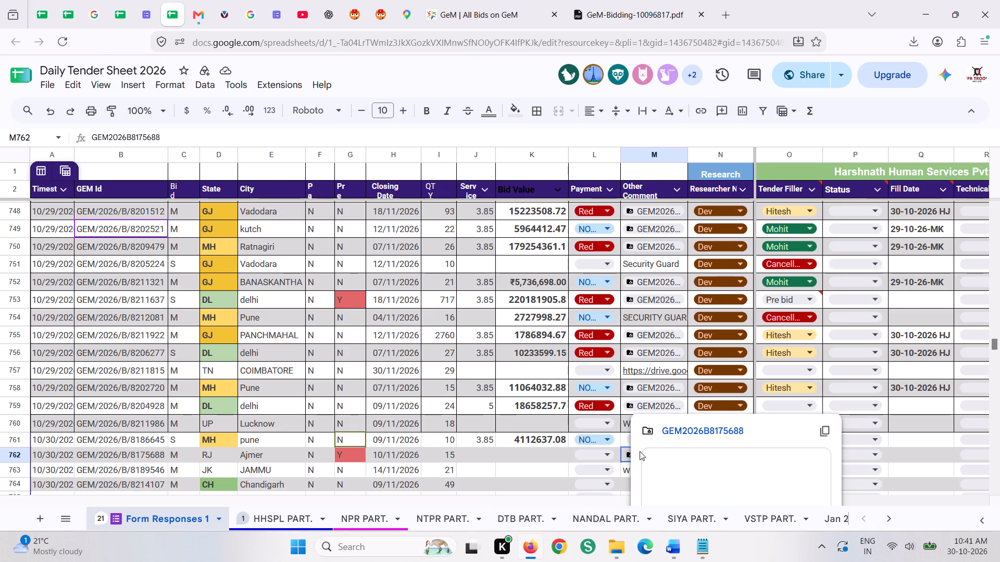
key("BackSpace")
left_click(519, 458)
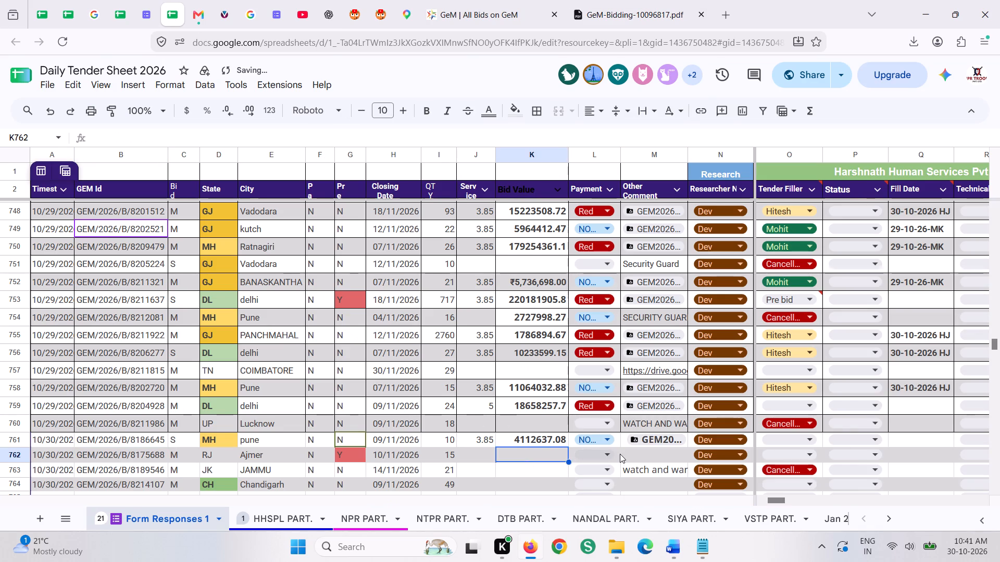
left_click(629, 454)
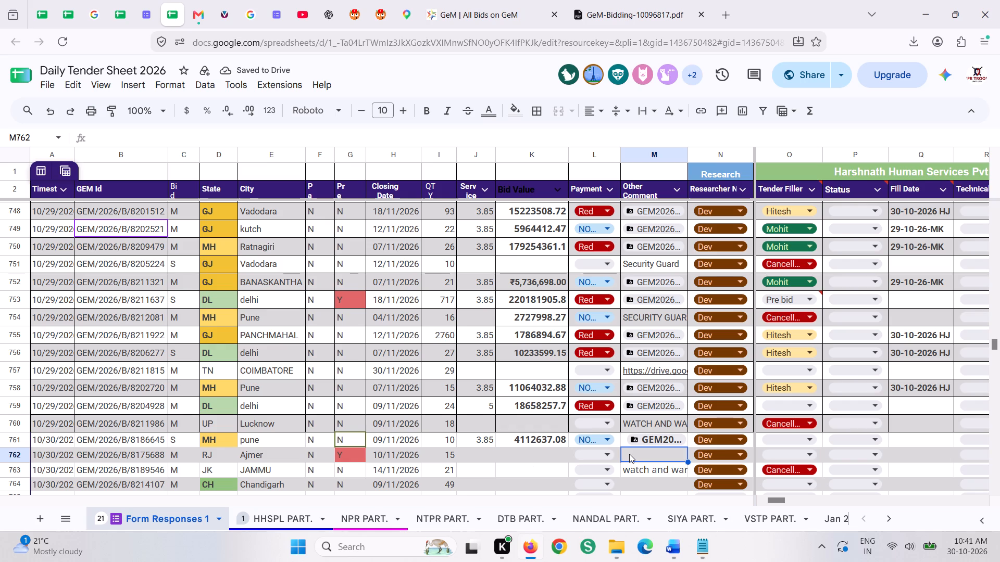
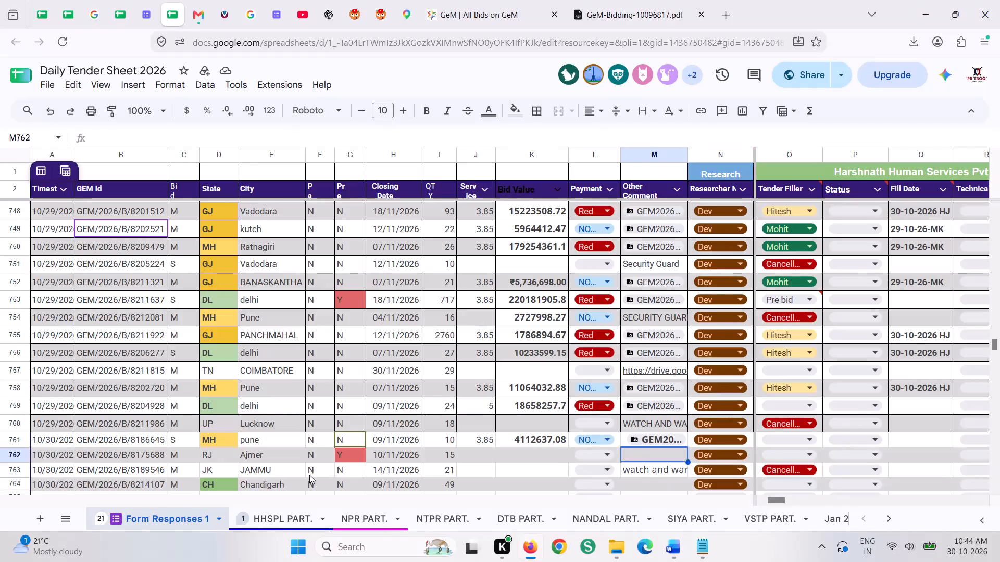
Review the REQUIRED DOCUMENTS PDF in the GEM2026B8175688 folder for the Ajmer tender, and close it.
left_click(152, 457)
left_click(614, 553)
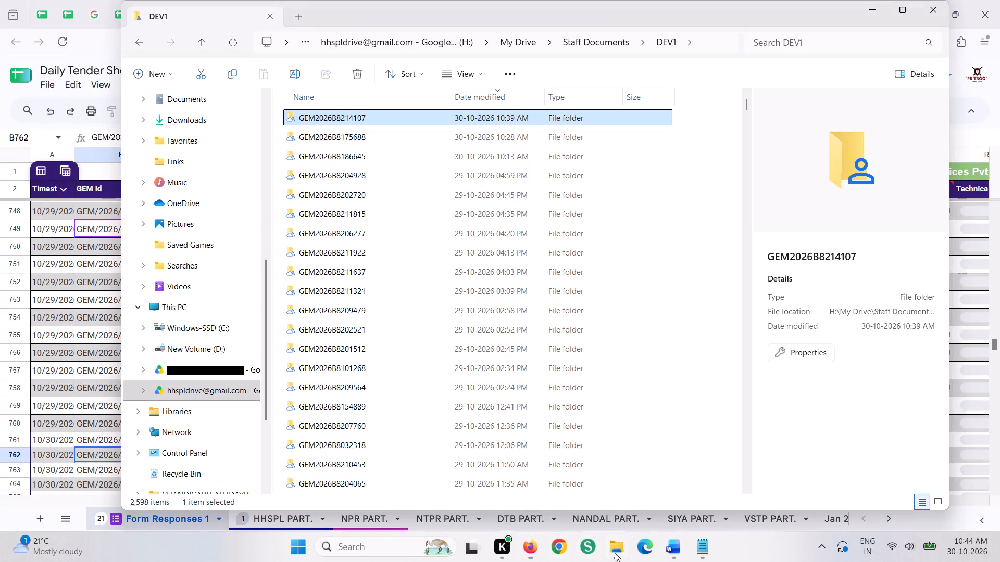
double_click(354, 140)
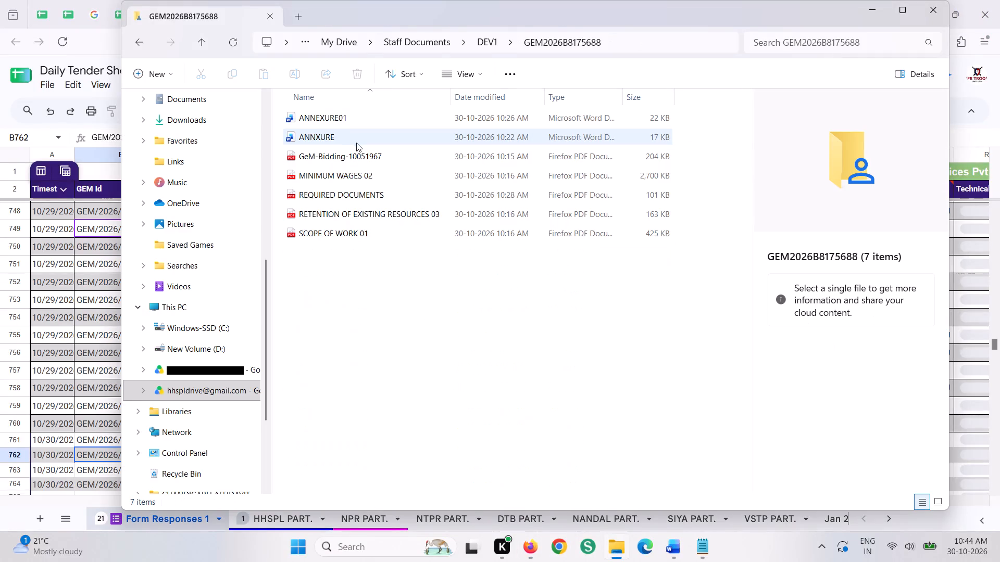
double_click(312, 196)
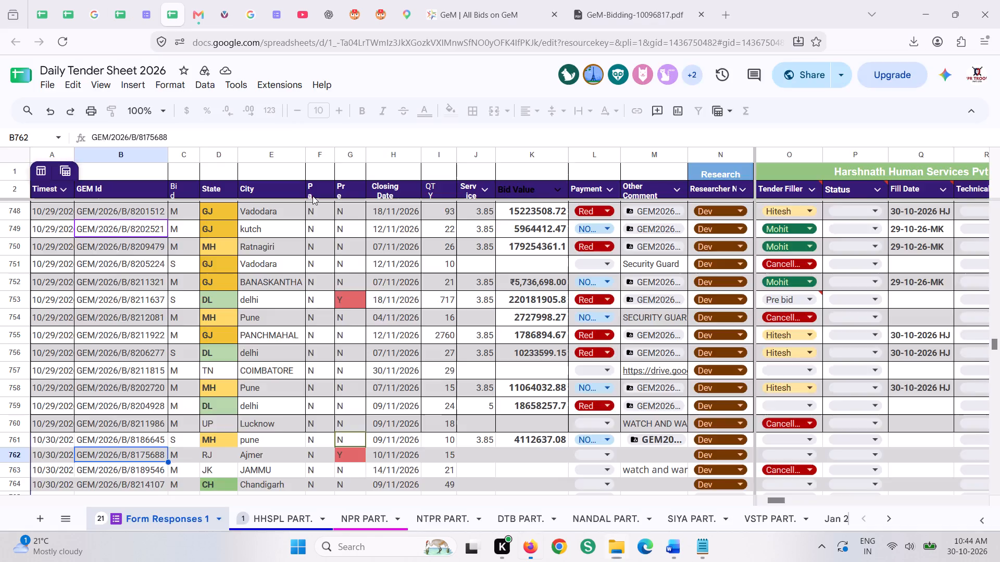
scroll(603, 247, "down", 1)
scroll(603, 247, "up", 1)
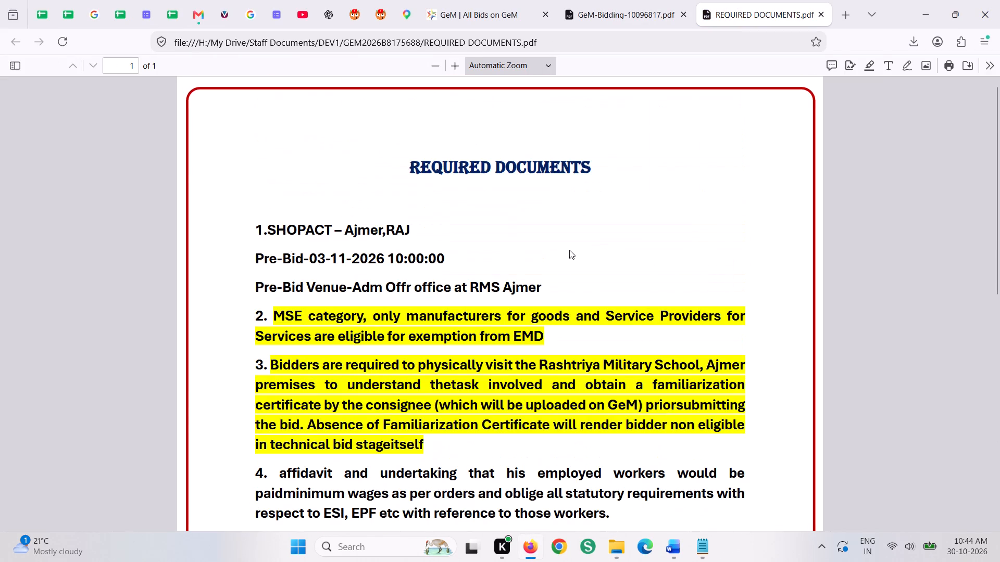
left_click(770, 5)
left_click(819, 18)
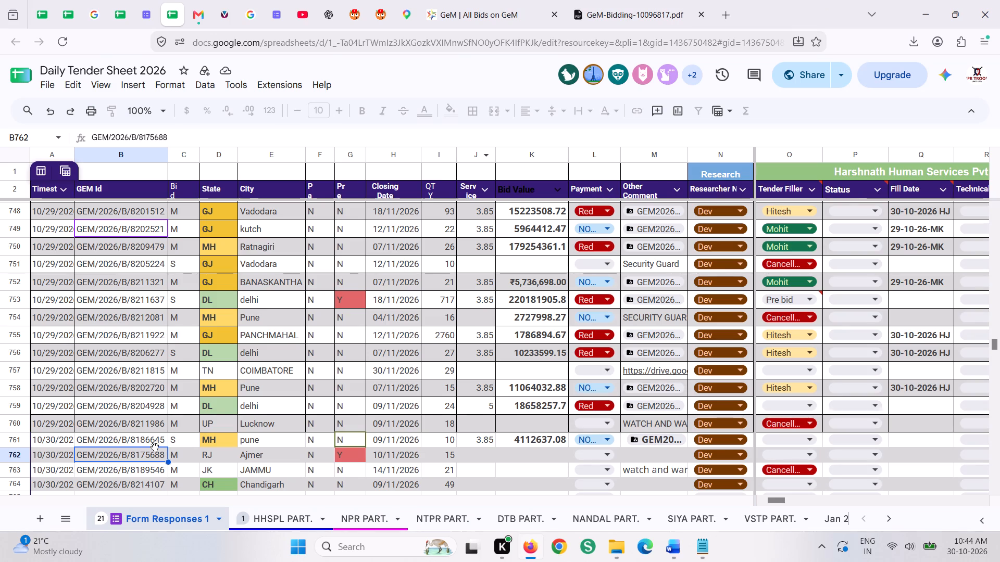
Search the GeM bid listing for GEM/2026/B/8175688 using the sheet's GEM Id and open its bid document.
key("ctrl+c")
left_click(642, 5)
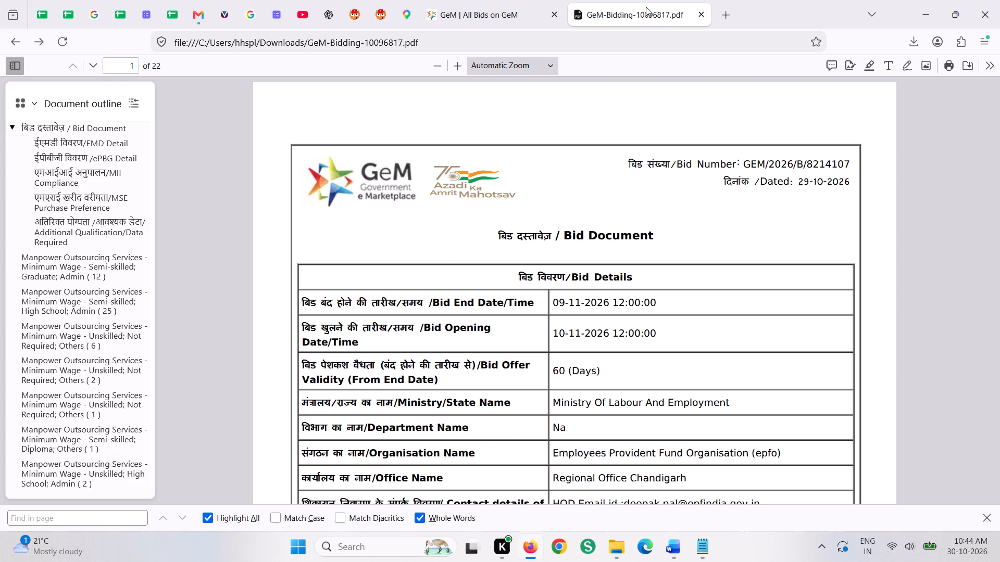
left_click(697, 16)
left_click_drag(771, 212, 642, 210)
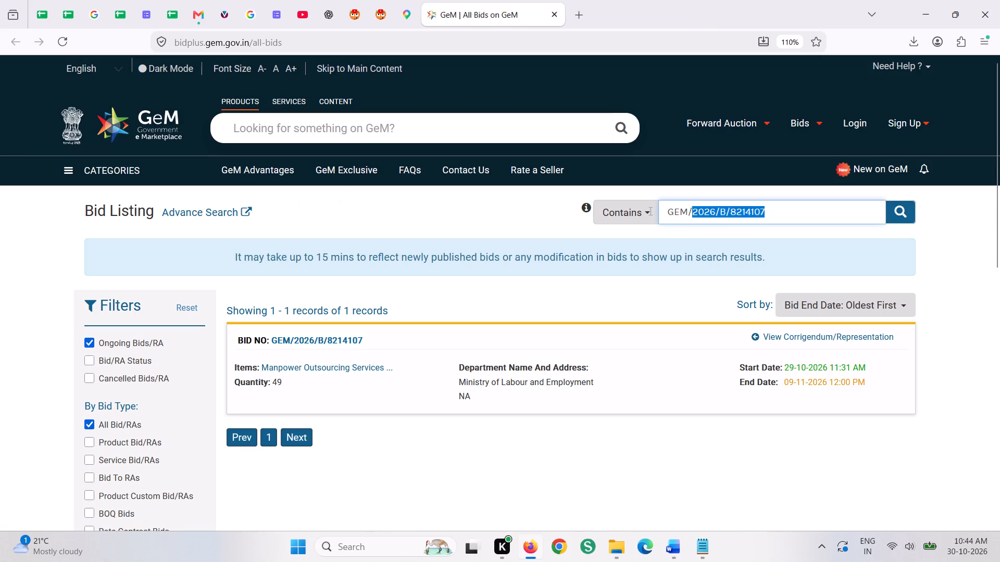
left_click_drag(642, 210, 631, 210)
key("ctrl+v")
key("Return")
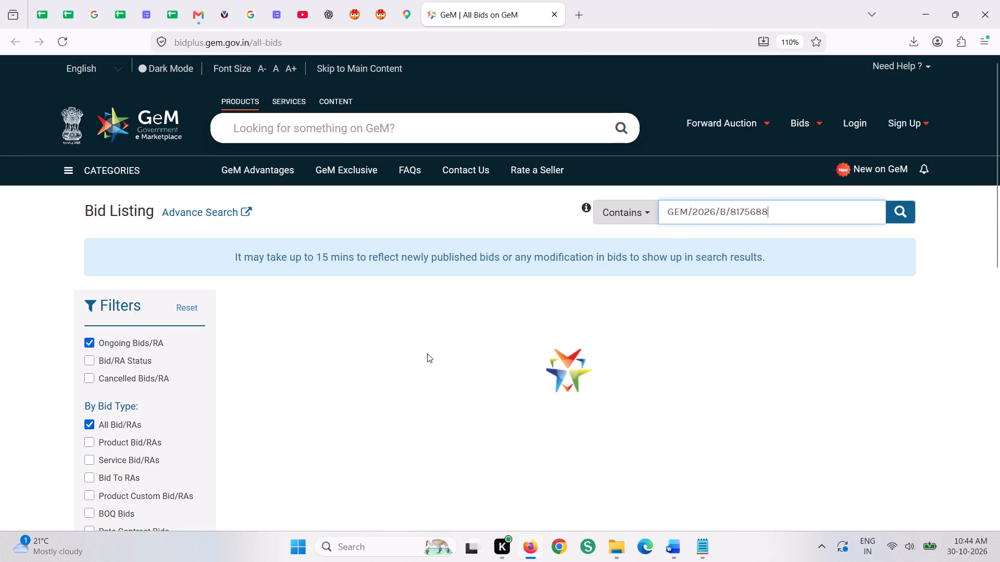
left_click(356, 344)
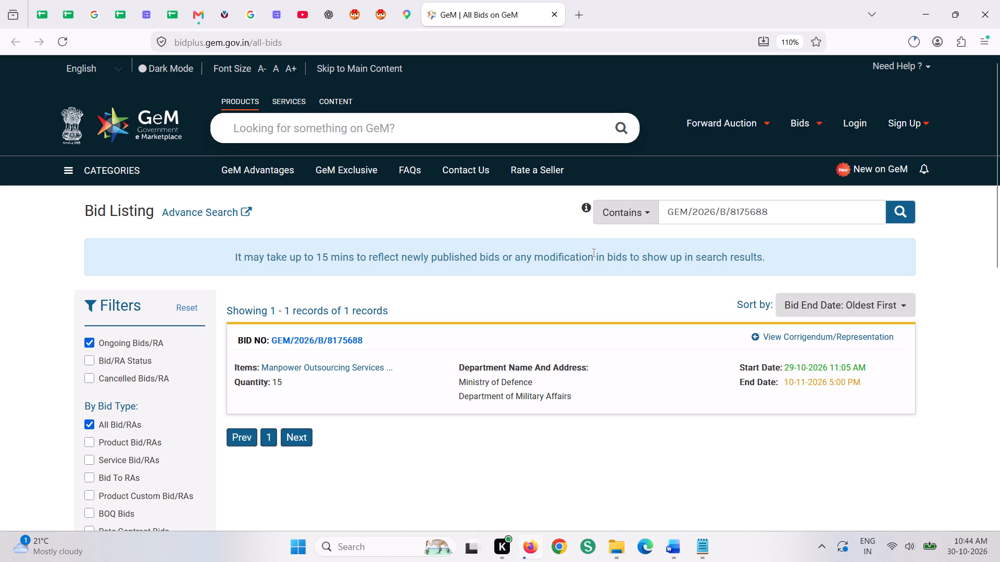
Examine the Ajmer bid document's eligibility terms, pre-bid details and manpower specification.
left_click(405, 242)
scroll(653, 289, "down", 1)
scroll(705, 287, "down", 3)
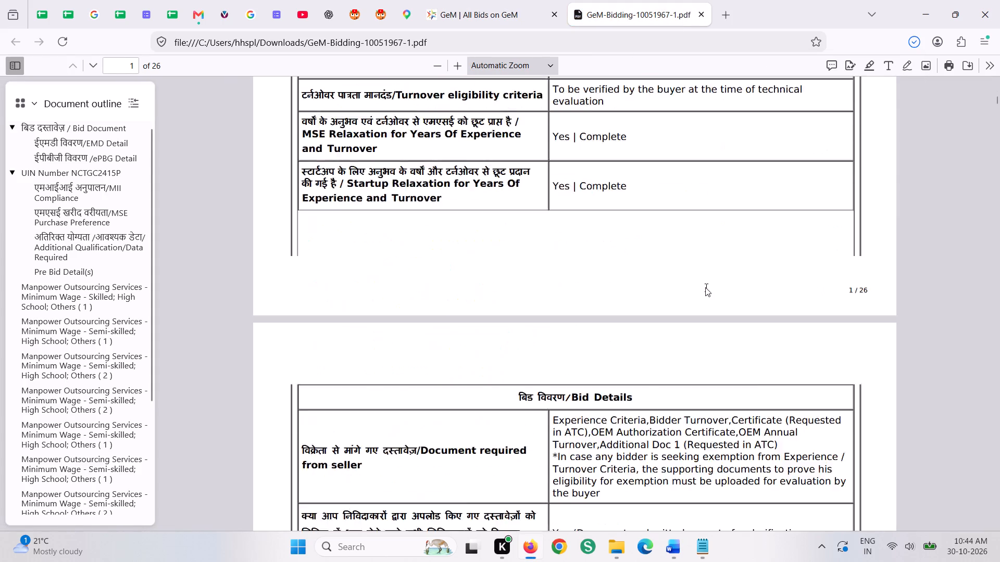
scroll(642, 291, "down", 9)
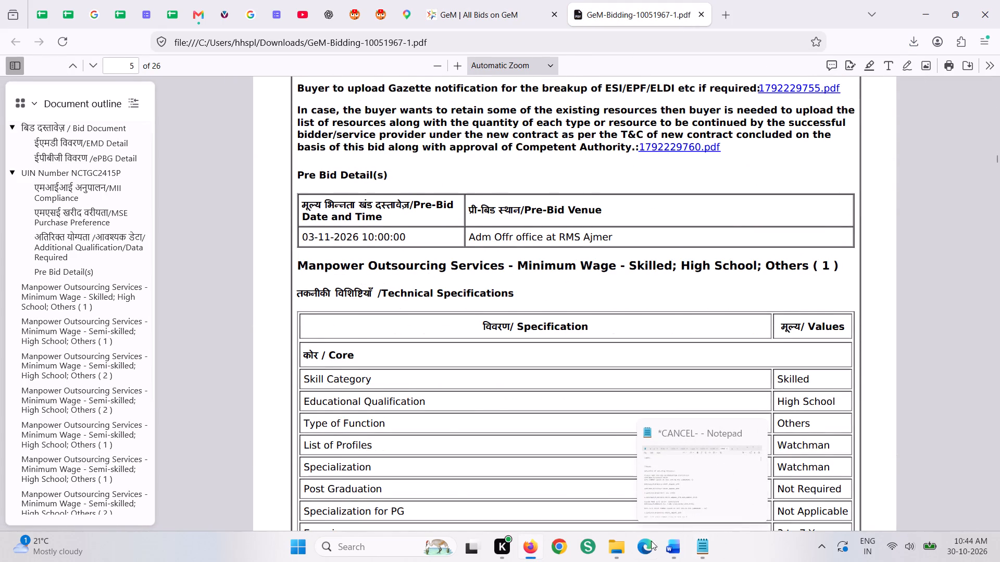
Undo the Chandigarh edits in the REQUIRED DOCUMENTS Word file back to the Ajmer tender's requirement list.
left_click(672, 547)
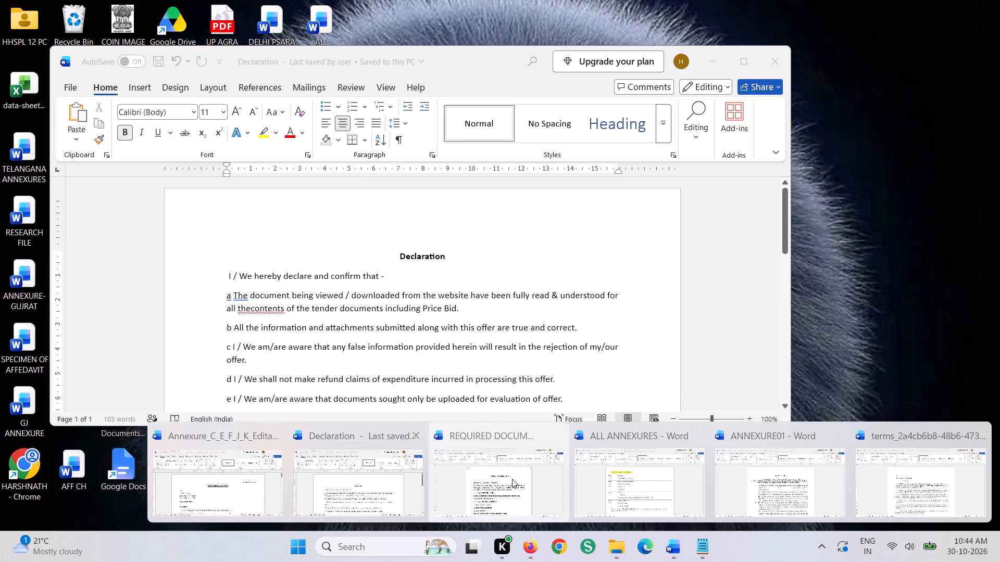
left_click(453, 493)
scroll(468, 419, "down", 1)
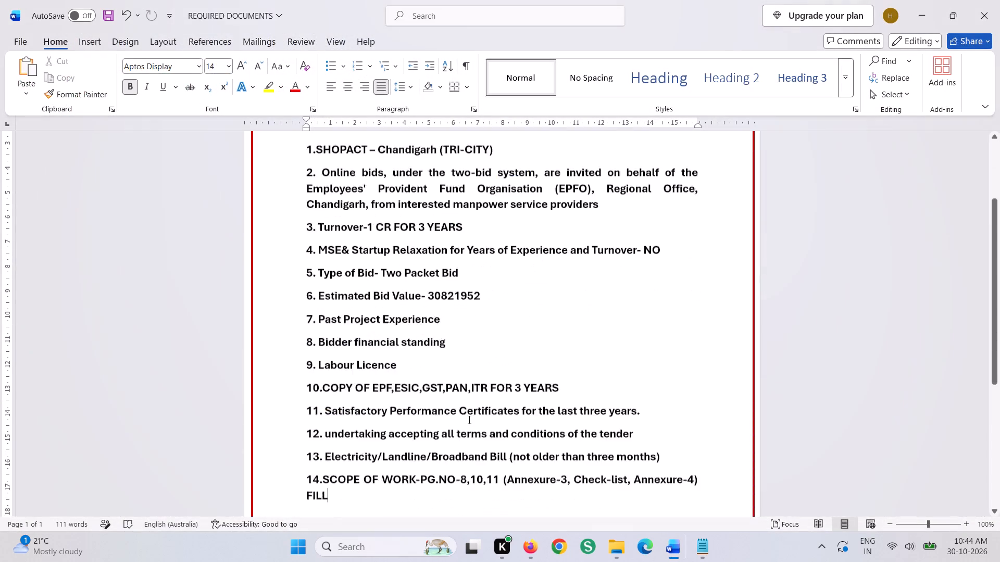
scroll(468, 419, "down", 1)
scroll(468, 419, "up", 2)
scroll(468, 419, "down", 1)
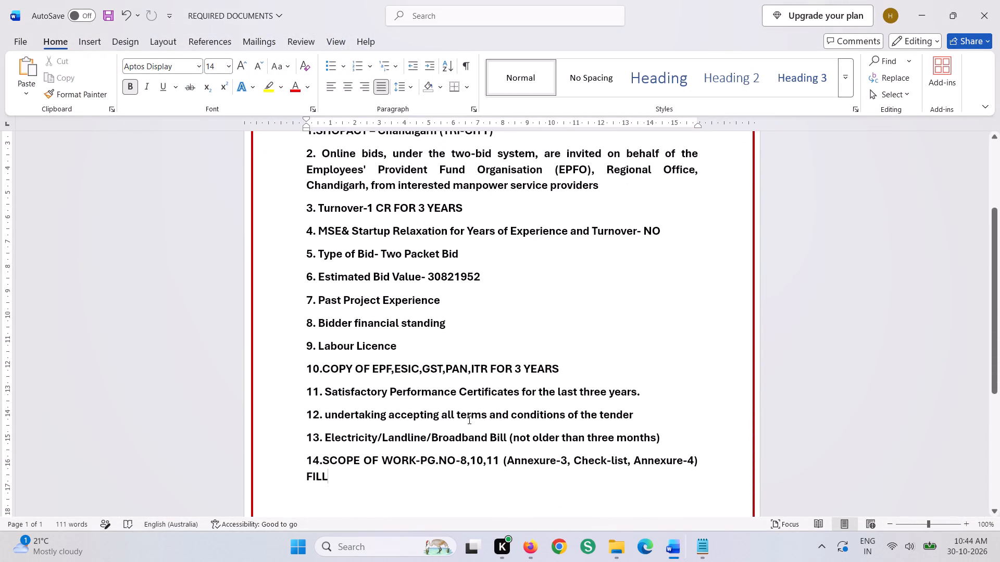
scroll(468, 418, "up", 1)
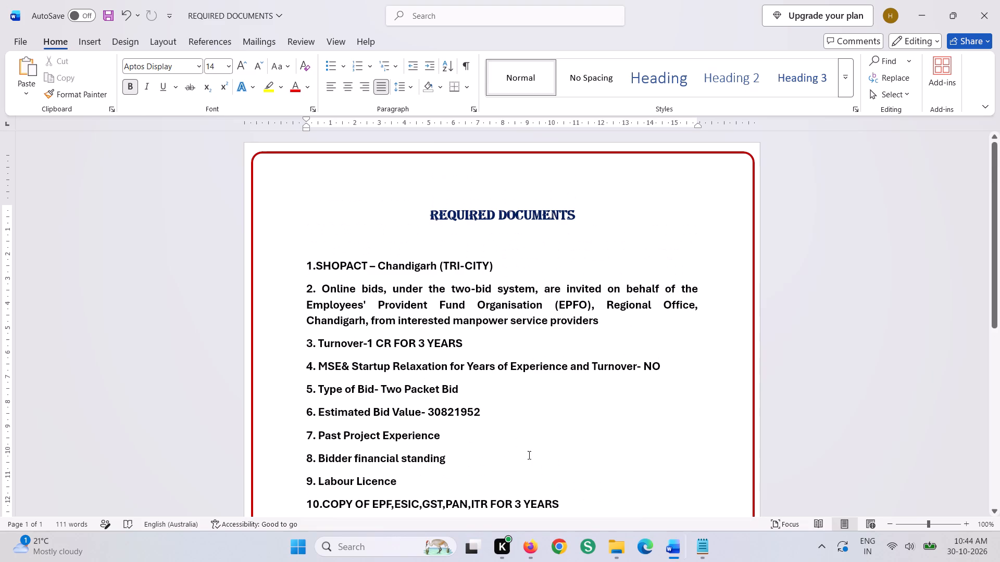
key("ctrl+z")
key("ctrl+z")
key("ctrl+z")
key("ctrl+z")
key("ctrl+z")
key("ctrl+z")
key("ctrl+z")
key("ctrl+z")
key("ctrl+z")
key("ctrl+z")
key("ctrl+z")
key("ctrl+z")
key("ctrl+z")
key("ctrl+z")
key("ctrl+z")
key("ctrl+z")
key("ctrl+z")
key("ctrl+z")
key("ctrl+z")
key("ctrl+z")
key("ctrl+z")
key("ctrl+z")
key("ctrl+z")
key("ctrl+z")
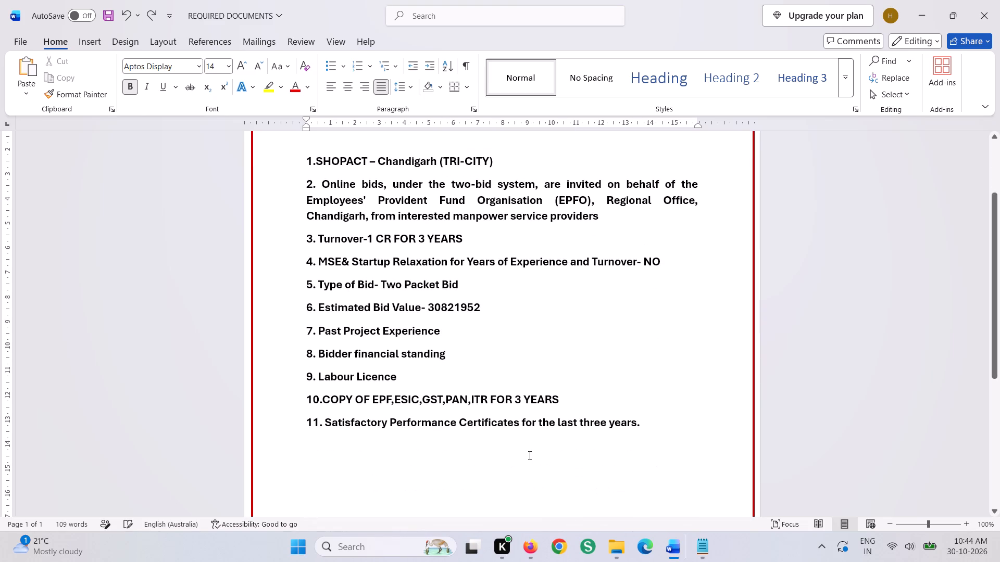
key("ctrl+z")
key("ctrl+z")
key("ctrl+z")
key("ctrl+z")
key("ctrl+z")
key("ctrl+z")
key("ctrl+z")
key("ctrl+z")
key("ctrl+z")
key("ctrl+z")
key("ctrl+z")
key("ctrl+z")
key("ctrl+z")
key("ctrl+z")
key("ctrl+z")
key("ctrl+z")
key("ctrl+z")
key("ctrl+z")
key("ctrl+z")
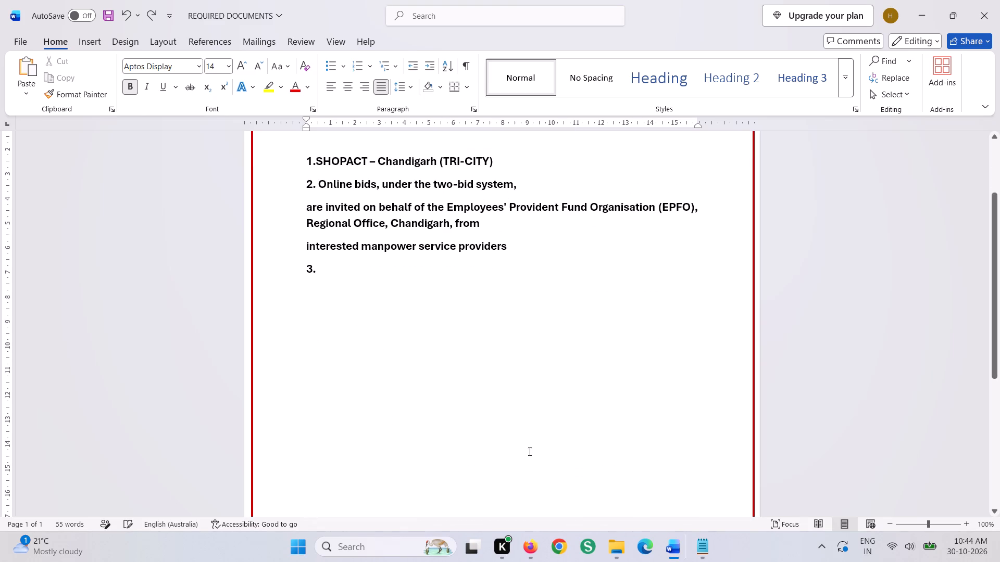
key("ctrl+z")
key("ctrl+z")
key("ctrl+z")
key("ctrl+z")
key("ctrl+z")
key("ctrl+z")
key("ctrl+z")
key("ctrl+z")
key("ctrl+z")
key("ctrl+z")
key("ctrl+z")
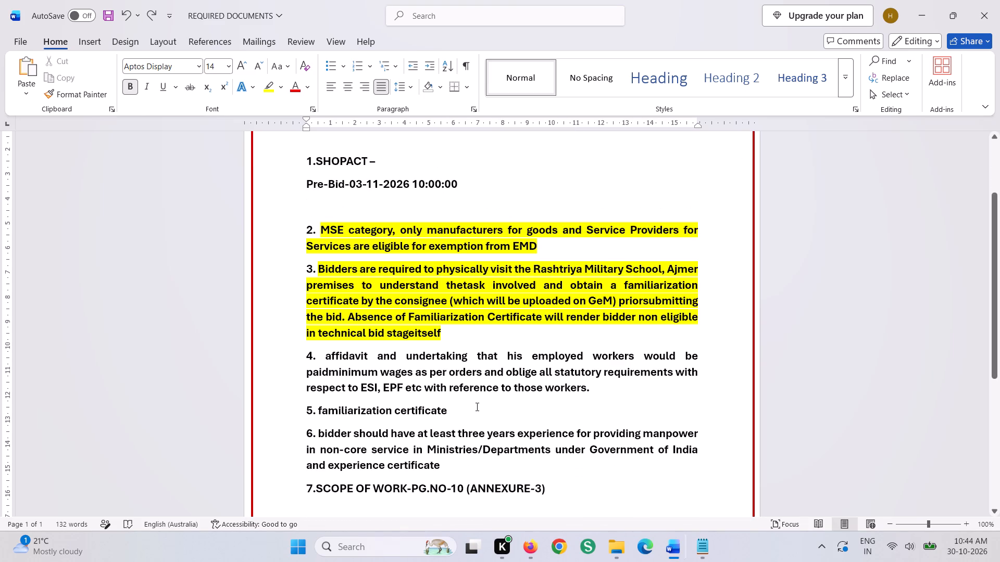
Redo the Ajmer entries up to the pre-bid venue "Adm Offr office at RMS Ajmer" and "SHOPACT – Ajmer,RAJ".
left_click(152, 13)
left_click(152, 13)
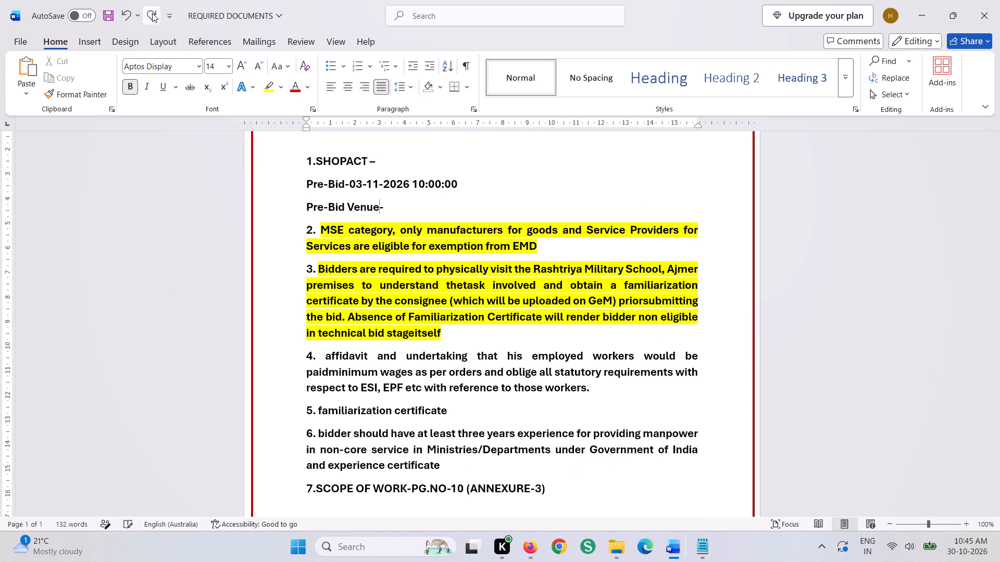
left_click(152, 13)
left_click(152, 13)
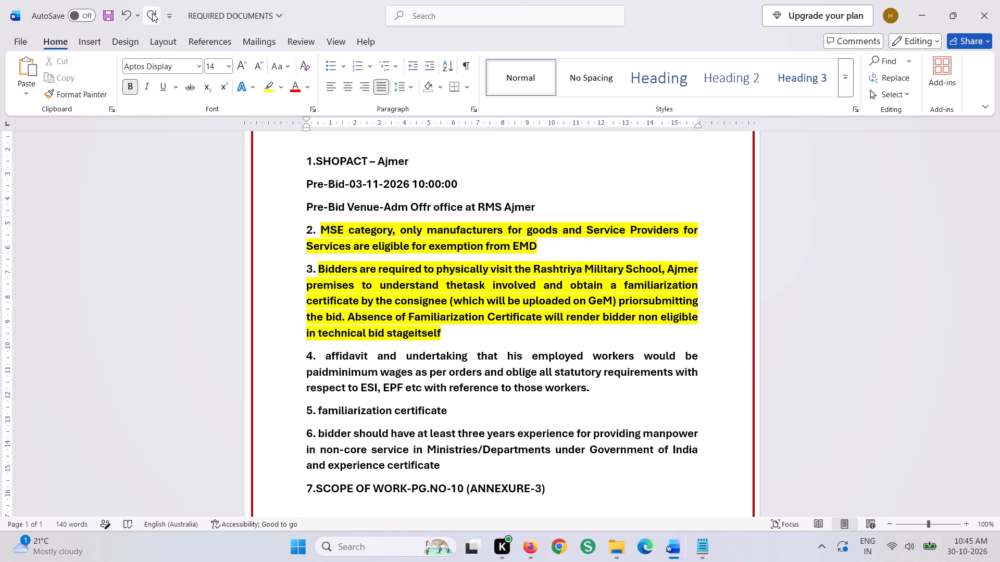
left_click(152, 13)
scroll(500, 329, "down", 1)
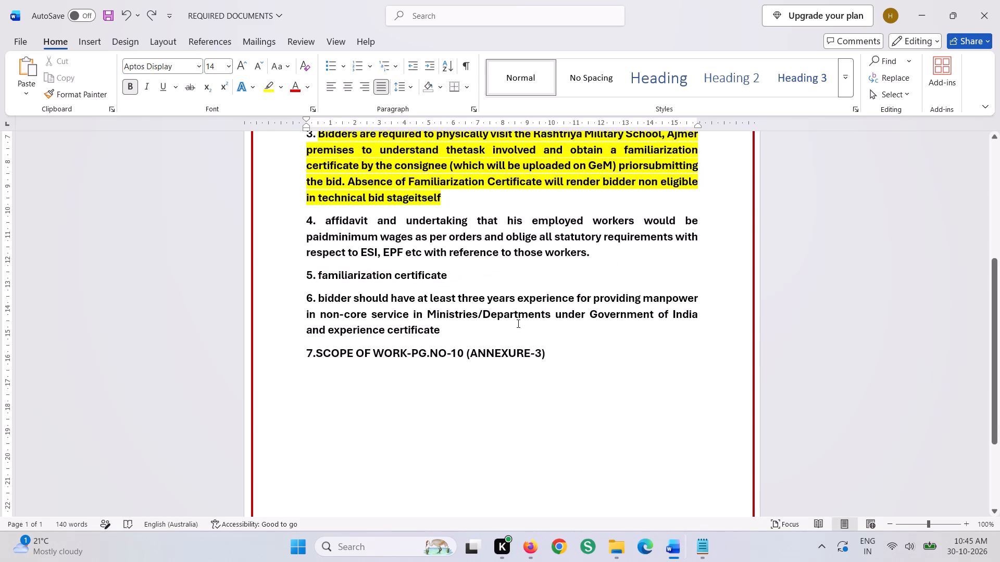
scroll(564, 357, "up", 2)
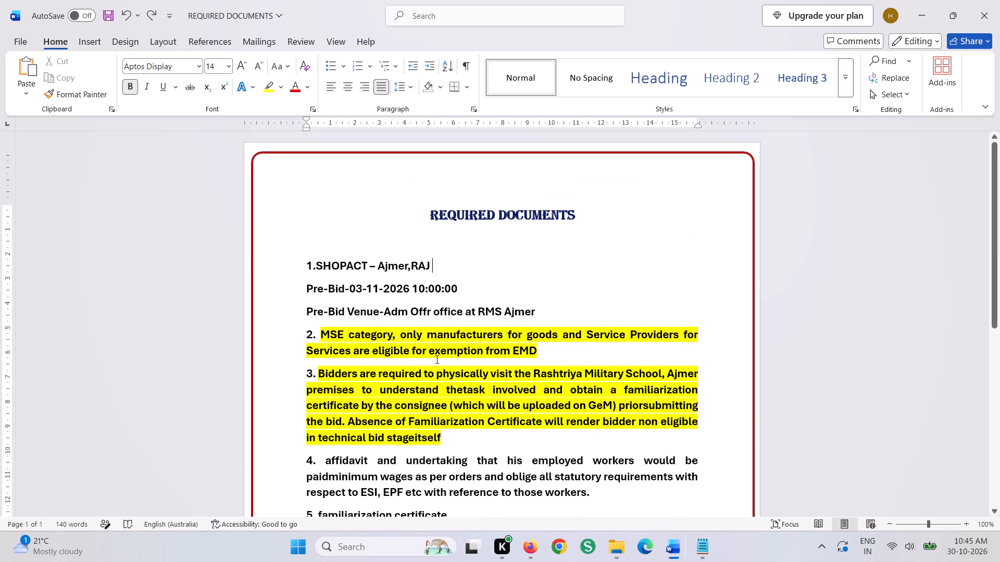
Add a "PSARA LICENCE" line below the SHOPACT line and highlight it in yellow.
left_click(497, 358)
left_click(454, 268)
key("Return")
type("PSARA LICENCE")
key("space")
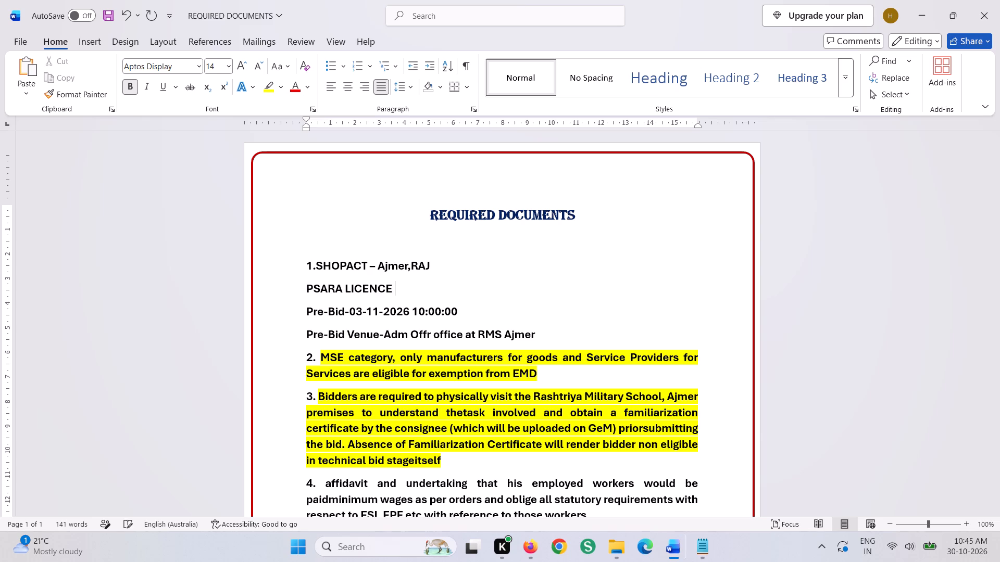
left_click_drag(308, 290, 401, 285)
left_click(461, 262)
left_click(436, 309)
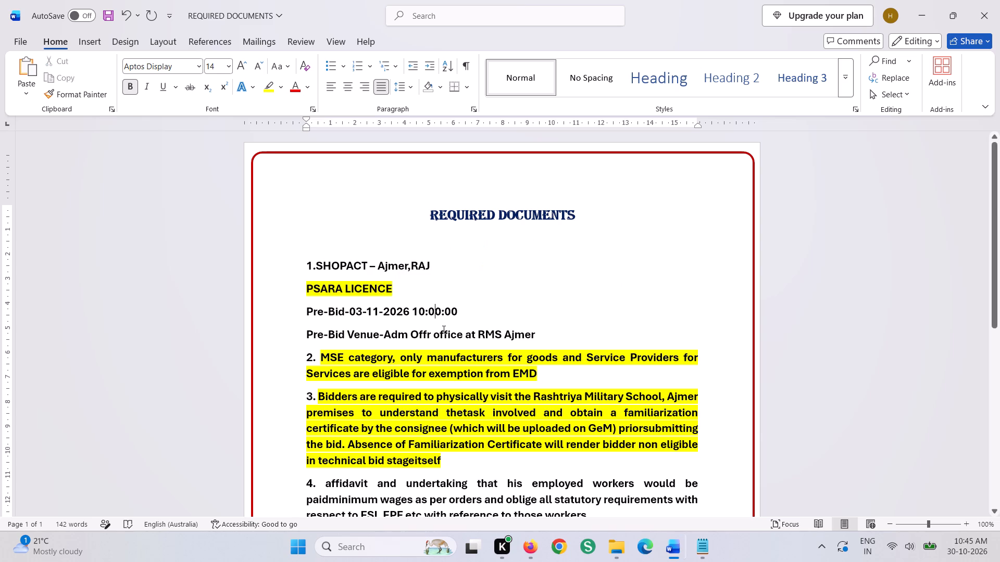
scroll(443, 329, "down", 1)
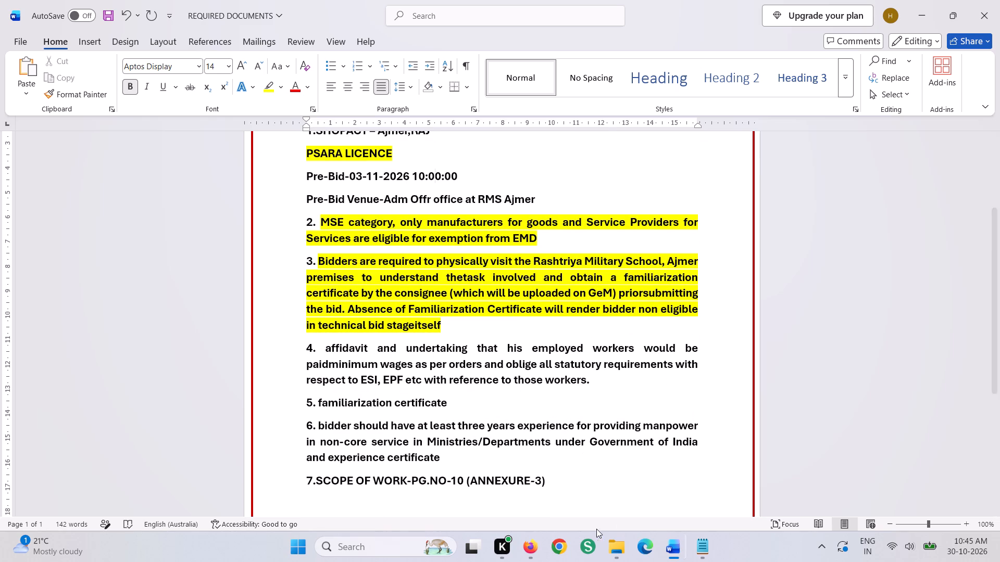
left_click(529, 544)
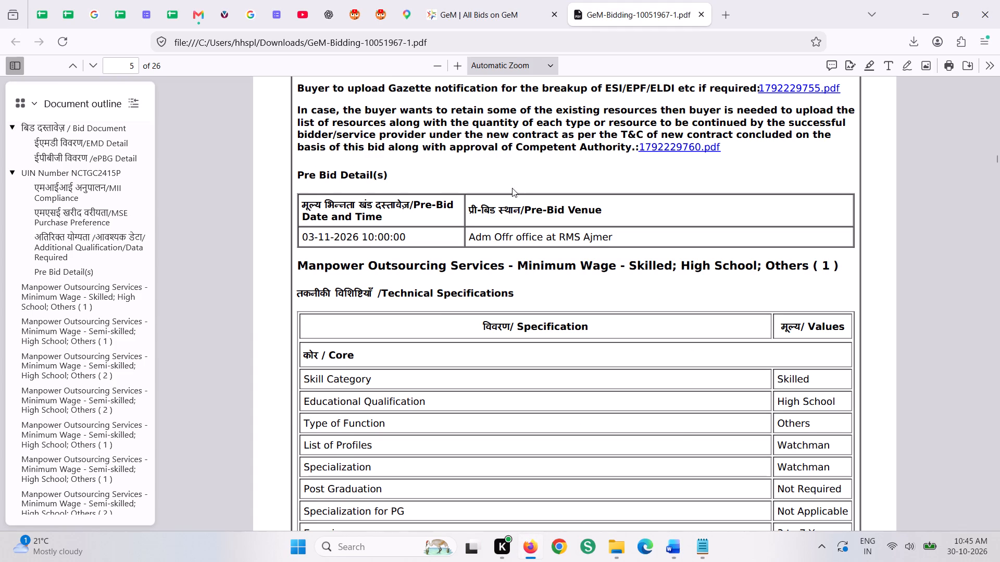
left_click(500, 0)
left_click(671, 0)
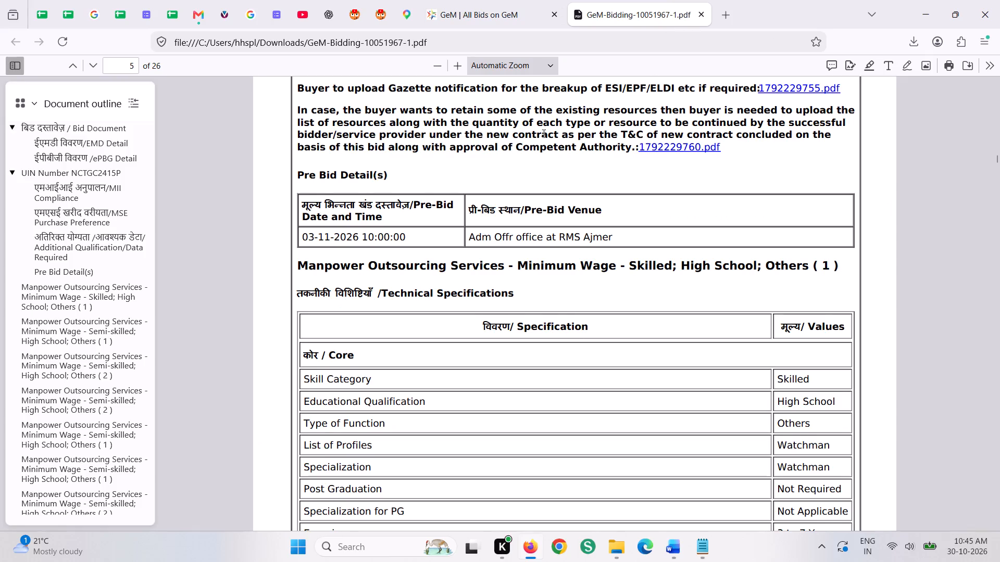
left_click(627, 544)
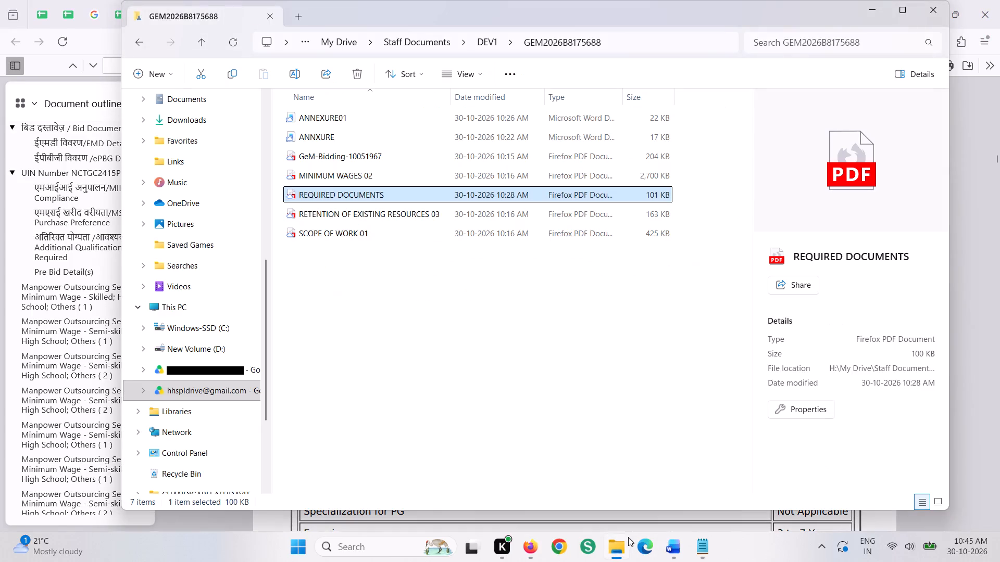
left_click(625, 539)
Export the REQUIRED DOCUMENTS Word file as a PDF into the DEV1 folder GEM2026B8175688, replacing the existing REQUIRED DOCUMENTS PDF.
left_click(681, 545)
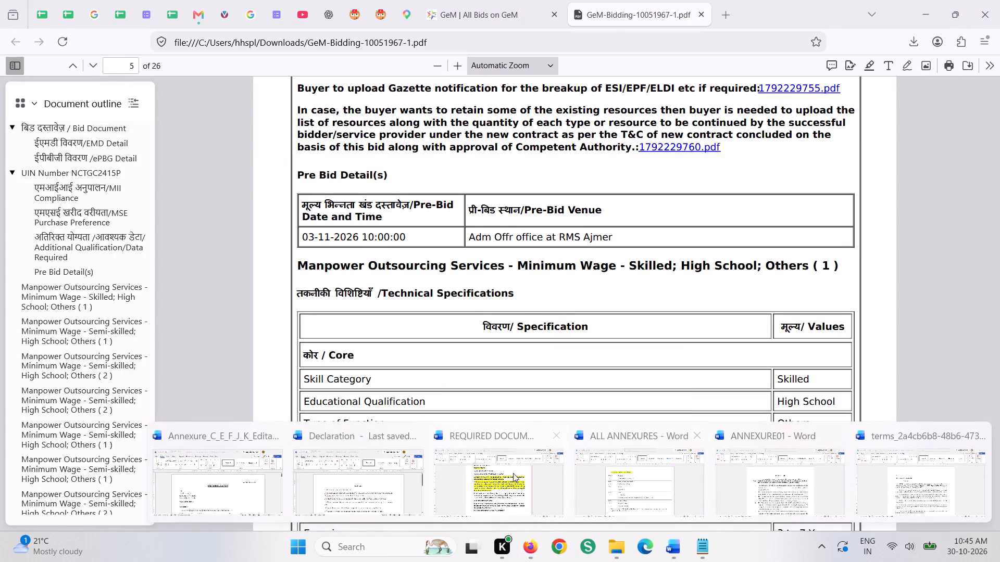
left_click(490, 476)
left_click(24, 45)
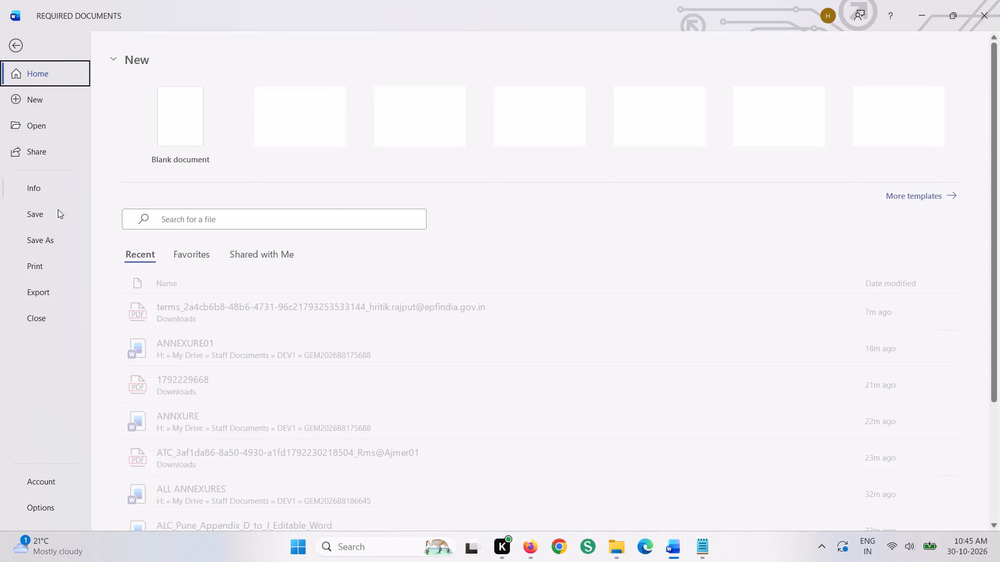
left_click(47, 289)
left_click(377, 176)
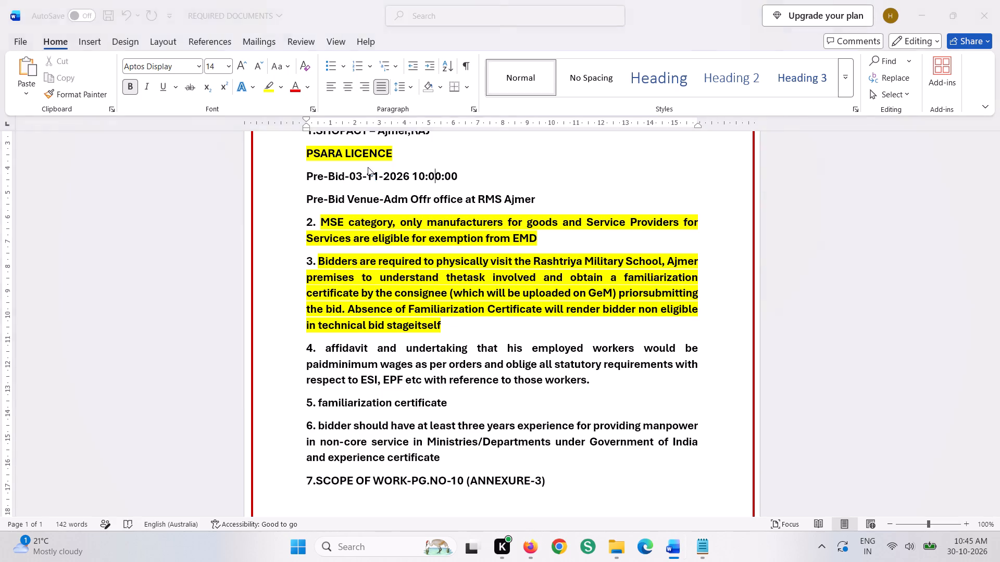
left_click(60, 164)
scroll(273, 144, "up", 3)
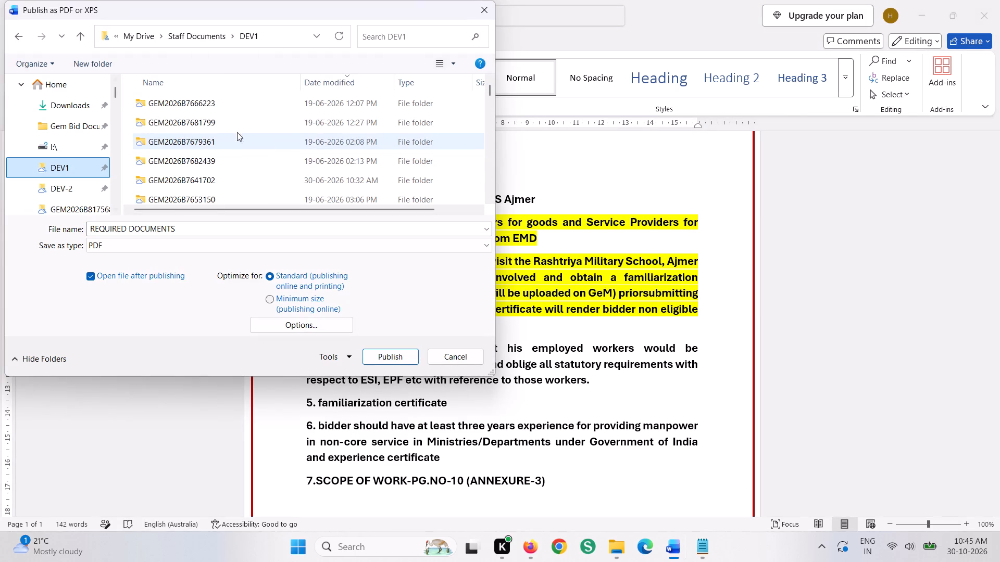
scroll(237, 132, "up", 6)
double_click(216, 124)
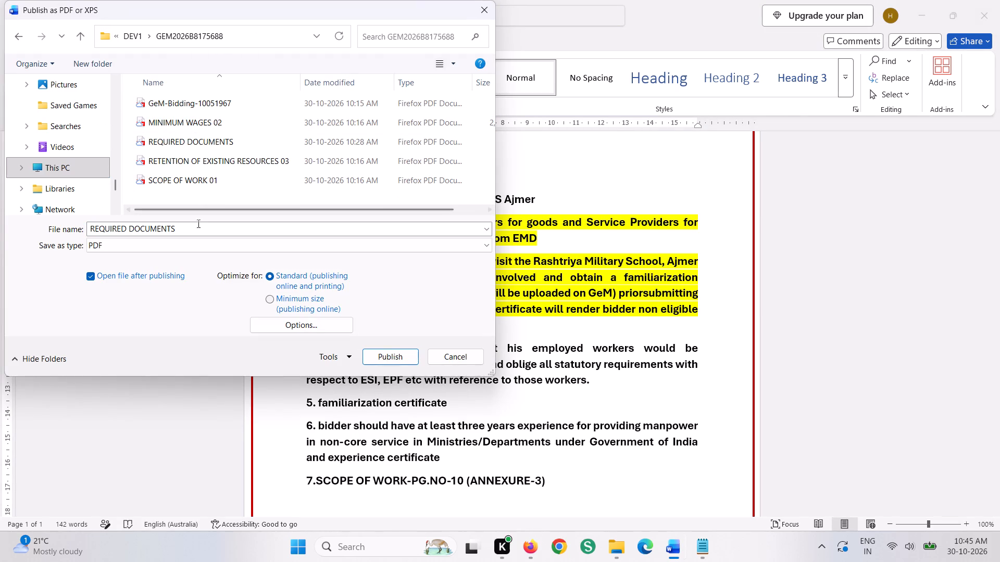
left_click(167, 140)
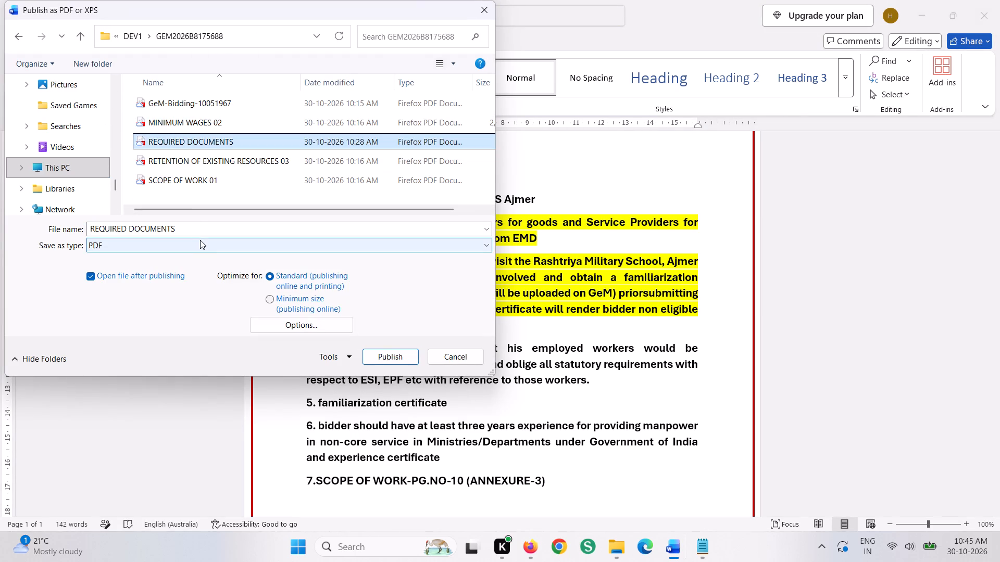
left_click(196, 232)
left_click(378, 356)
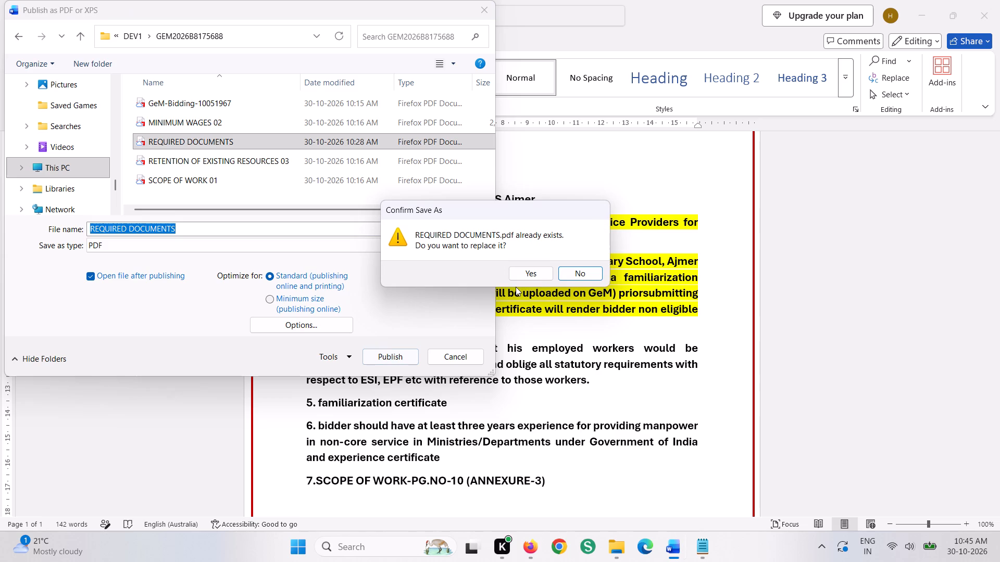
left_click(537, 276)
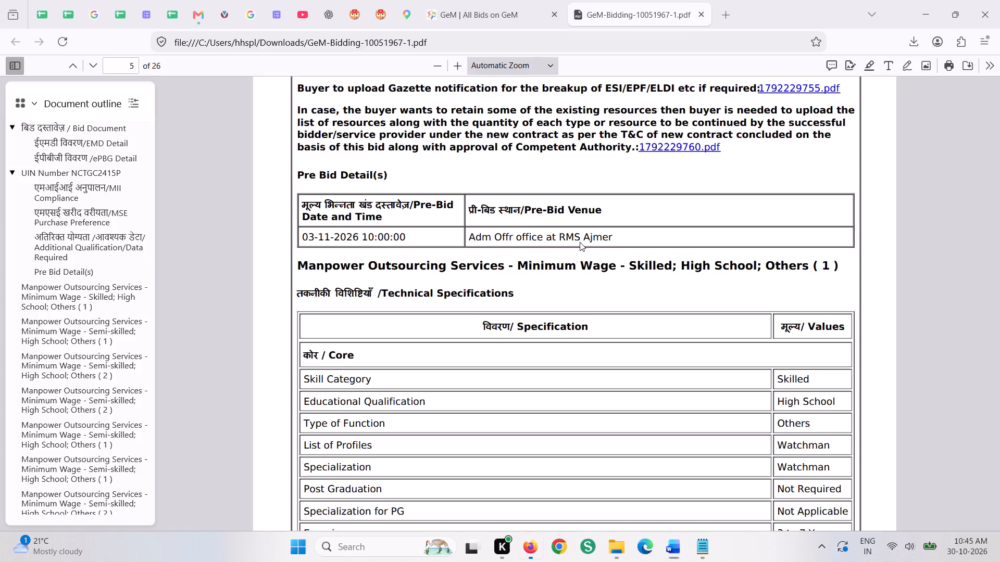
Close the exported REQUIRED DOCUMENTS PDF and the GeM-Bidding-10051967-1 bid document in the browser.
left_click(795, 0)
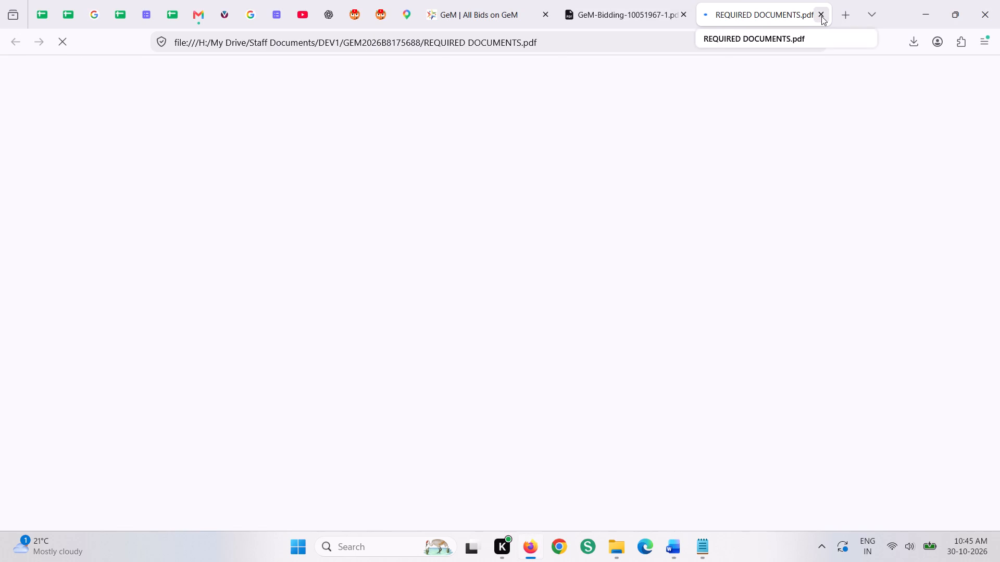
left_click(821, 16)
left_click(660, 0)
left_click(703, 16)
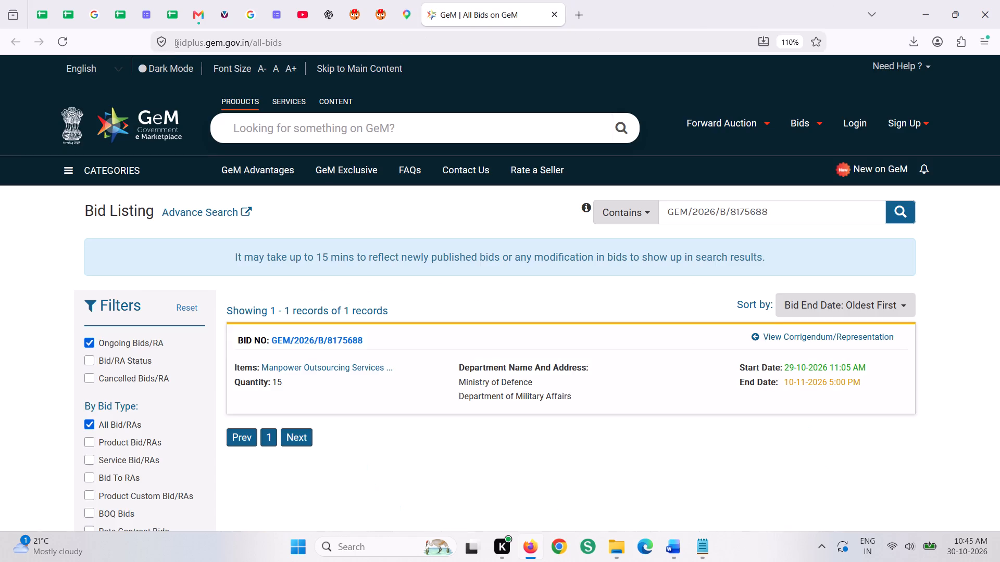
Check the Ajmer row GEM/2026/B/8175688 in Daily Tender Sheet 2026 and go up to the DEV1 folder in File Explorer.
left_click(180, 19)
scroll(643, 445, "down", 1)
scroll(688, 325, "up", 1)
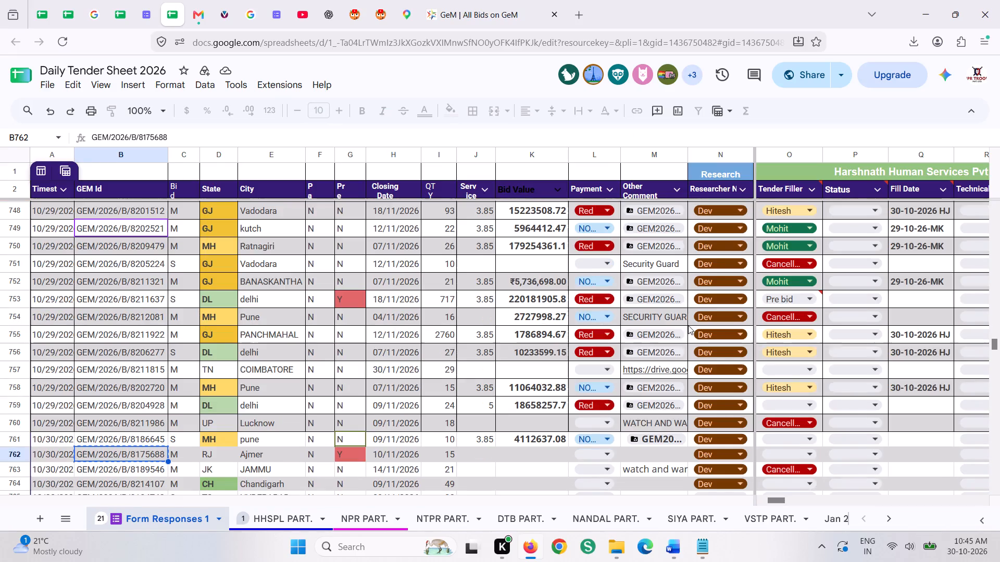
left_click(609, 547)
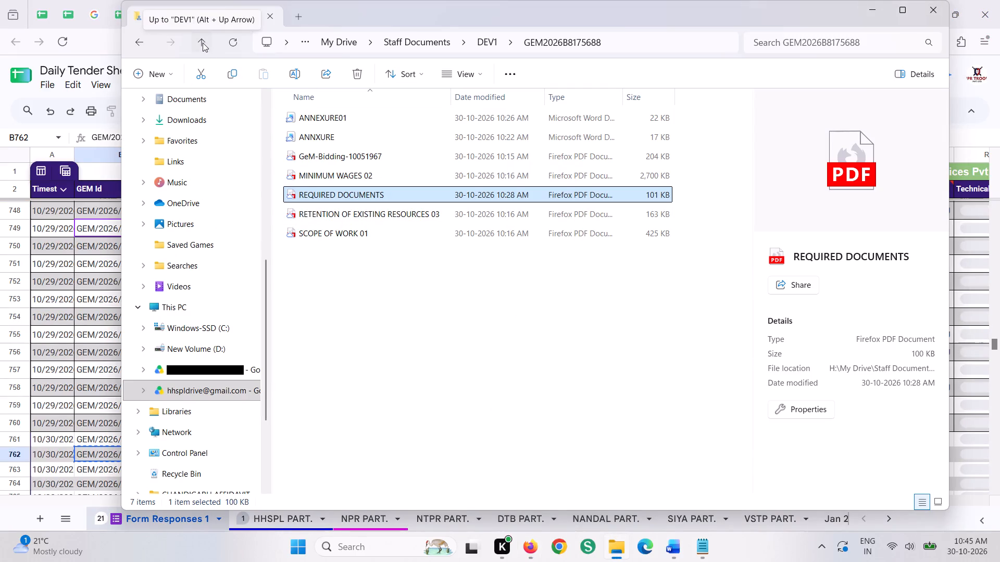
key("alt+Tab")
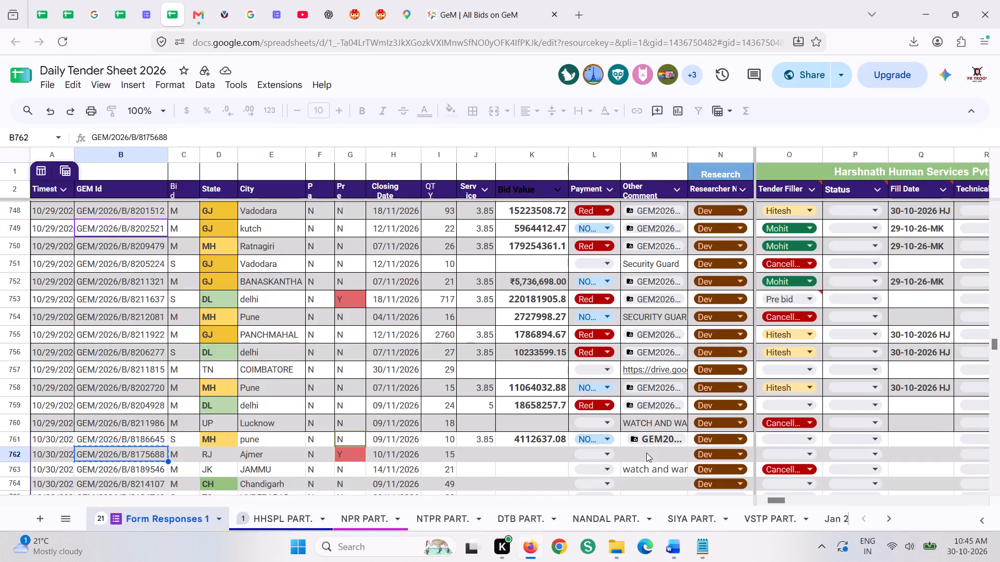
key("alt+Tab")
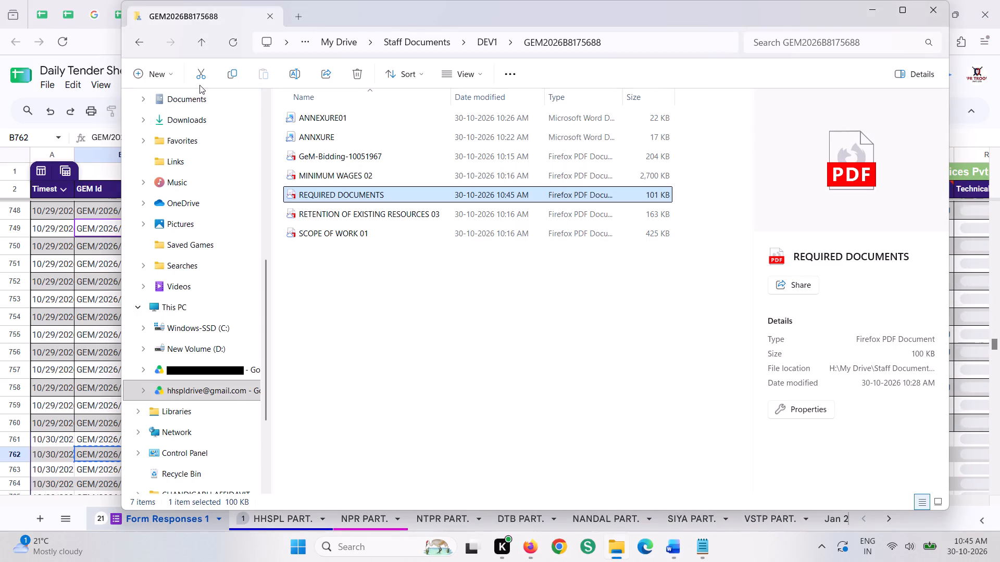
left_click(197, 45)
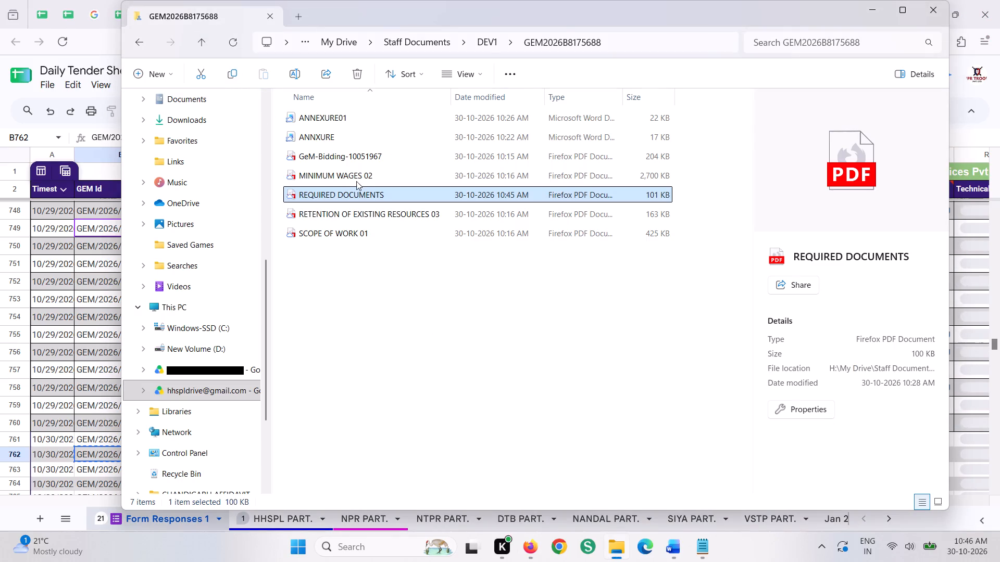
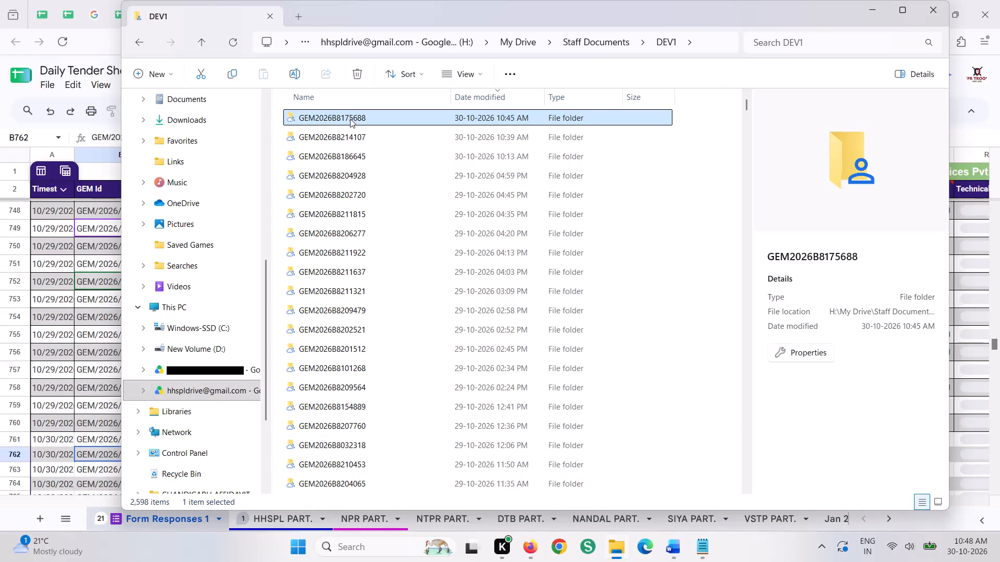
Copy the Drive link of the GEM2026B8175688 folder and paste it as a folder chip in the Ajmer row's Other Comment cell.
right_click(350, 119)
left_click(384, 370)
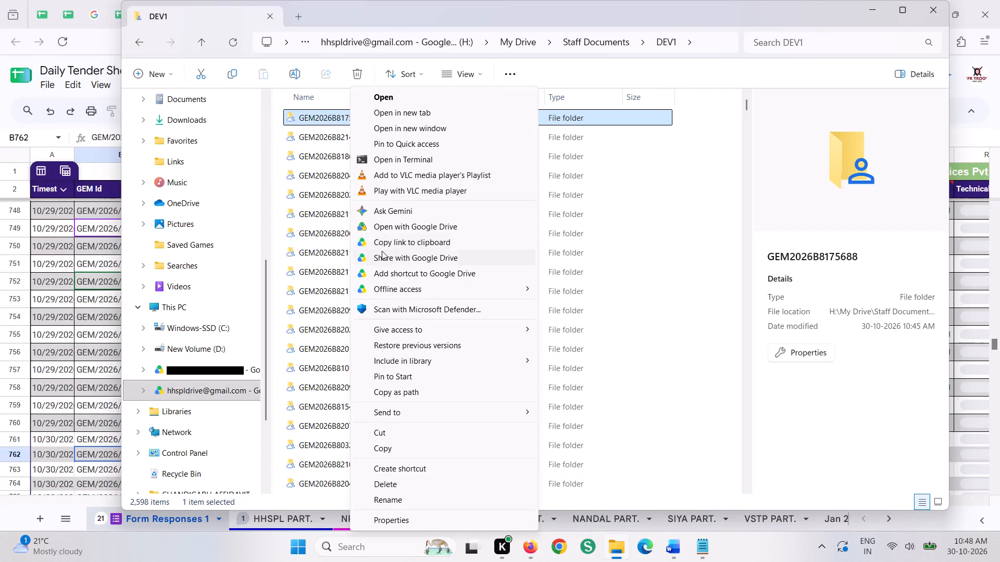
left_click(385, 239)
left_click(530, 540)
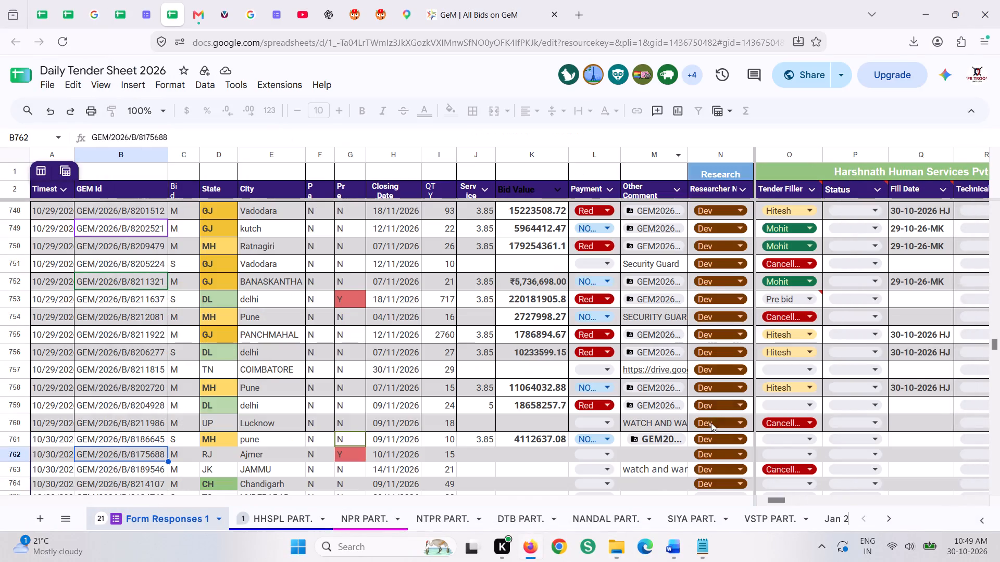
double_click(641, 453)
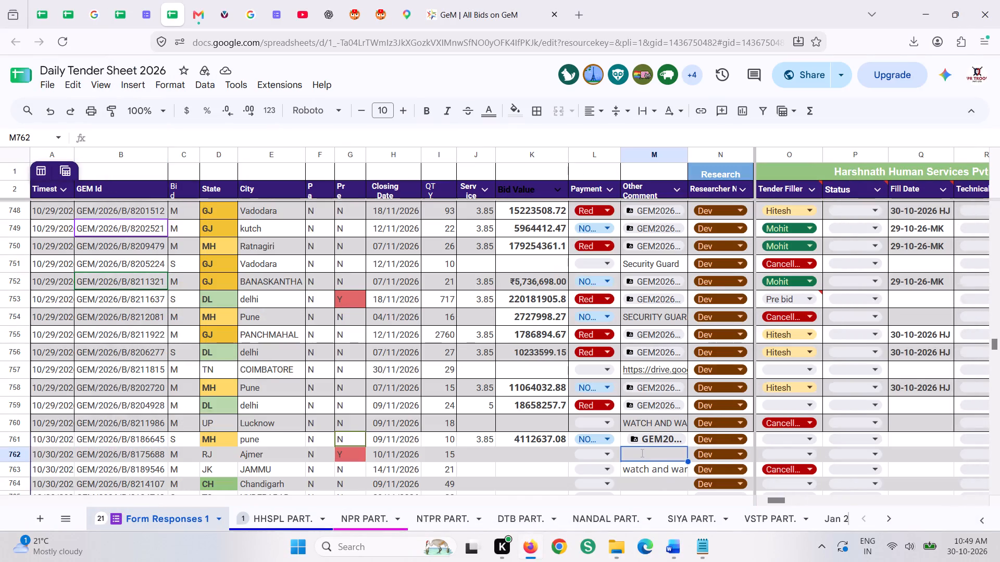
key("ctrl+v")
key("Tab")
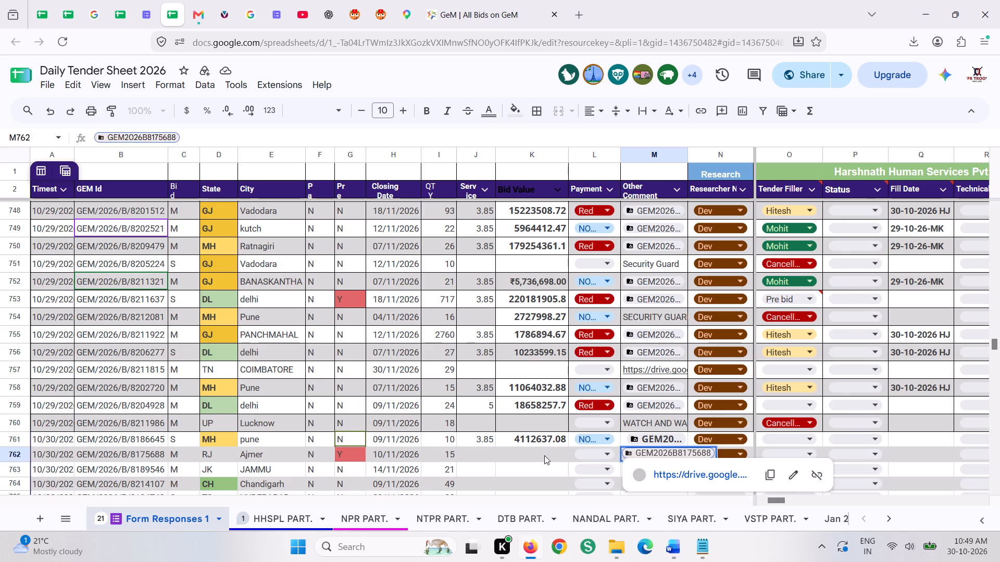
left_click(544, 455)
Search the GeM bid listing for the Pune tender GEM/2026/B/8186645 and look through its bid document's eligibility details.
scroll(622, 454, "down", 1)
left_click(636, 229)
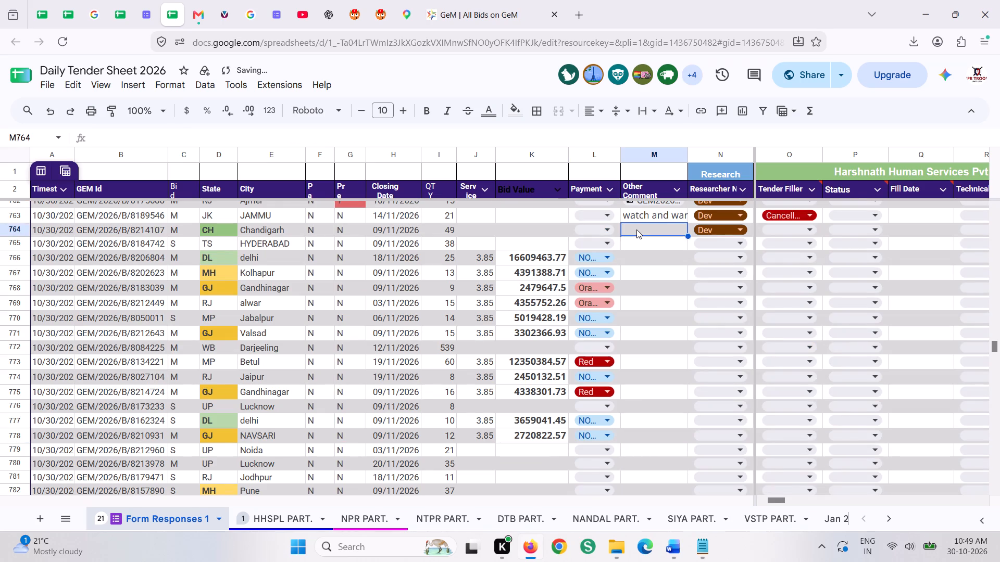
scroll(631, 240, "up", 1)
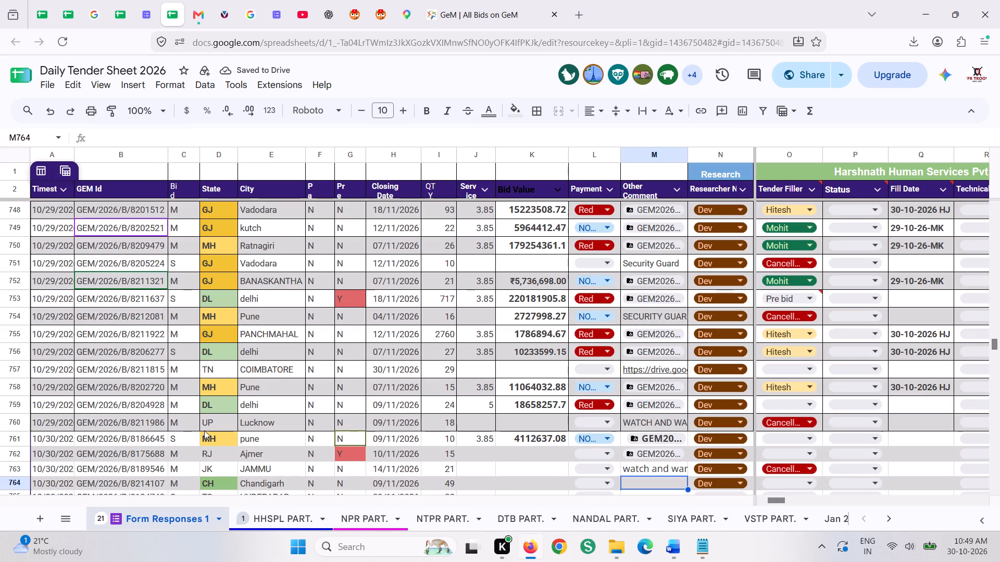
left_click(151, 437)
key("ctrl+c")
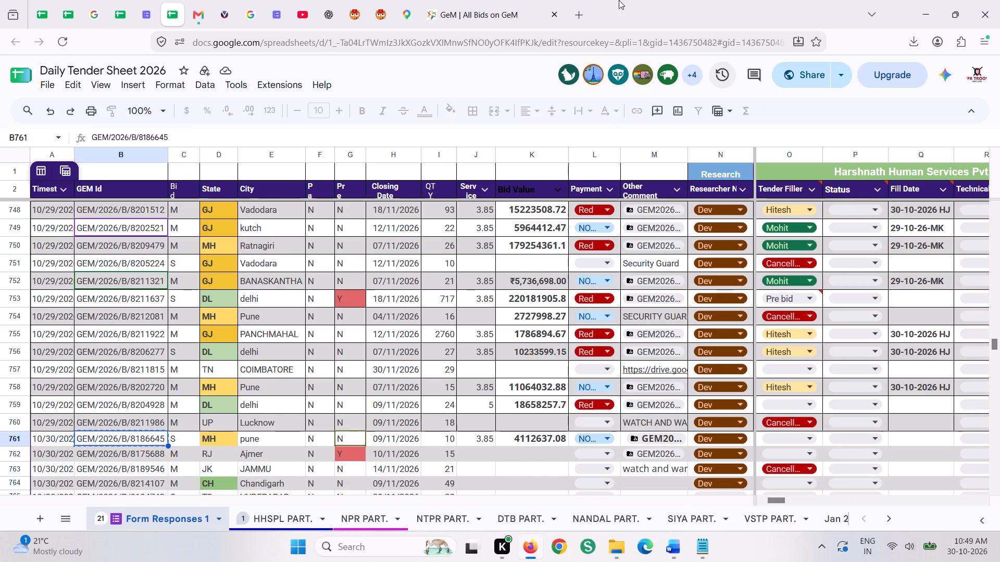
left_click(446, 0)
left_click_drag(780, 212, 531, 216)
key("ctrl+v")
key("Return")
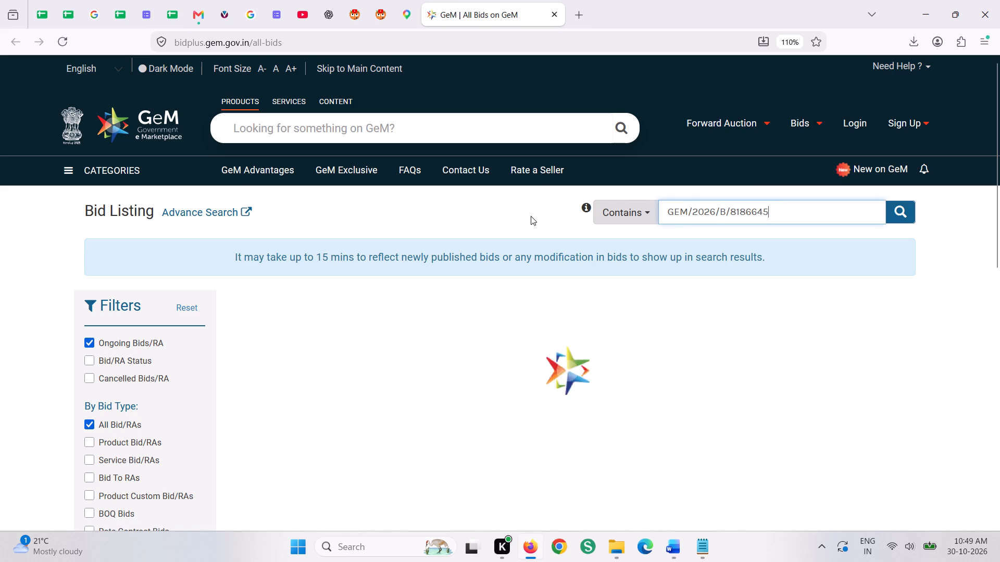
left_click(357, 339)
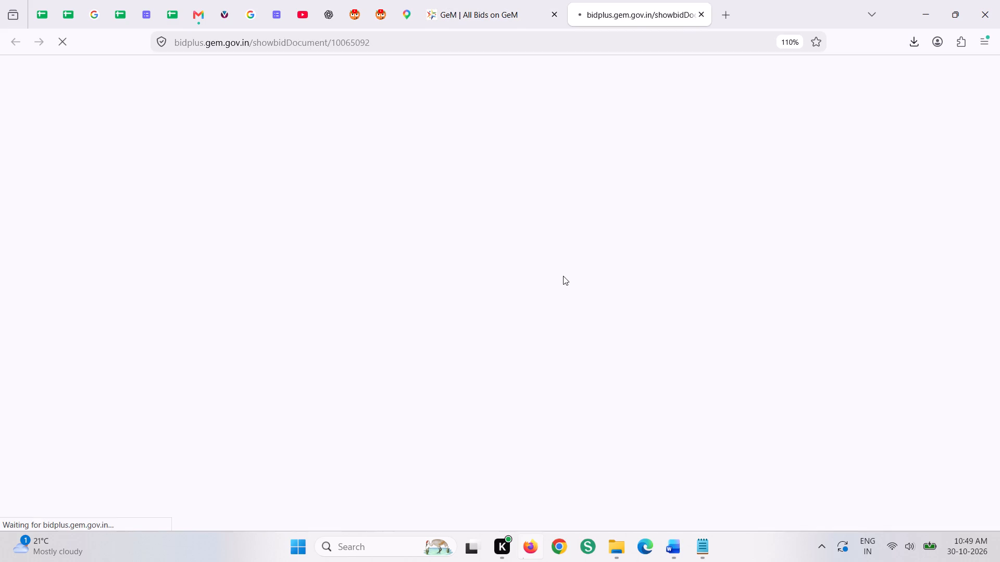
left_click(401, 258)
scroll(655, 302, "down", 5)
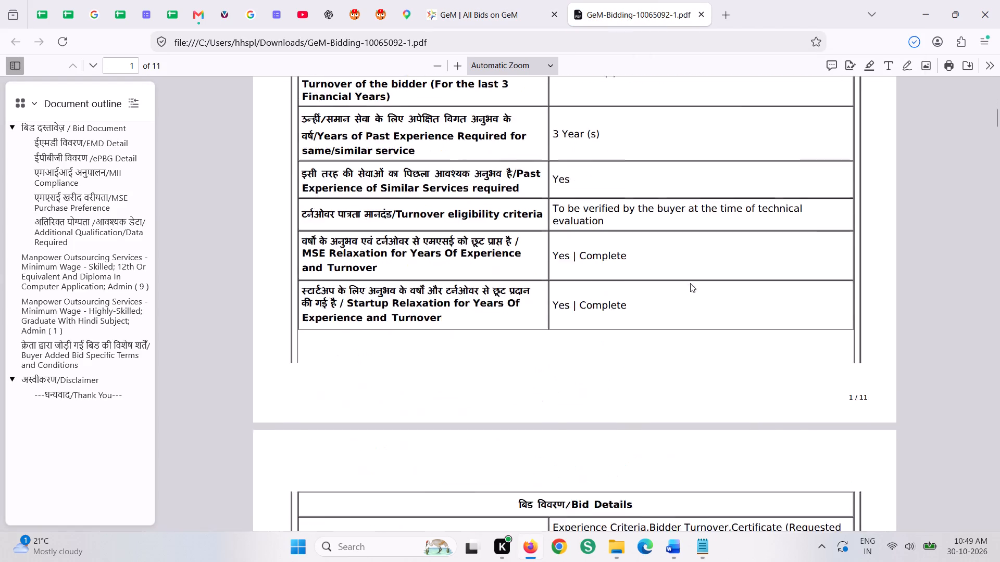
scroll(690, 283, "down", 6)
Open the Drive folder linked in the Pune row GEM/2026/B/8186645 and check its REQUIRED DOCUMENTS.pdf list.
left_click(173, 17)
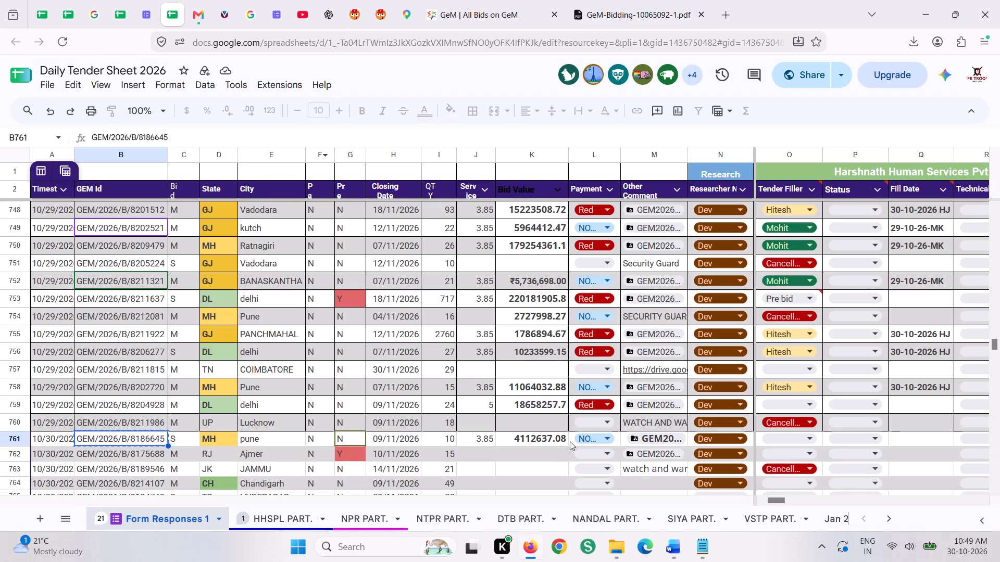
left_click(642, 438)
left_click(697, 462)
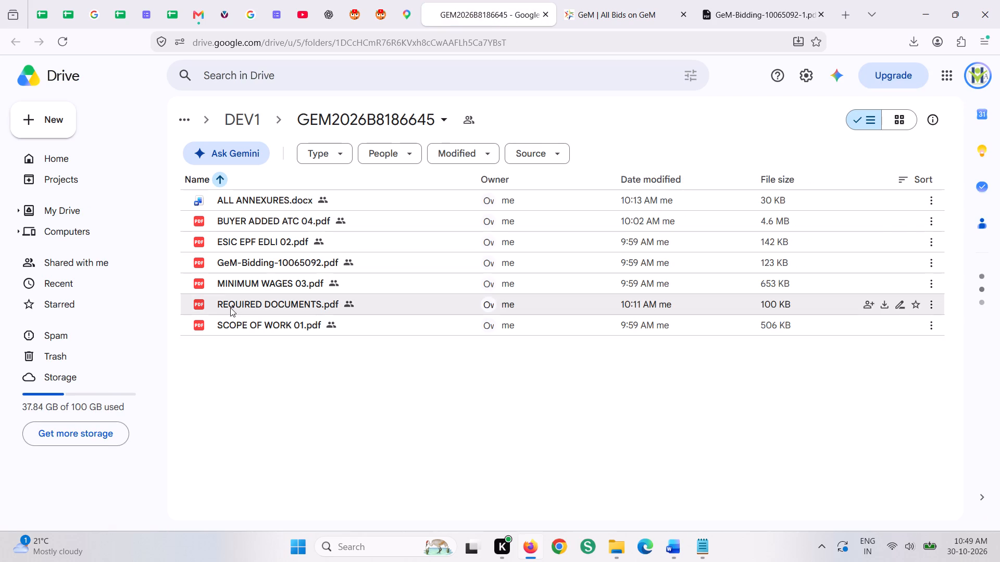
double_click(230, 306)
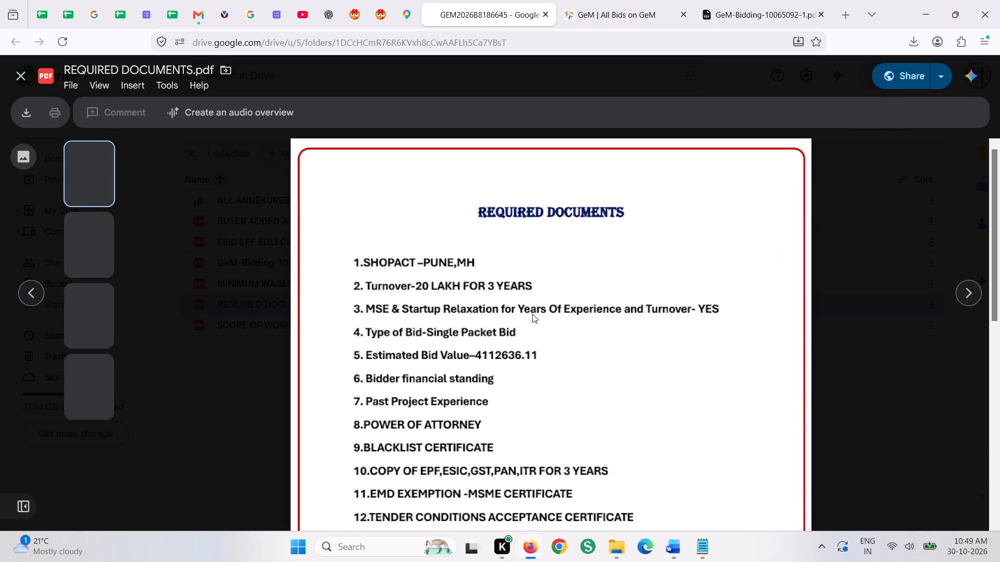
scroll(557, 314, "down", 2)
scroll(564, 315, "up", 1)
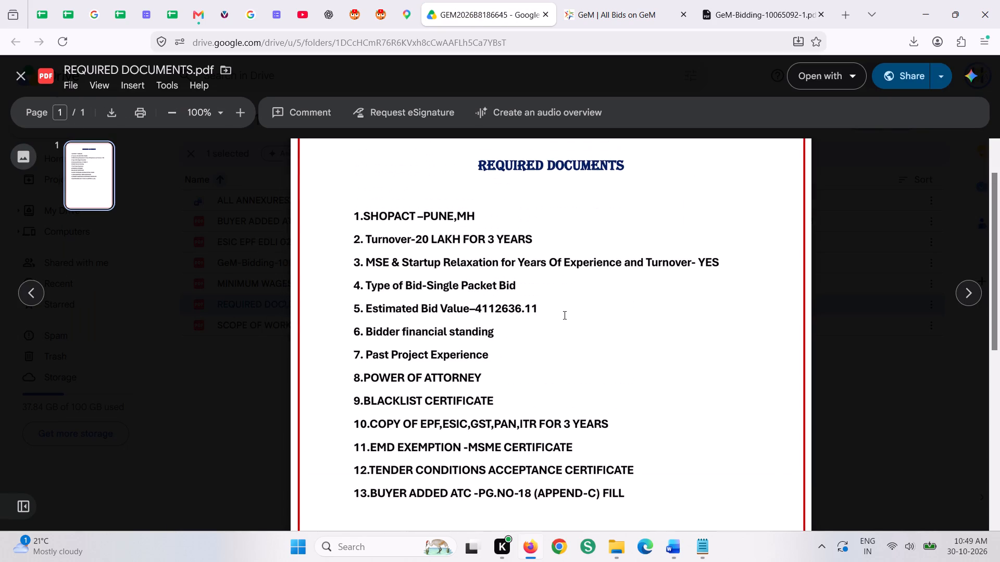
left_click(27, 79)
Review all appendices in the Pune tender's ALL ANNEXURES.docx, and close the document and its Drive folder.
double_click(239, 199)
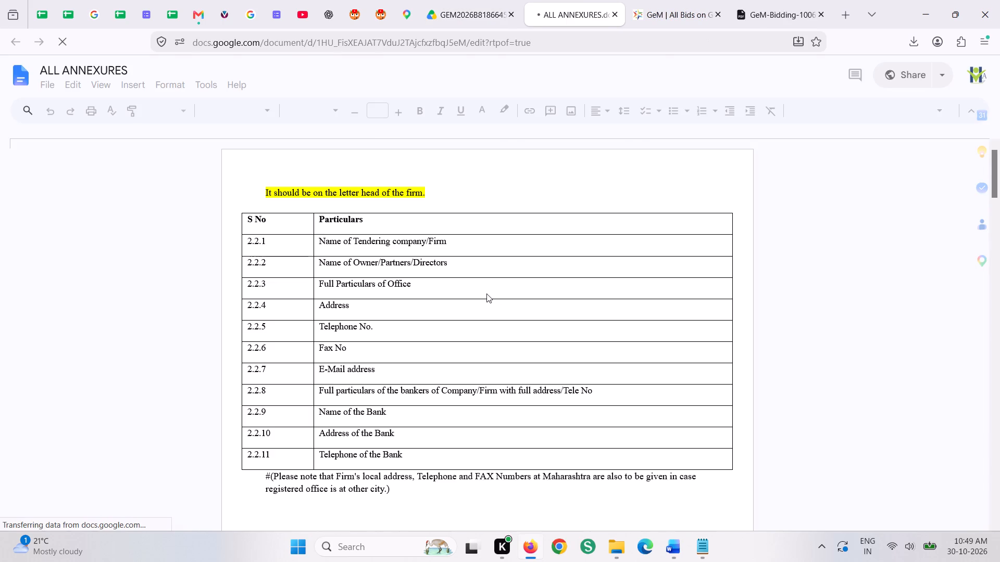
scroll(486, 293, "down", 5)
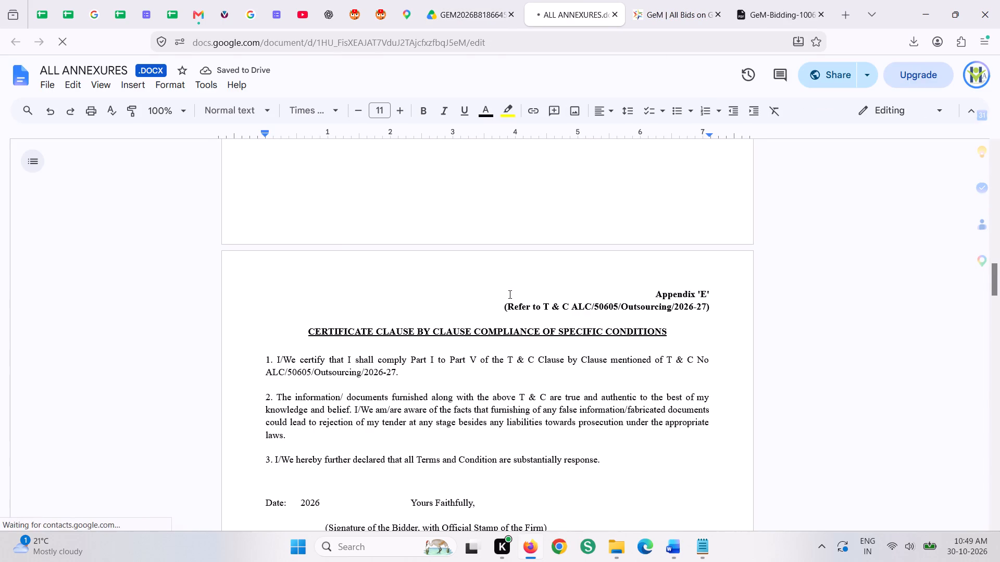
scroll(509, 294, "up", 3)
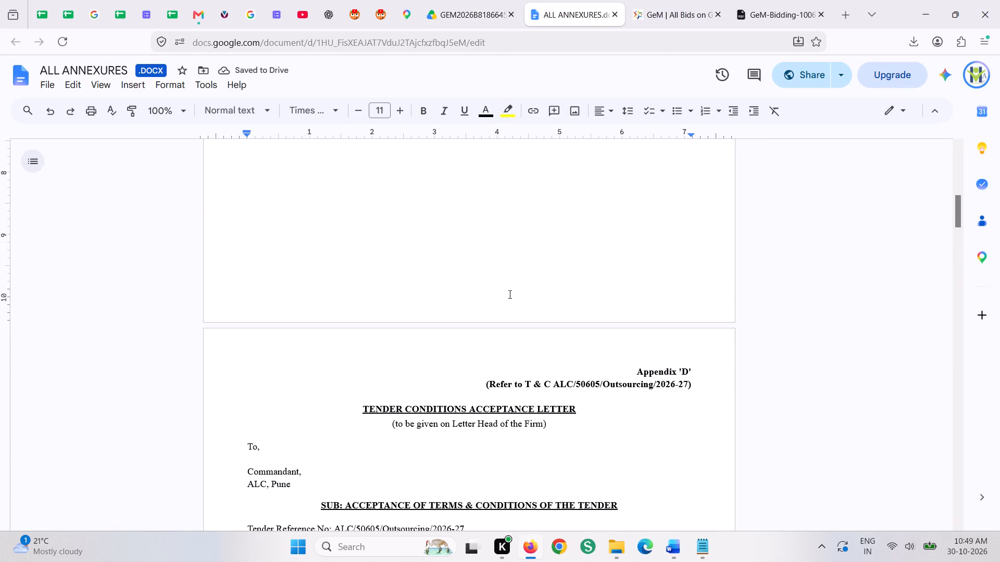
scroll(509, 294, "down", 1)
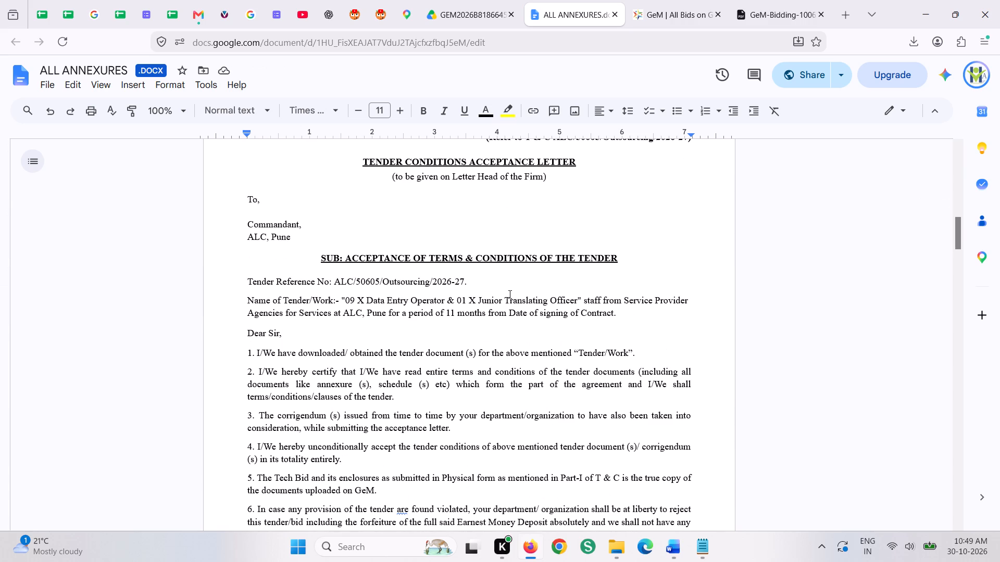
scroll(509, 294, "down", 3)
scroll(509, 294, "up", 1)
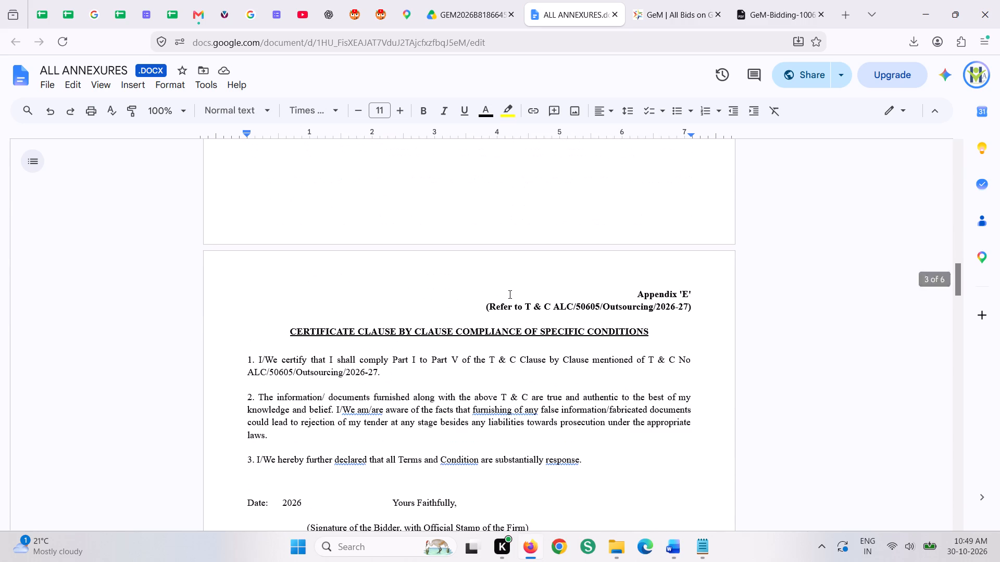
scroll(509, 294, "down", 3)
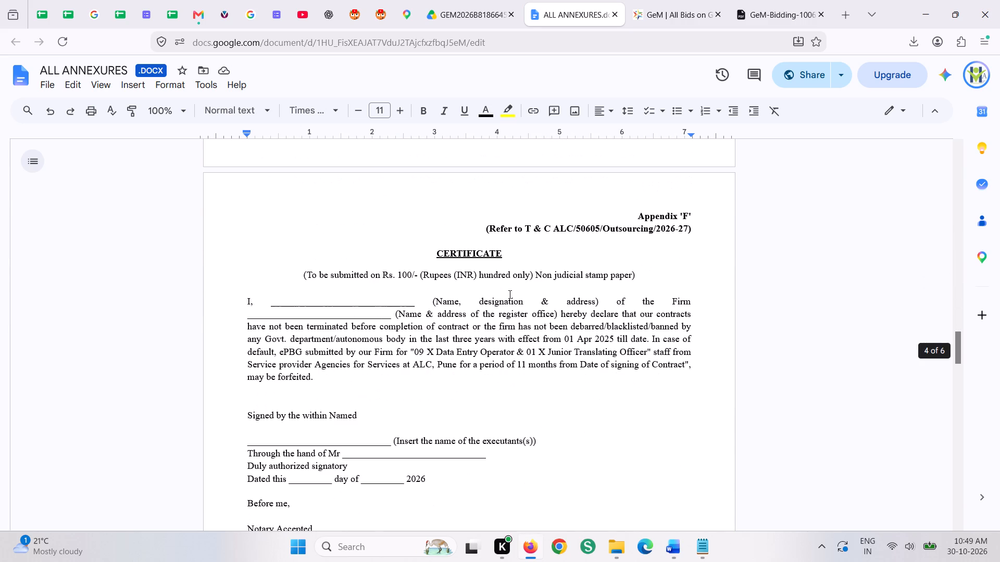
scroll(509, 294, "down", 6)
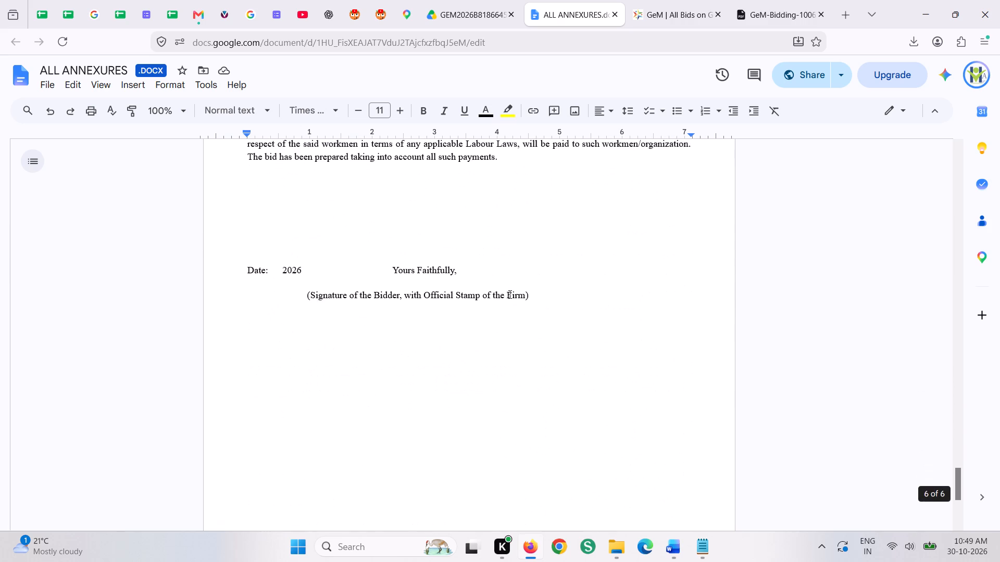
scroll(509, 294, "down", 2)
scroll(509, 294, "up", 4)
scroll(509, 294, "down", 2)
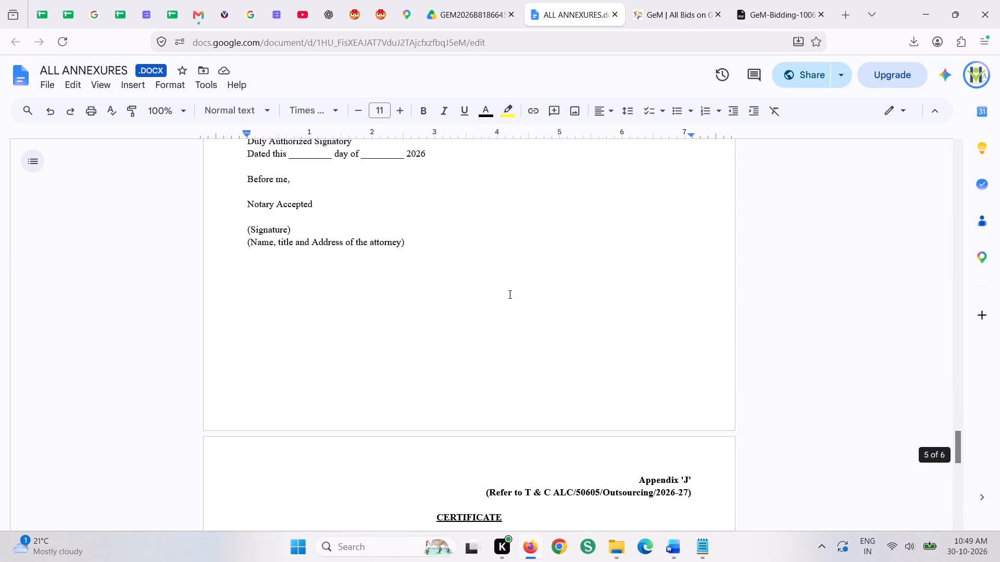
scroll(509, 294, "down", 1)
scroll(509, 294, "up", 3)
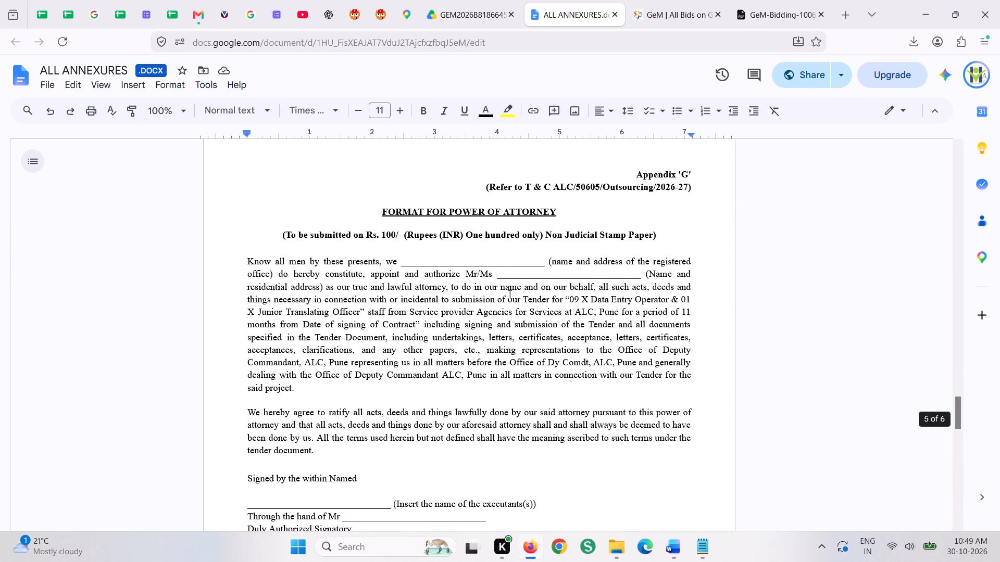
scroll(509, 294, "up", 3)
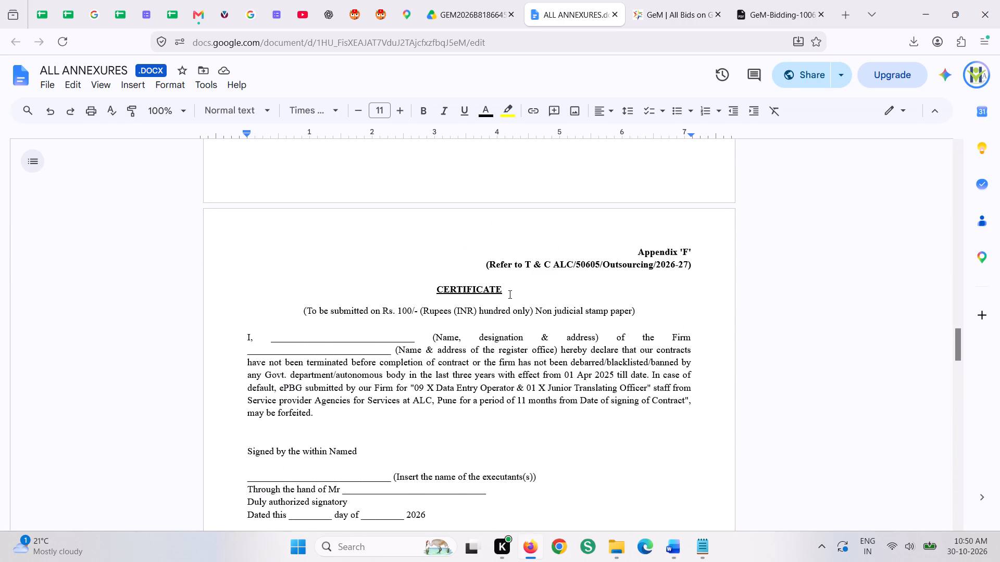
scroll(509, 294, "up", 2)
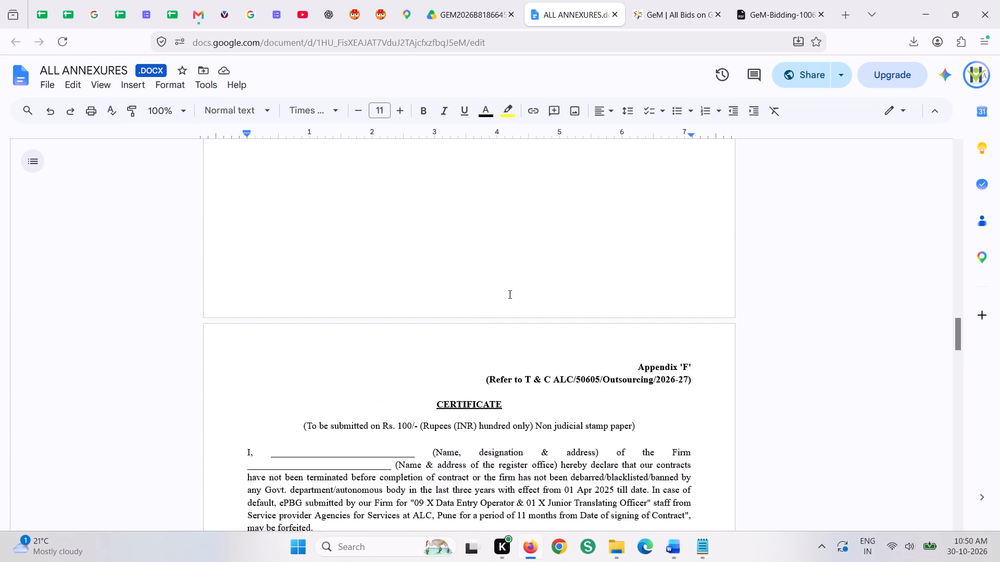
scroll(509, 294, "up", 5)
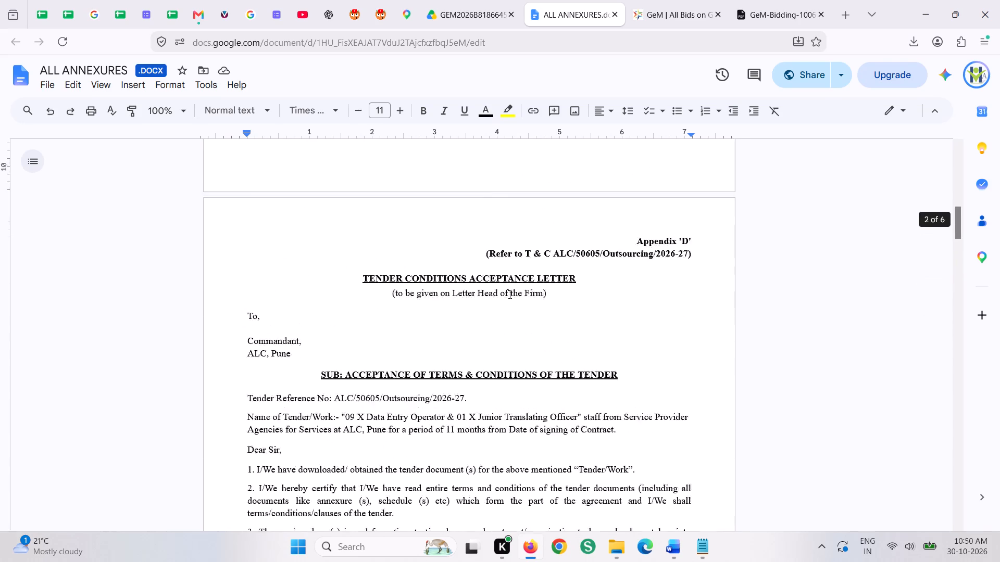
scroll(514, 306, "up", 4)
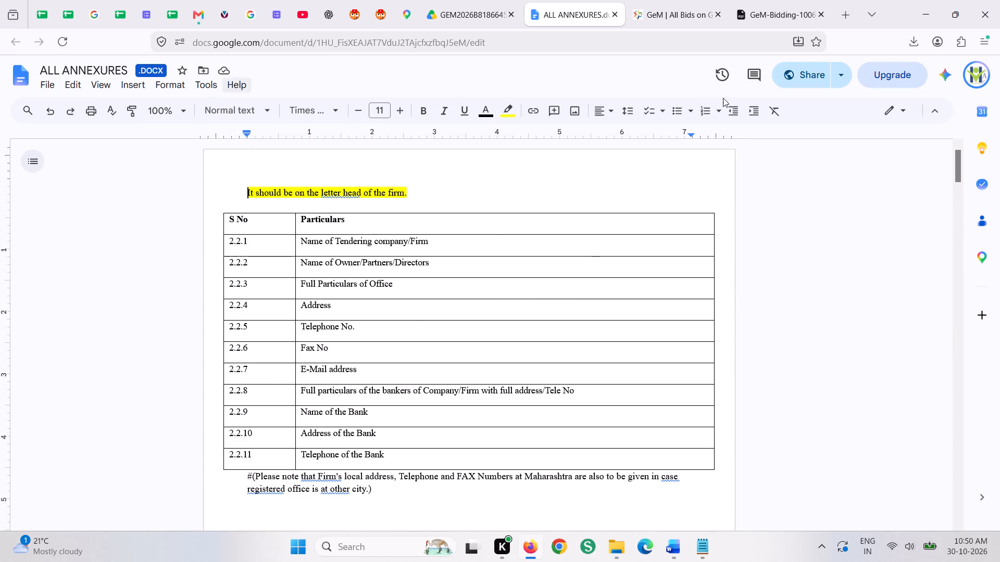
left_click(608, 0)
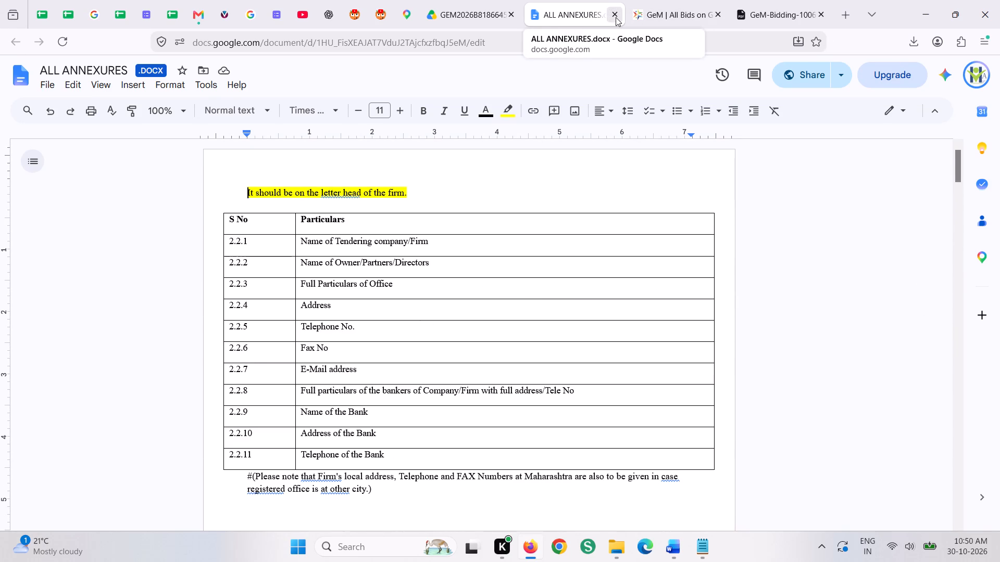
left_click(616, 17)
left_click(477, 0)
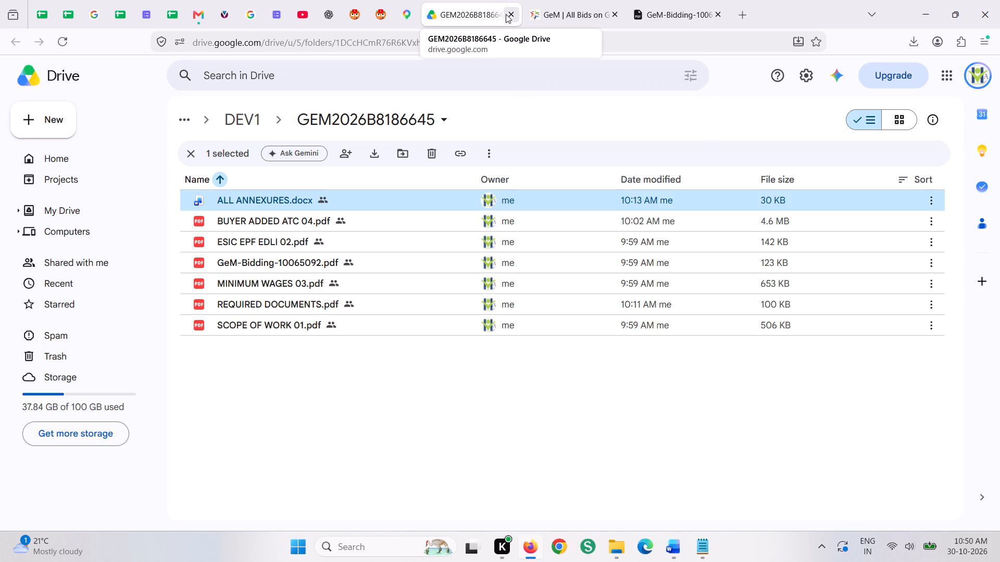
left_click(507, 14)
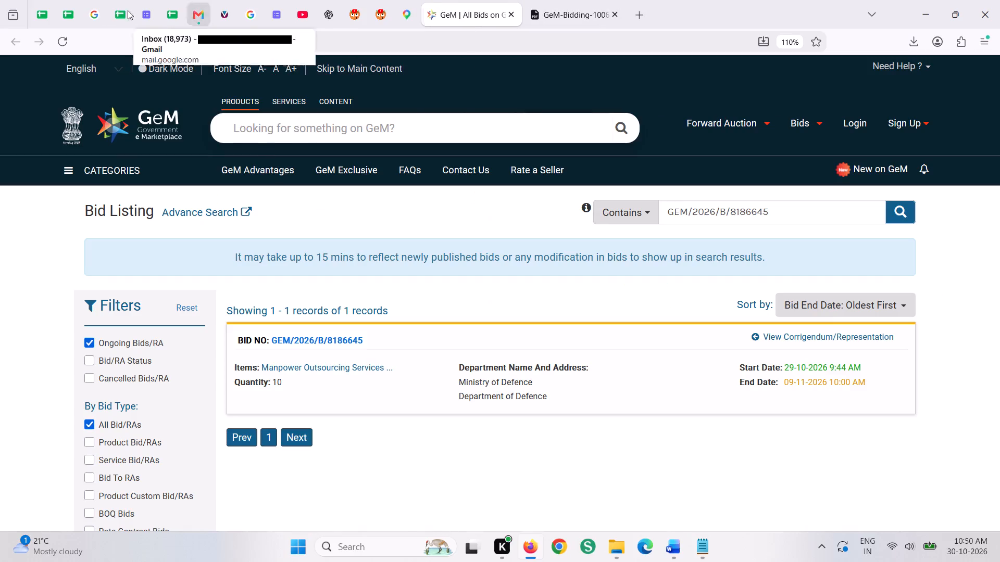
Open the Drive folder linked in the Ajmer row GEM/2026/B/8175688 of the Daily Tender Sheet 2026.
left_click(166, 15)
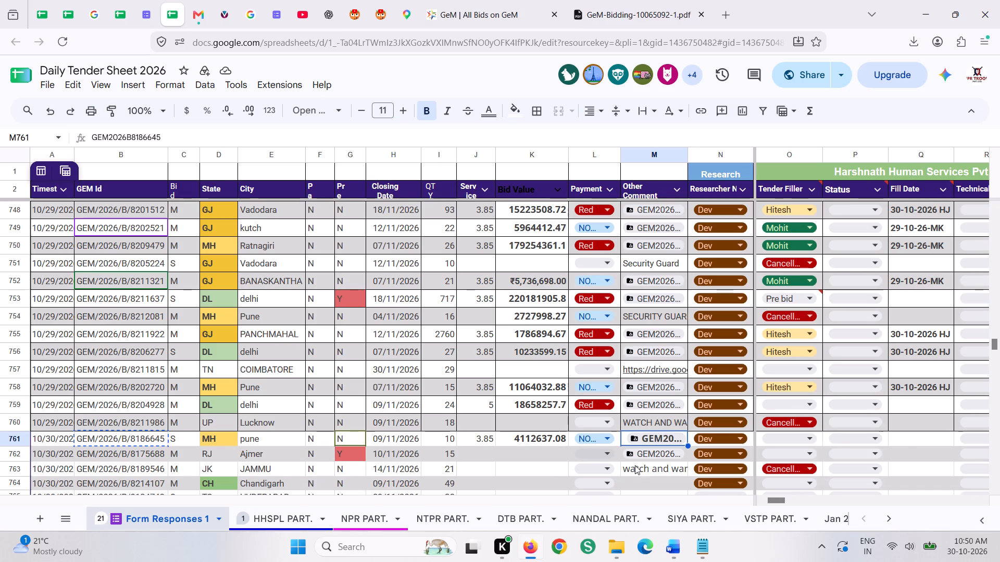
left_click(638, 455)
left_click(687, 431)
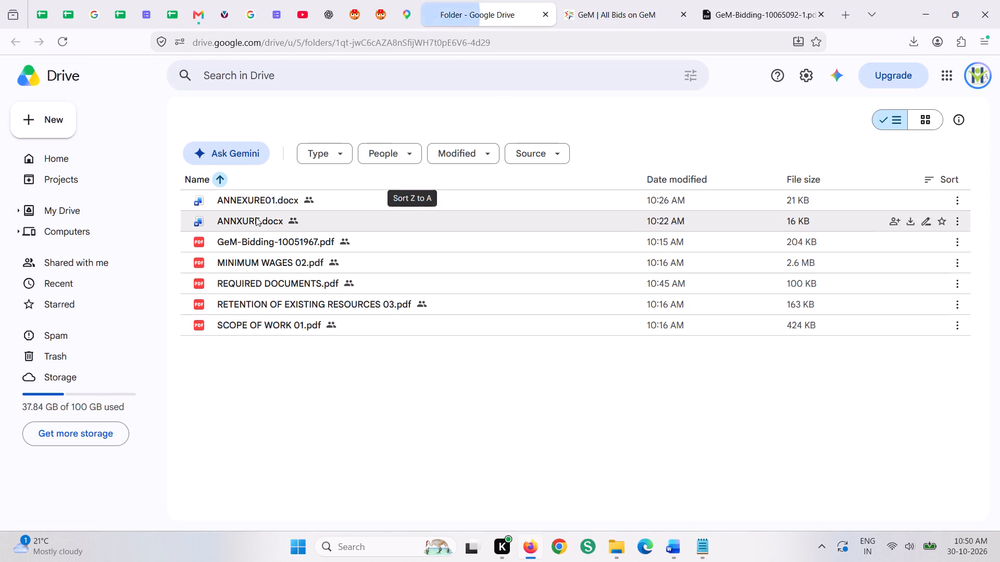
Review the familiarization certificate in the Ajmer tender's ANNXURE.docx from start to end, and close the document.
double_click(253, 221)
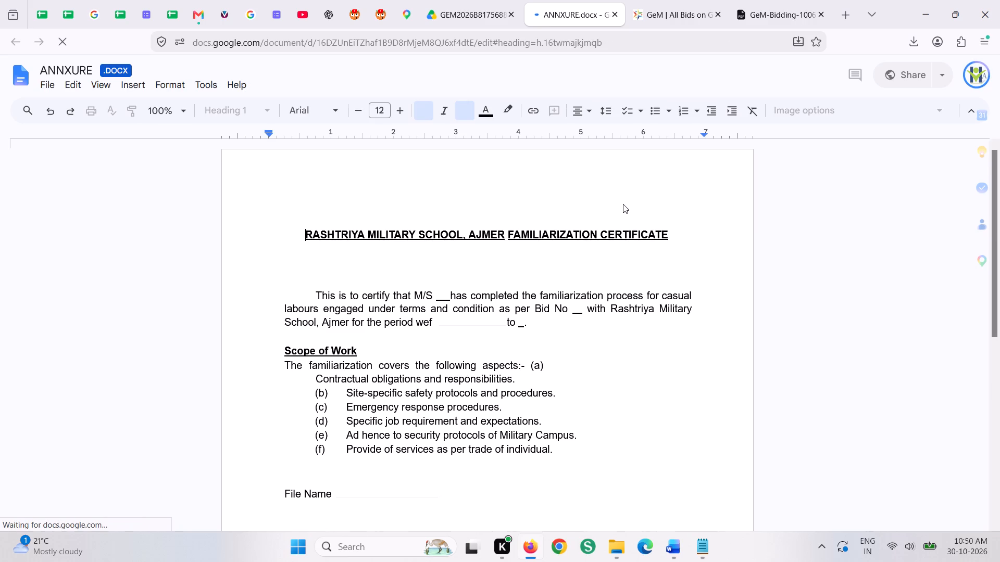
scroll(596, 244, "down", 6)
scroll(596, 243, "up", 3)
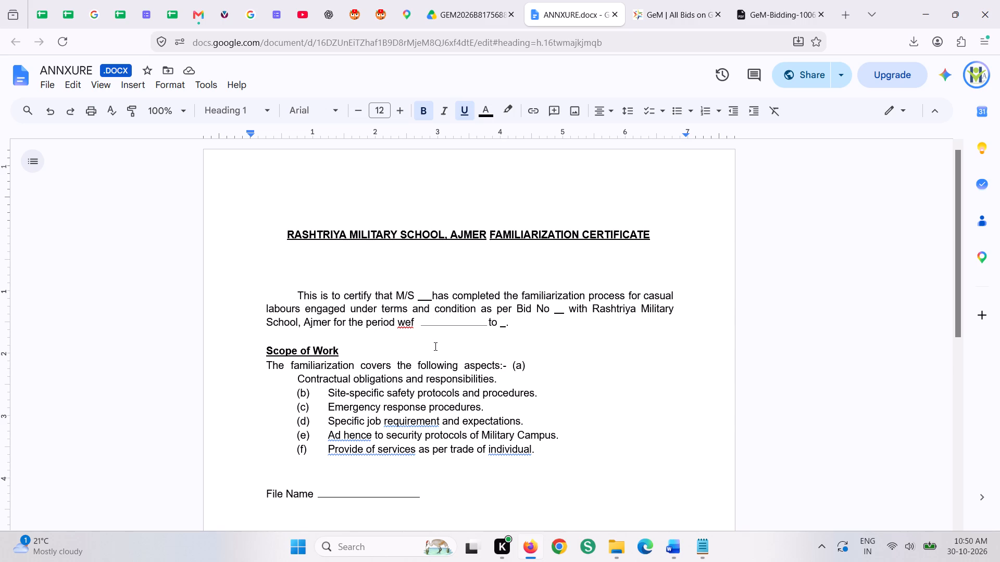
scroll(429, 379, "down", 1)
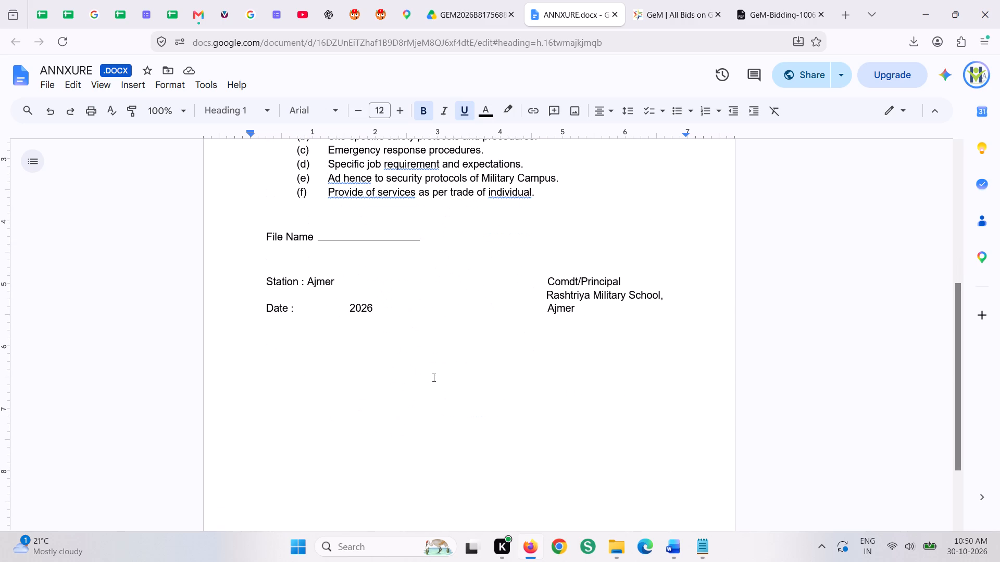
scroll(433, 377, "up", 1)
scroll(433, 377, "down", 1)
scroll(433, 377, "up", 1)
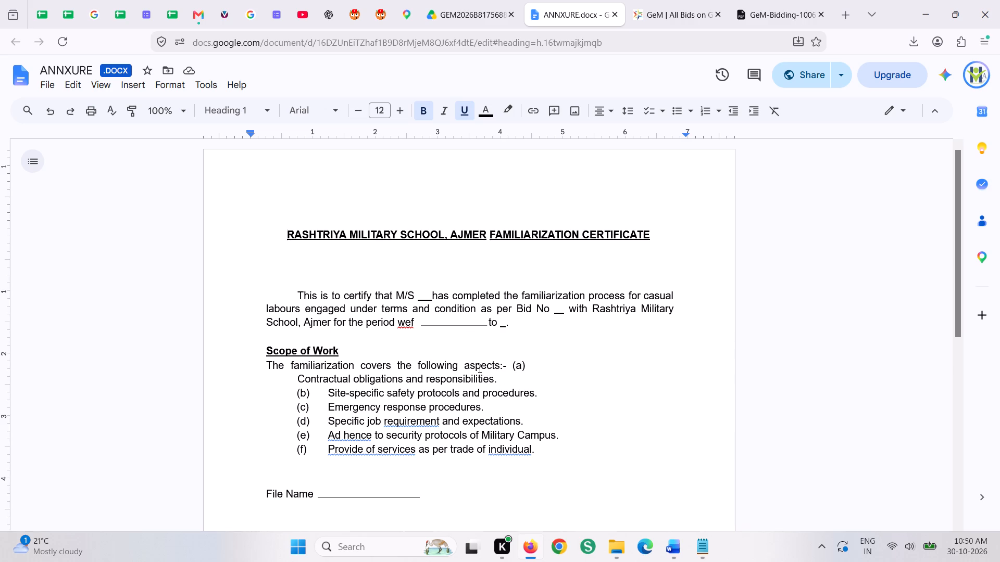
scroll(496, 403, "down", 1)
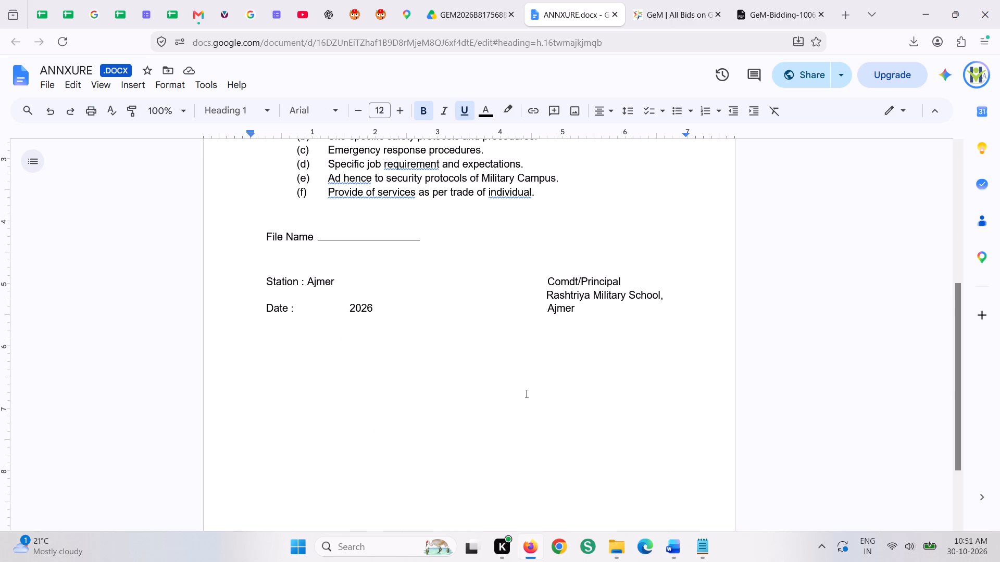
scroll(528, 393, "up", 1)
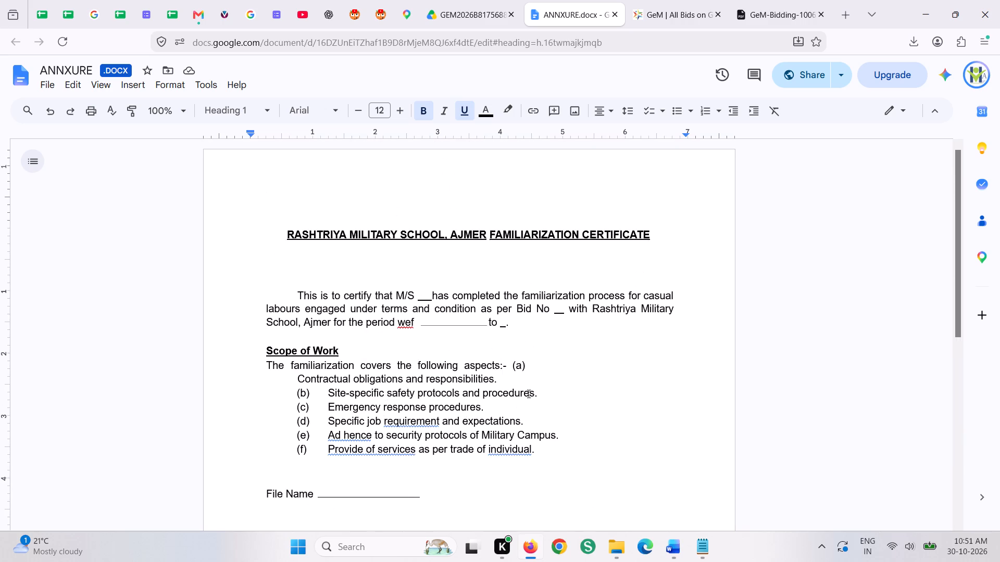
scroll(528, 393, "down", 1)
scroll(530, 394, "up", 3)
scroll(692, 274, "up", 1)
left_click(564, 0)
left_click(617, 16)
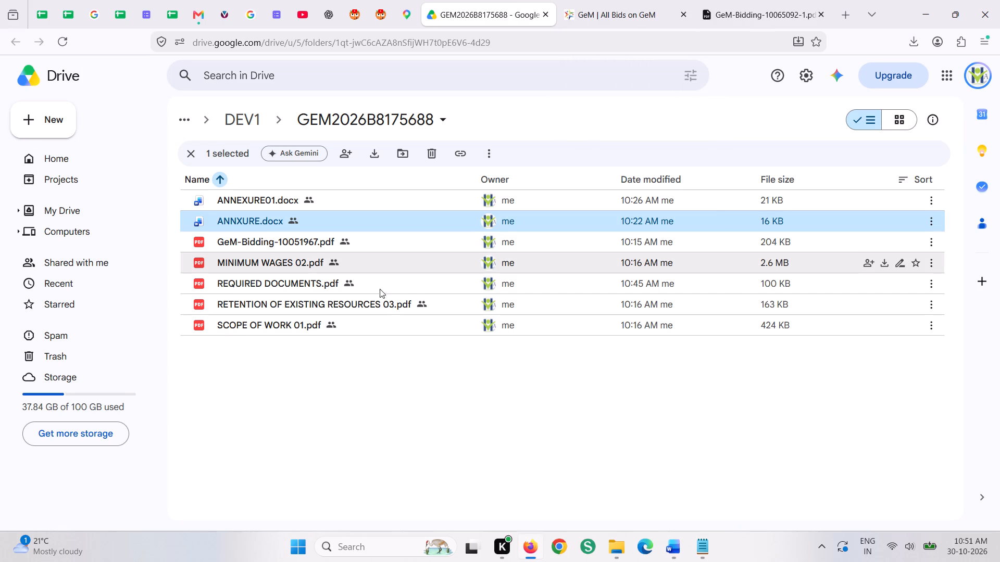
Check the requirements listed in the Ajmer folder's REQUIRED DOCUMENTS.pdf, and close the preview.
triple_click(254, 281)
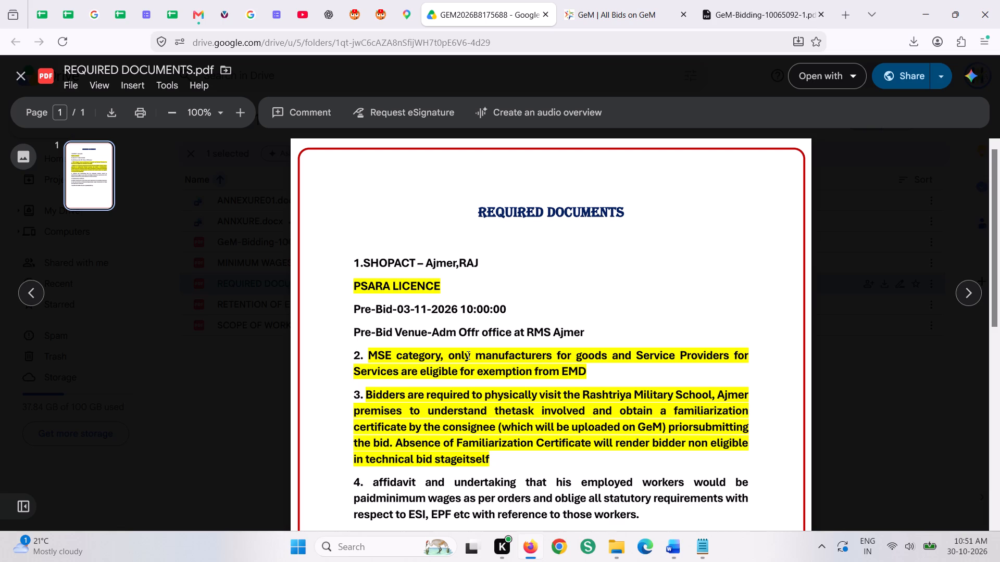
left_click(19, 78)
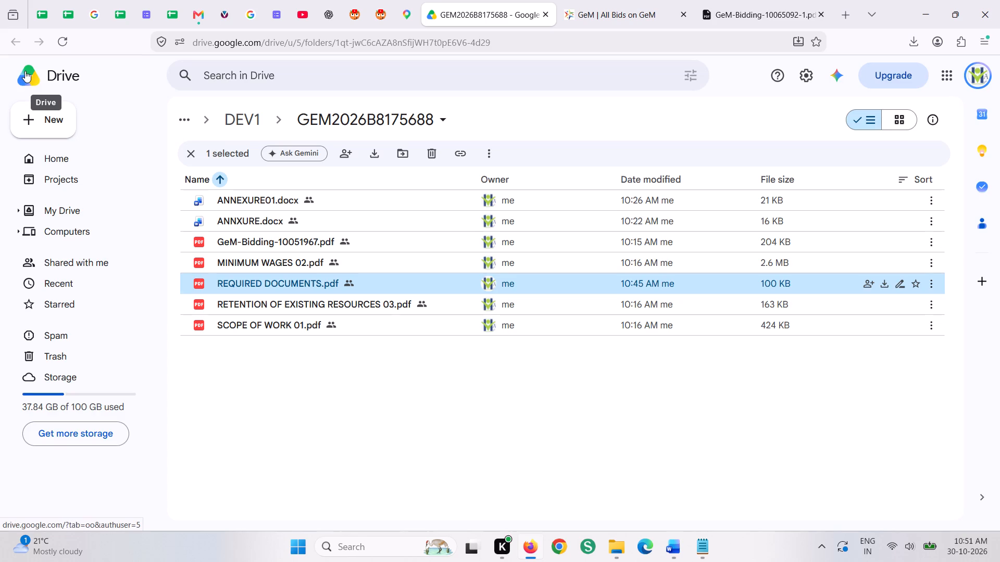
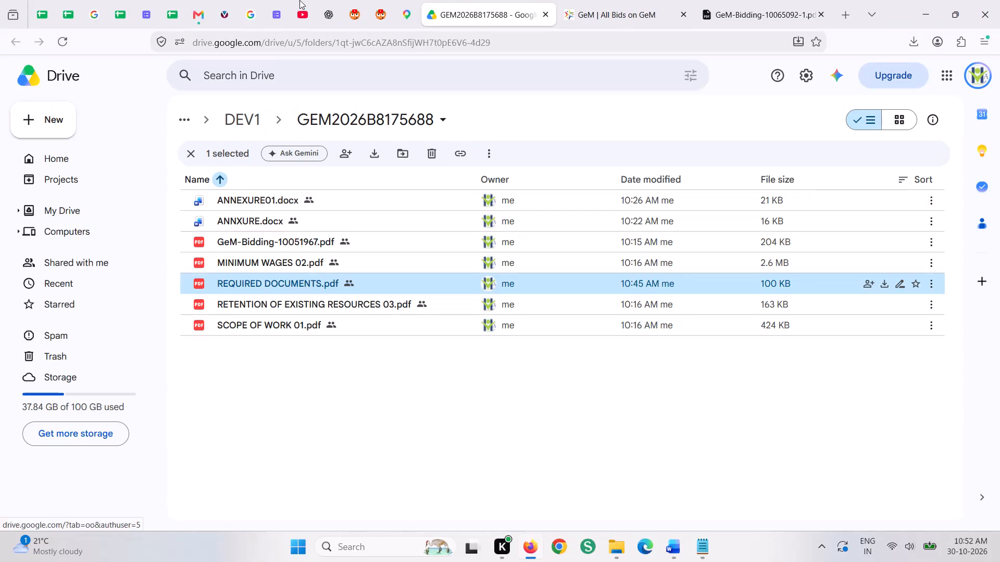
Close the Pune tender's bid document GeM-Bidding-10065092-1.pdf.
left_click(618, 0)
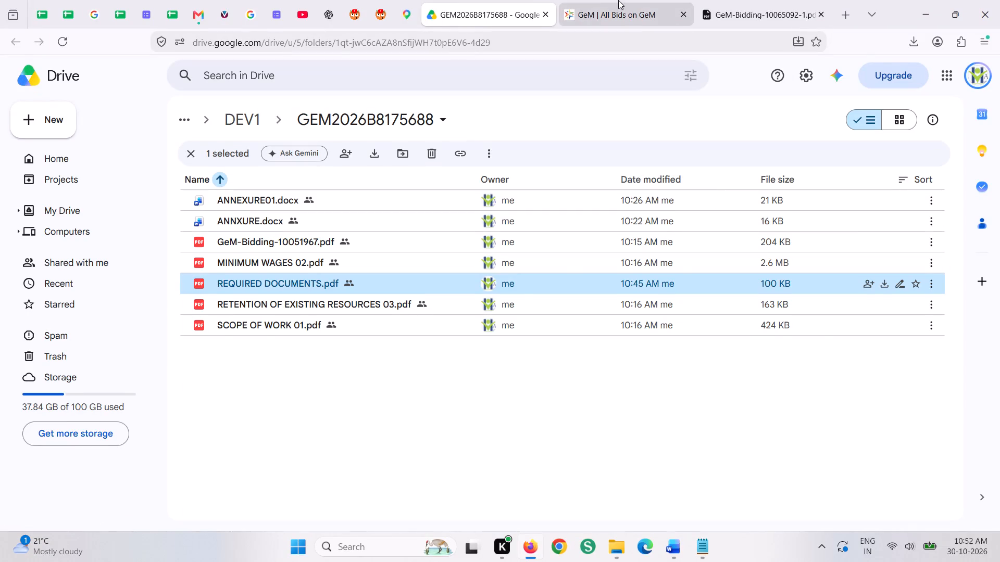
left_click(473, 0)
scroll(541, 239, "up", 1)
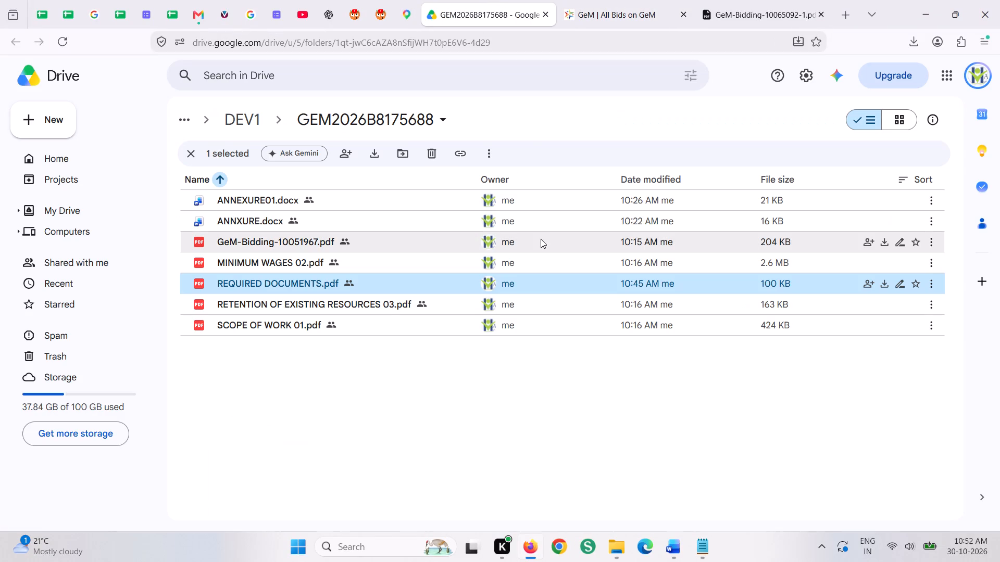
left_click(596, 0)
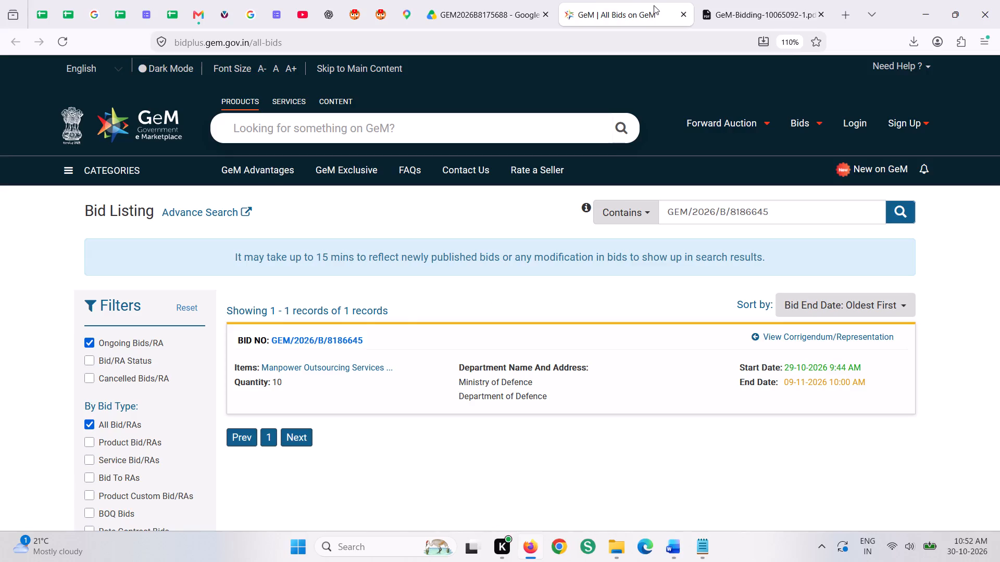
left_click(838, 0)
left_click(820, 12)
left_click(819, 14)
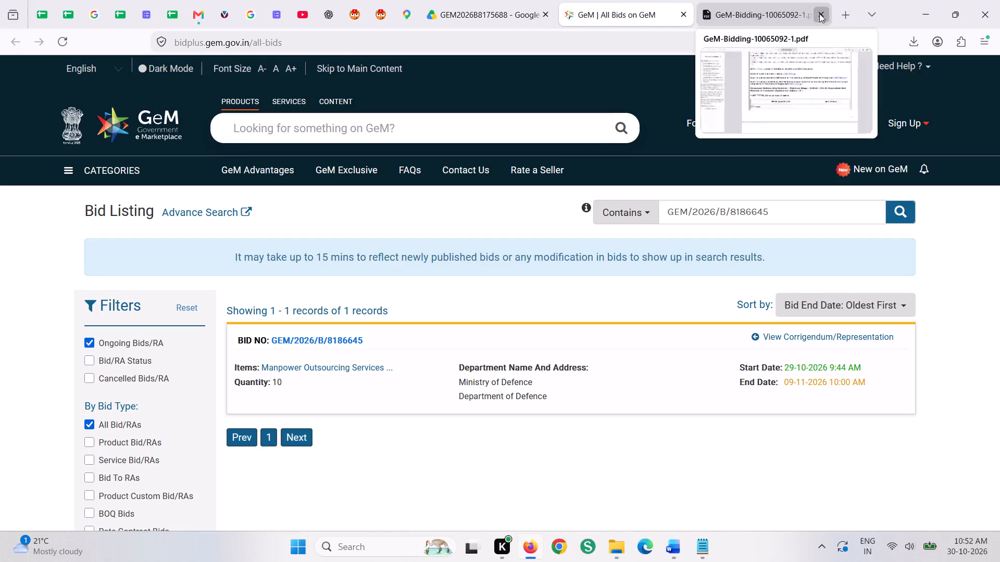
Search the GeM bid listing for the Ajmer ID GEM/2026/B/8175688 from the Daily Tender Sheet 2026, and open its bid document.
left_click(177, 15)
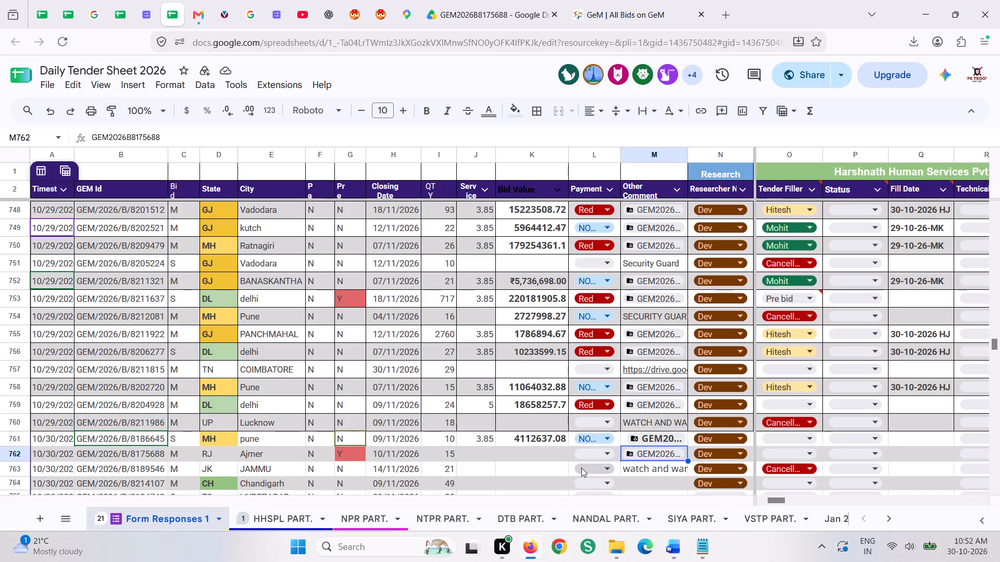
left_click(157, 457)
key("ctrl+c")
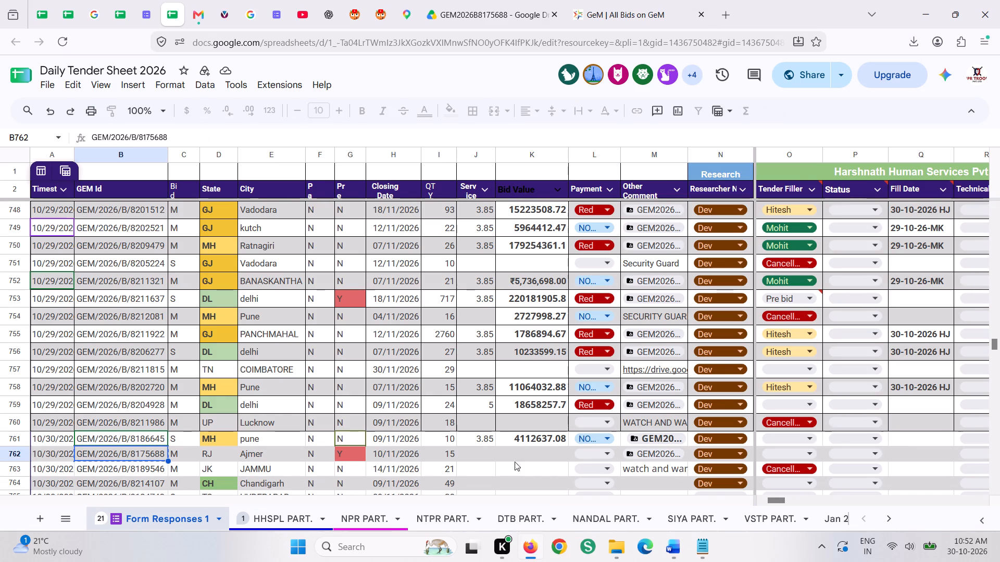
left_click(584, 0)
left_click_drag(794, 217, 563, 197)
key("ctrl+v")
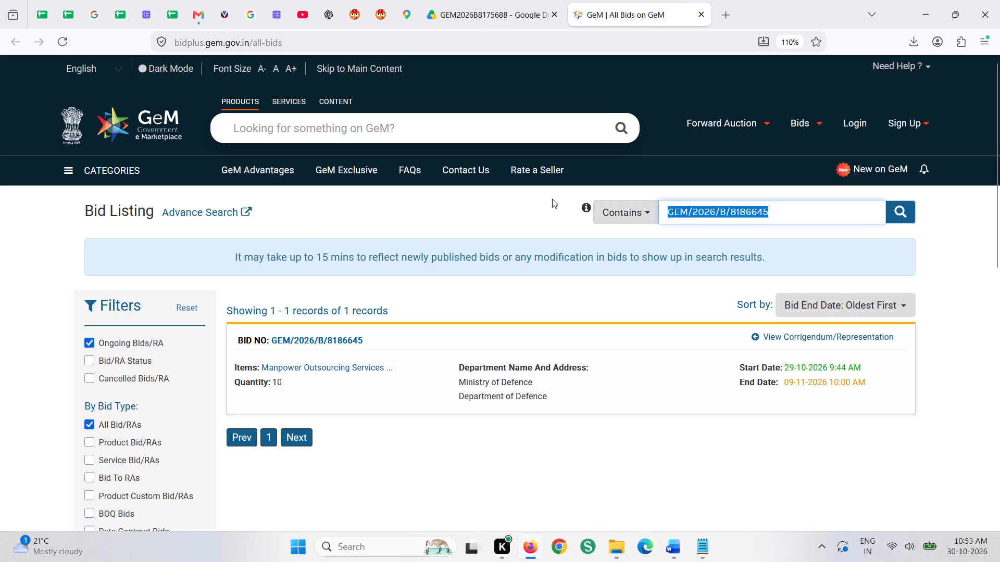
key("Return")
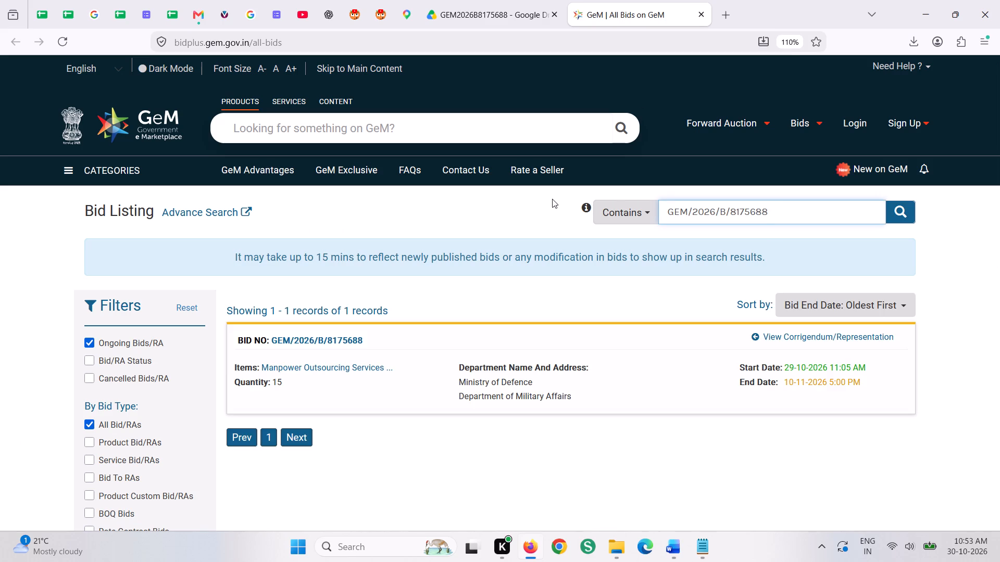
left_click(327, 337)
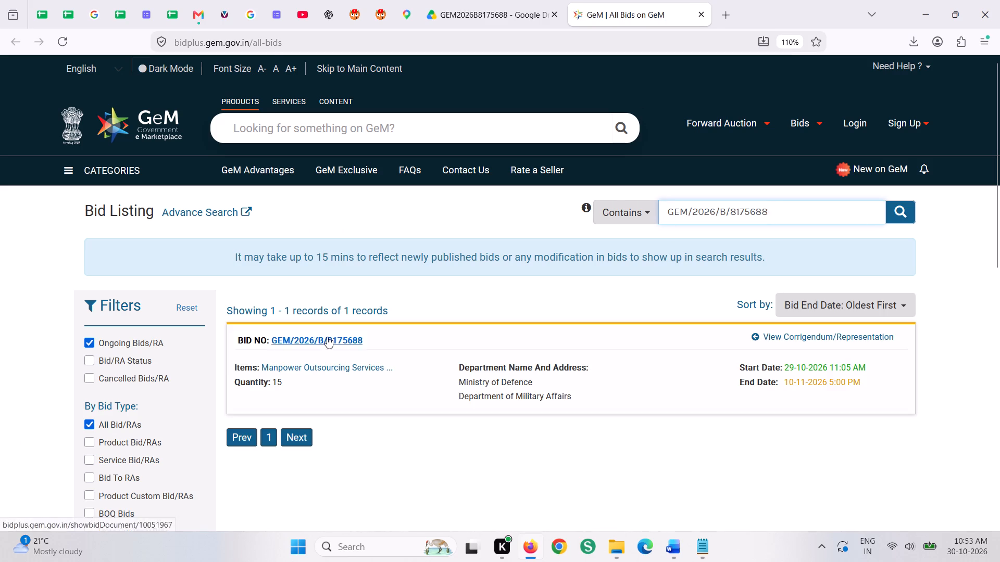
left_click(432, 284)
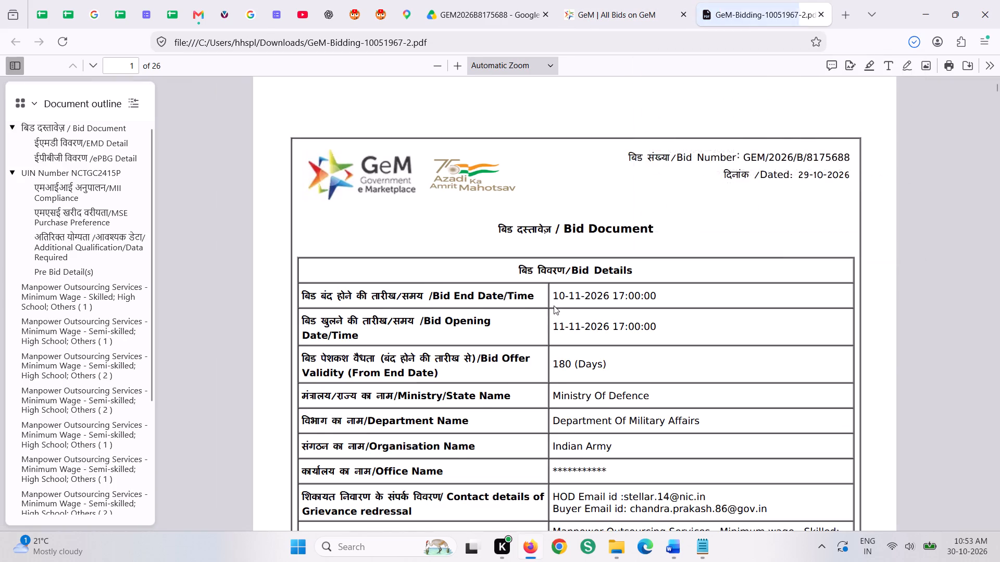
Review the general conditions in the bid's scope of work attachment 1792229668.pdf, and return to the bid document.
scroll(555, 306, "down", 2)
scroll(601, 346, "down", 4)
scroll(551, 349, "down", 6)
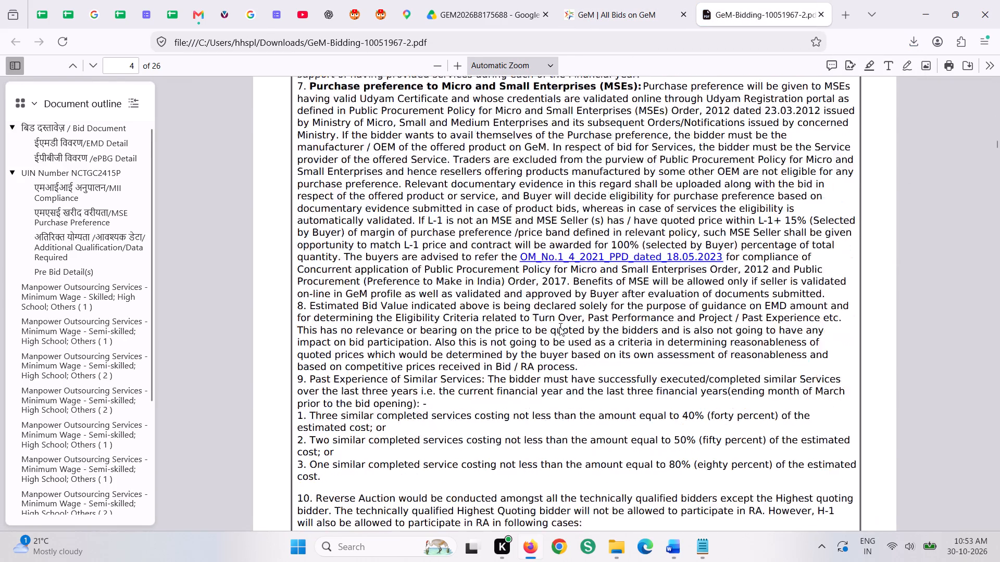
left_click(520, 327)
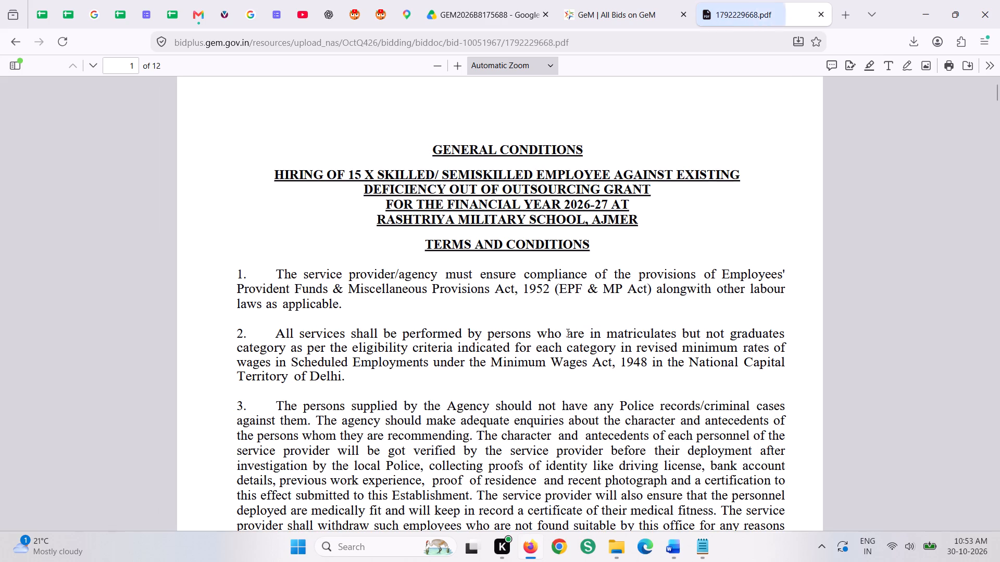
scroll(560, 329, "down", 4)
scroll(609, 328, "up", 10)
scroll(637, 317, "down", 17)
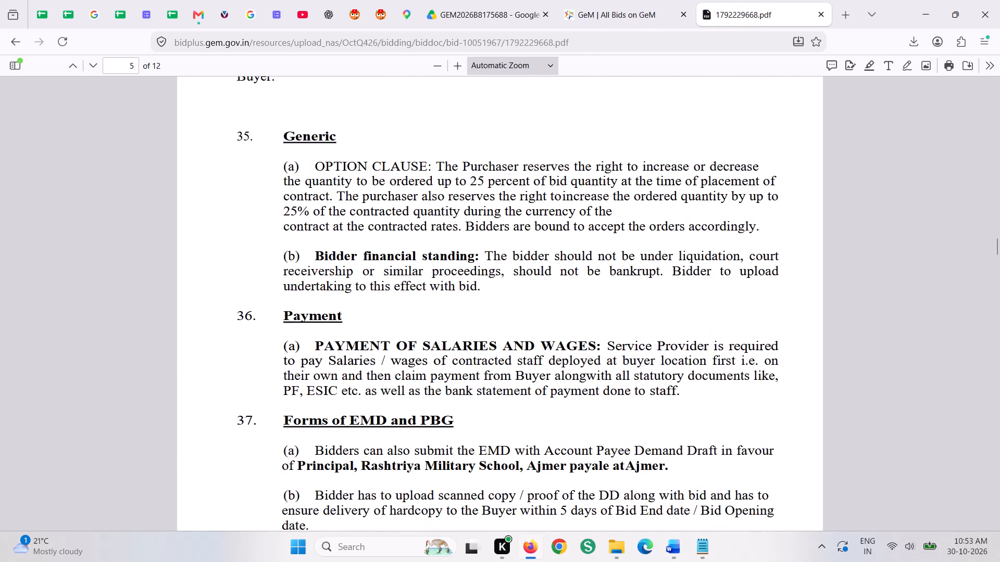
scroll(453, 297, "down", 11)
scroll(501, 328, "up", 20)
scroll(501, 328, "up", 1)
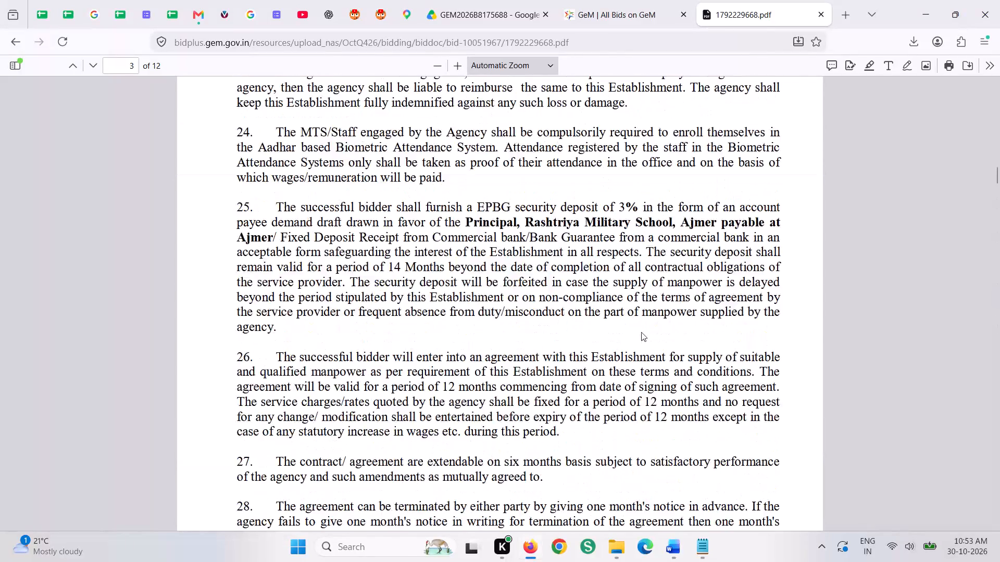
scroll(641, 332, "up", 7)
scroll(622, 330, "down", 4)
scroll(623, 337, "up", 2)
scroll(571, 355, "down", 10)
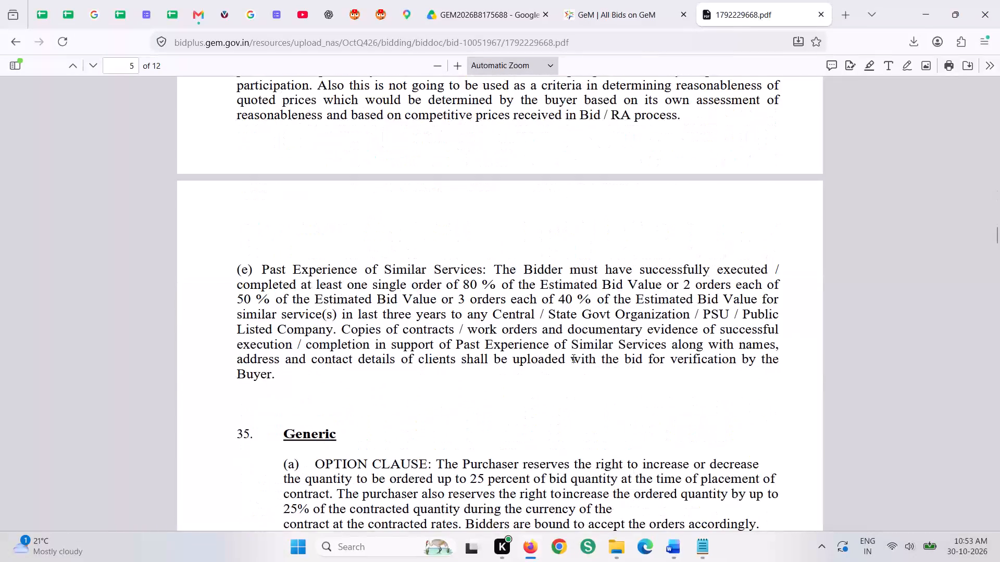
scroll(572, 358, "down", 2)
scroll(572, 358, "up", 18)
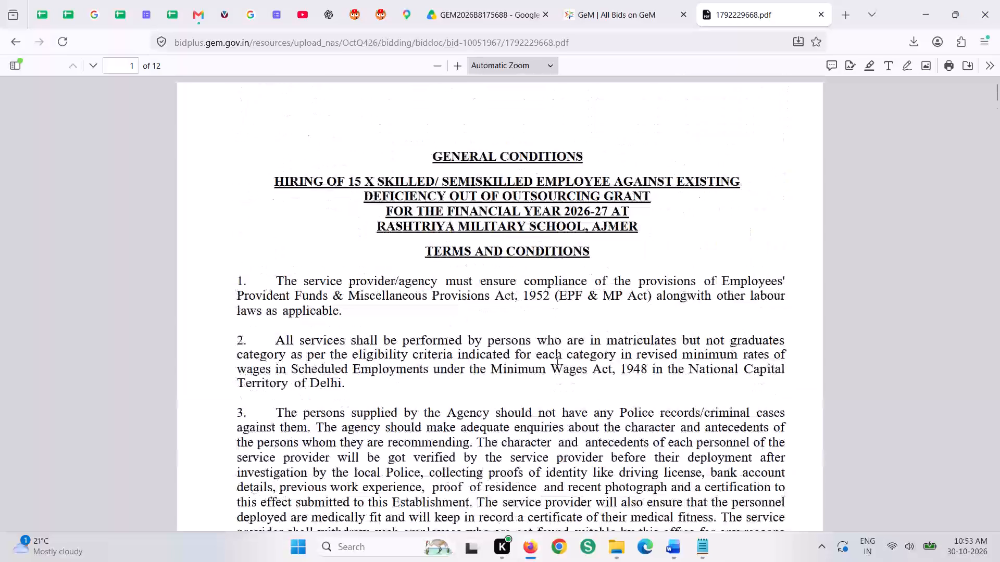
scroll(556, 360, "up", 3)
scroll(556, 360, "down", 3)
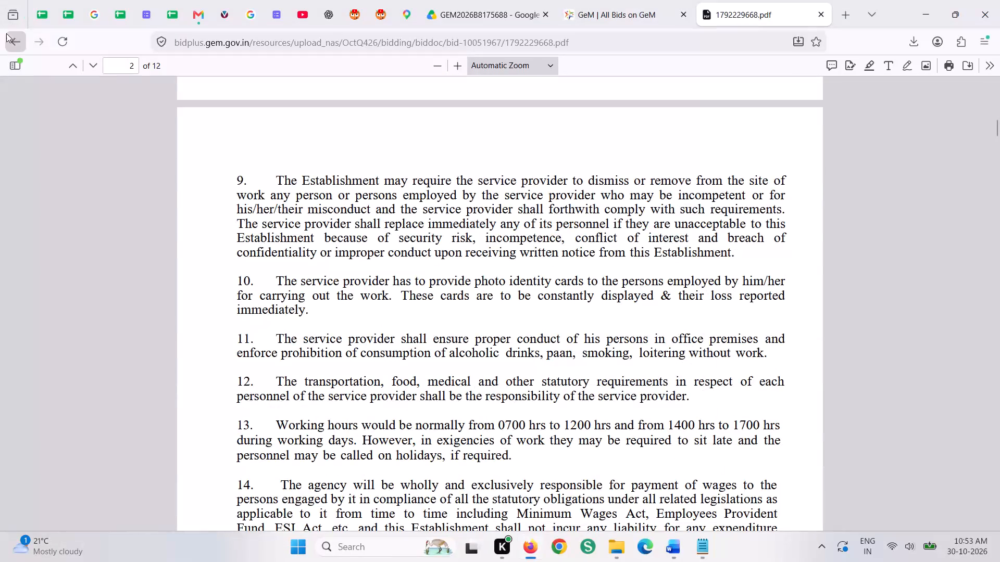
left_click(9, 35)
Review the minimum wages order in the attachment 1792229740.pdf, and return to the bid document.
left_click(566, 362)
scroll(604, 402, "up", 3)
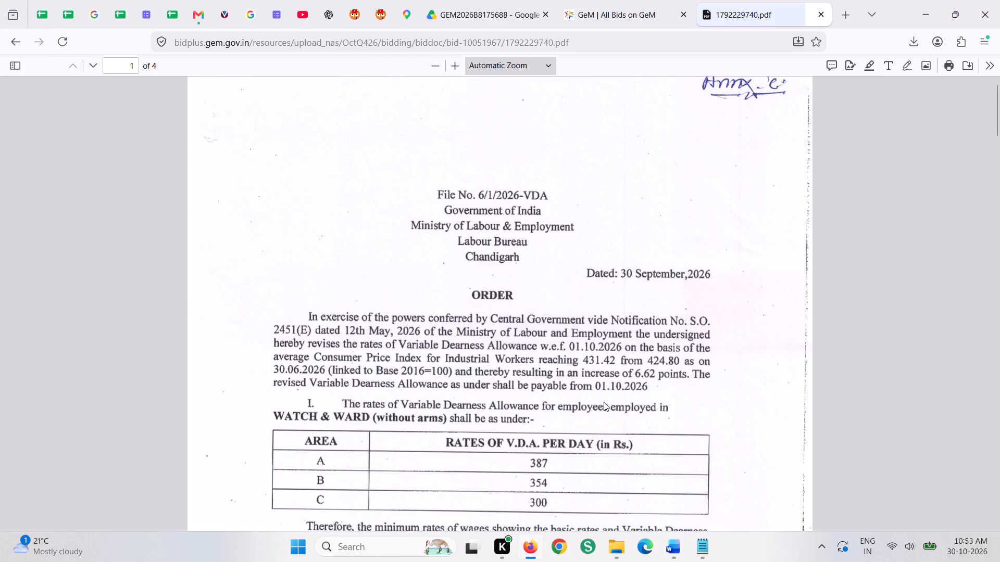
scroll(604, 402, "up", 6)
scroll(635, 403, "down", 4)
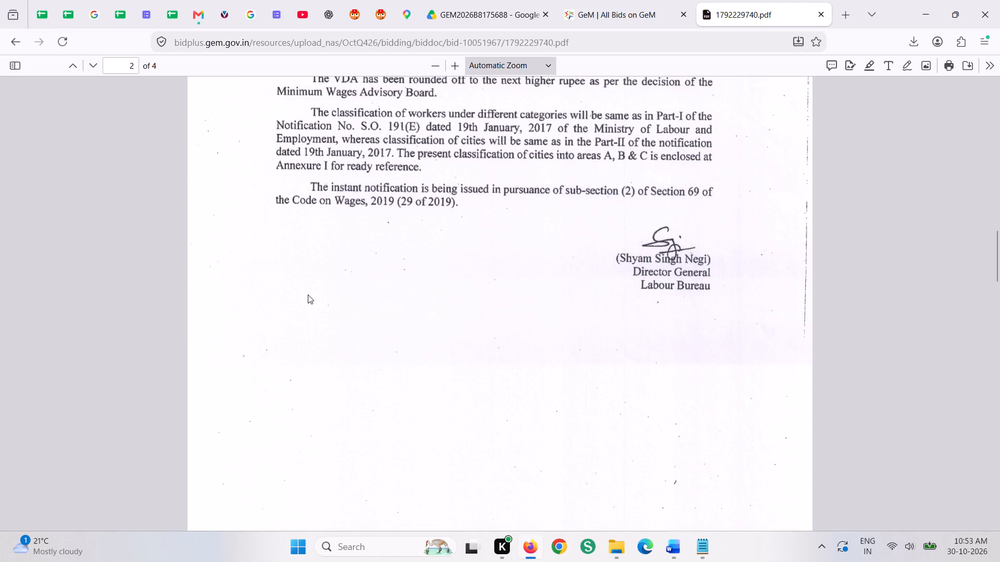
scroll(316, 307, "up", 13)
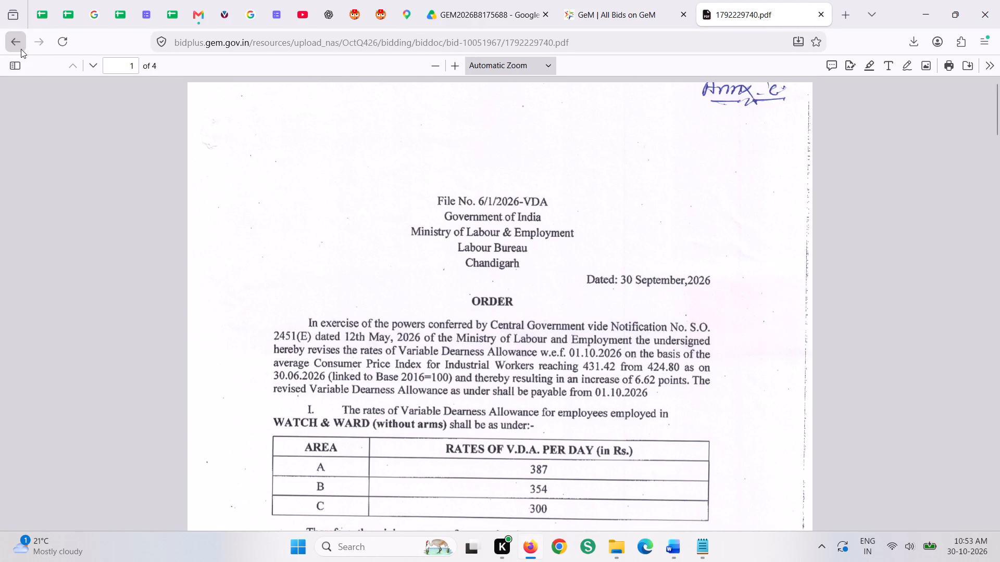
left_click(21, 49)
Open the ESI/EPF/ELDI gazette notification attachment 1792229755.pdf, and return to the bid document.
left_click(762, 386)
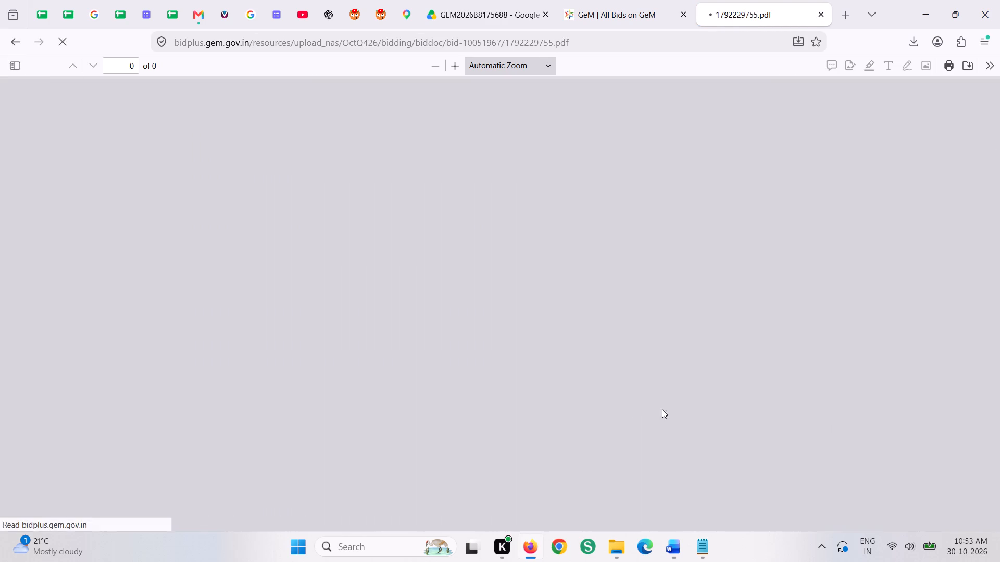
scroll(574, 448, "up", 3)
left_click(9, 37)
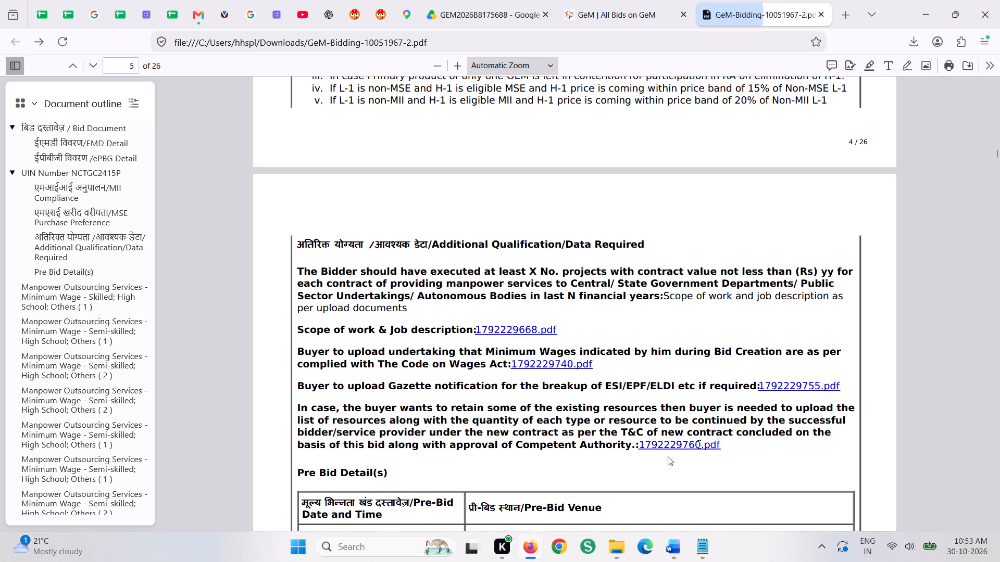
Review the charter of duties in the existing-resources attachment 1792229760.pdf through its last page, and return to the bid document.
left_click(662, 443)
scroll(639, 472, "up", 7)
scroll(715, 392, "down", 2)
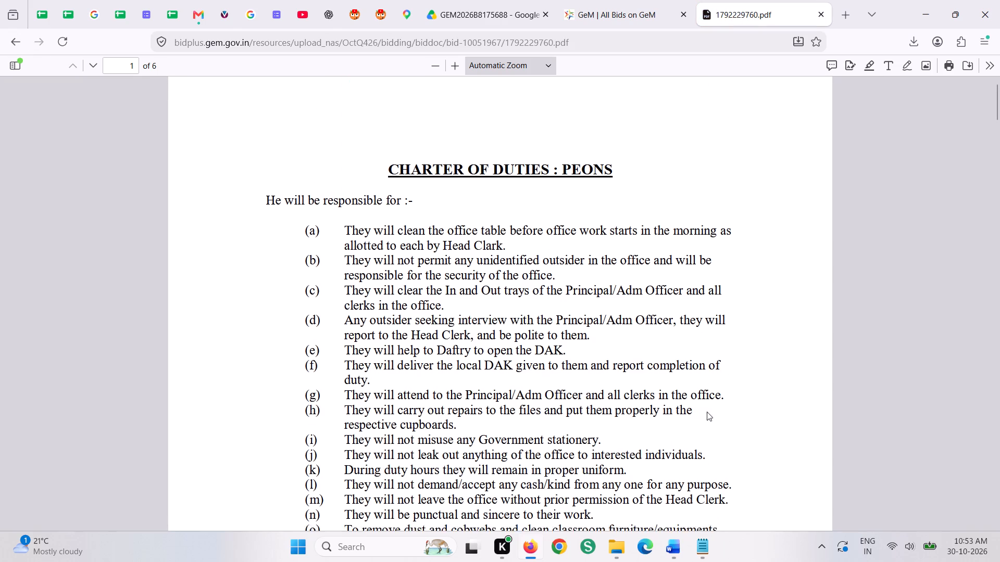
scroll(707, 412, "down", 7)
scroll(698, 423, "down", 20)
scroll(699, 423, "up", 4)
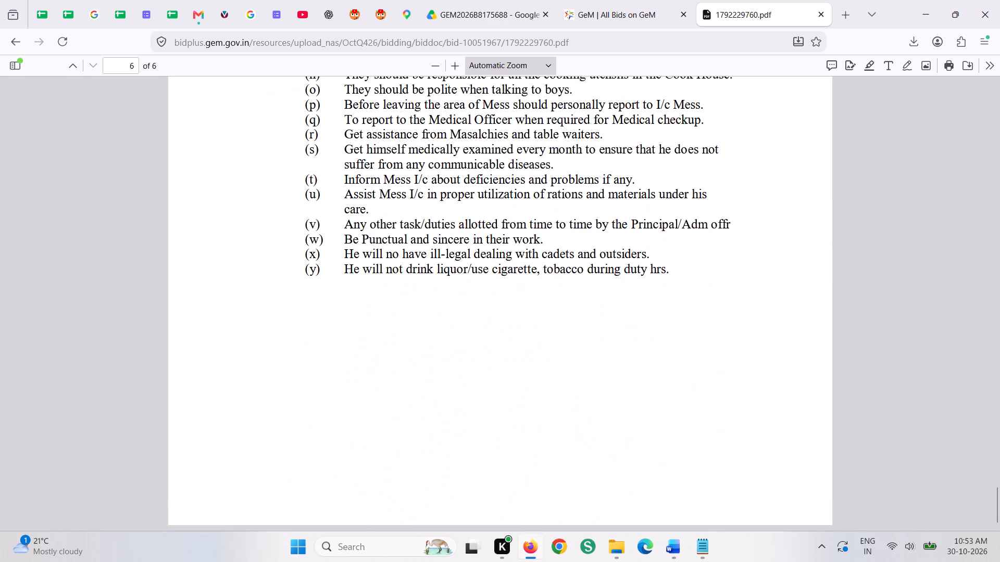
left_click(8, 45)
Recheck the first page of the scope of work attachment 1792229668.pdf, and return to the bid document.
left_click(517, 328)
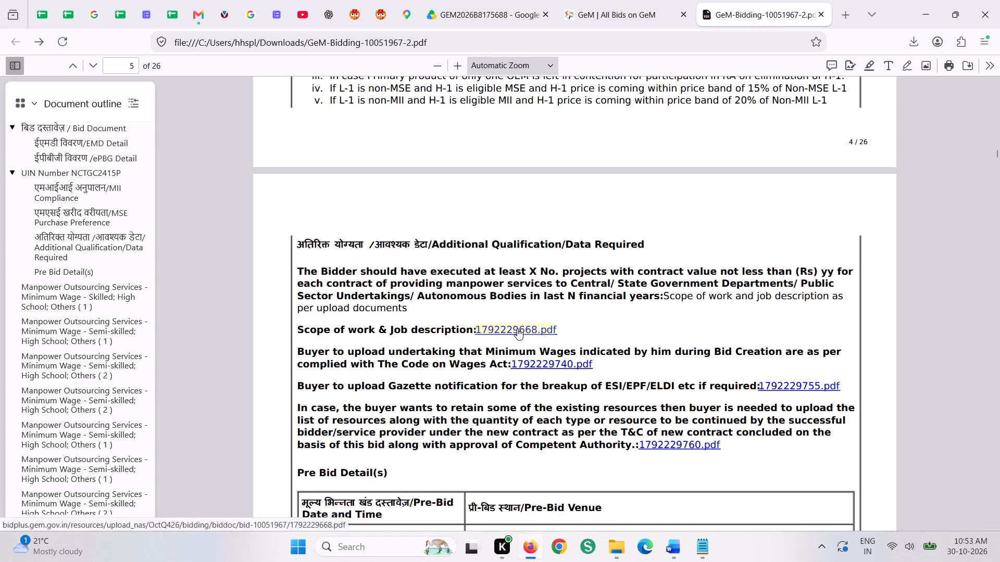
scroll(546, 341, "up", 10)
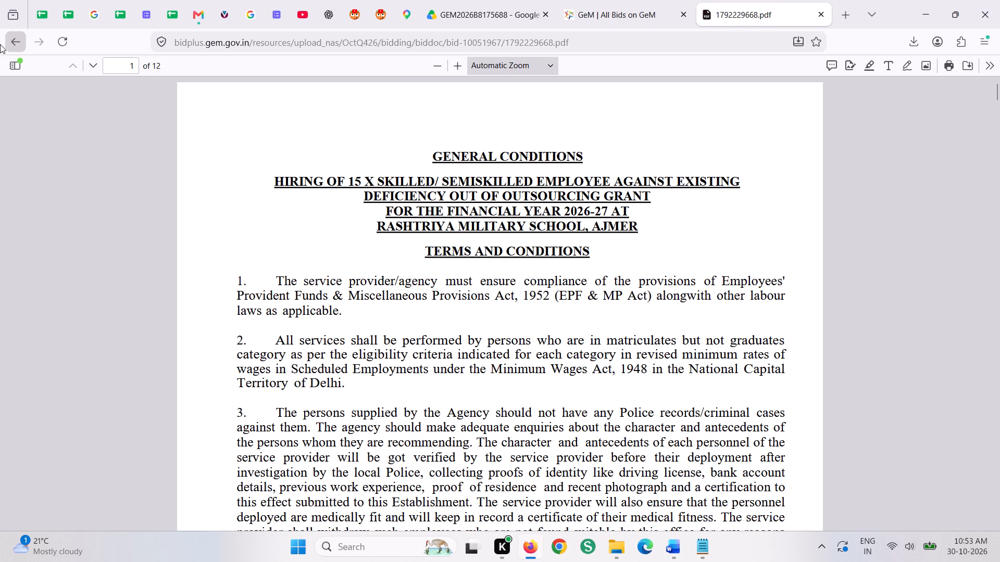
left_click(8, 45)
Check the pre-bid details and first technical specifications in the Ajmer bid document.
scroll(434, 349, "down", 5)
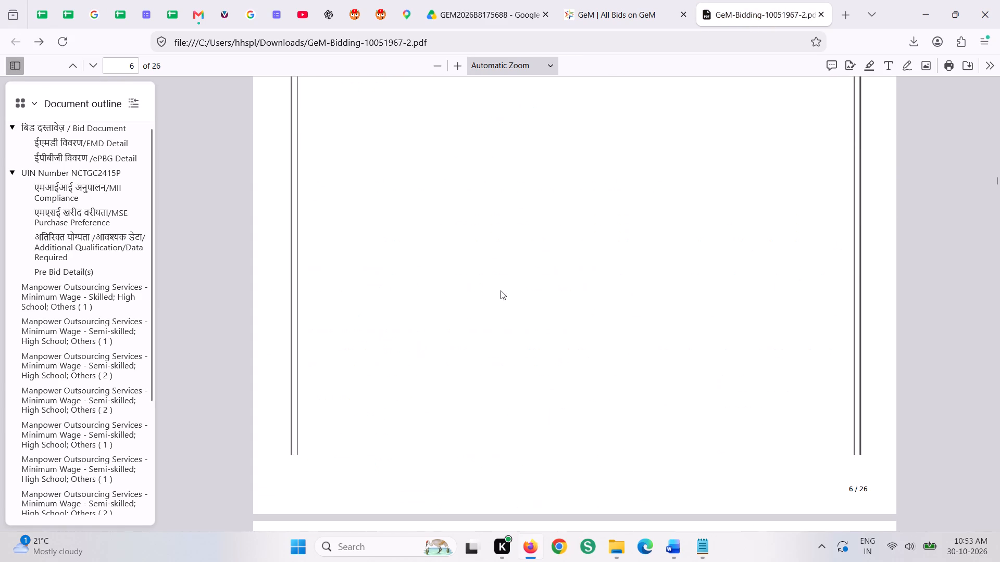
scroll(492, 286, "up", 4)
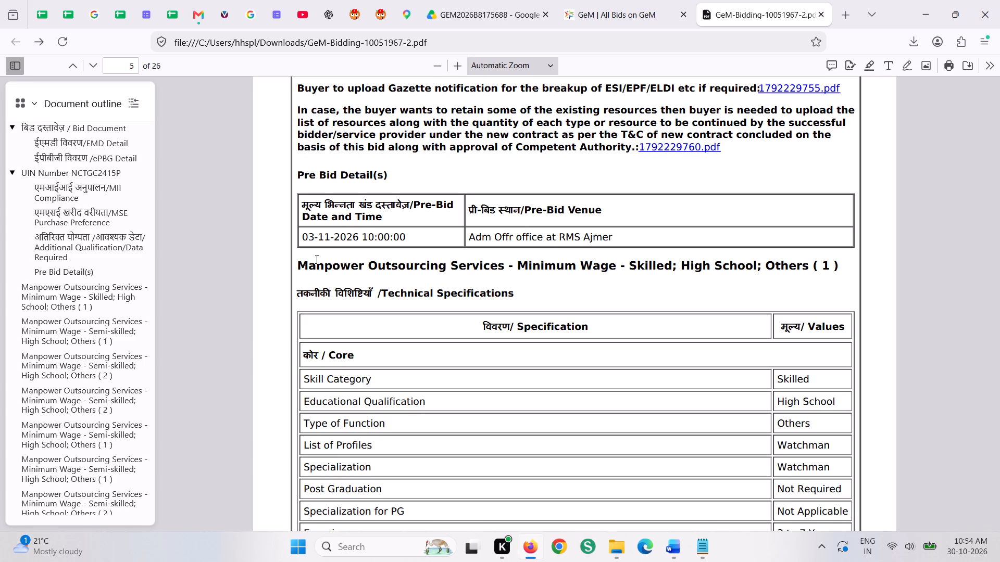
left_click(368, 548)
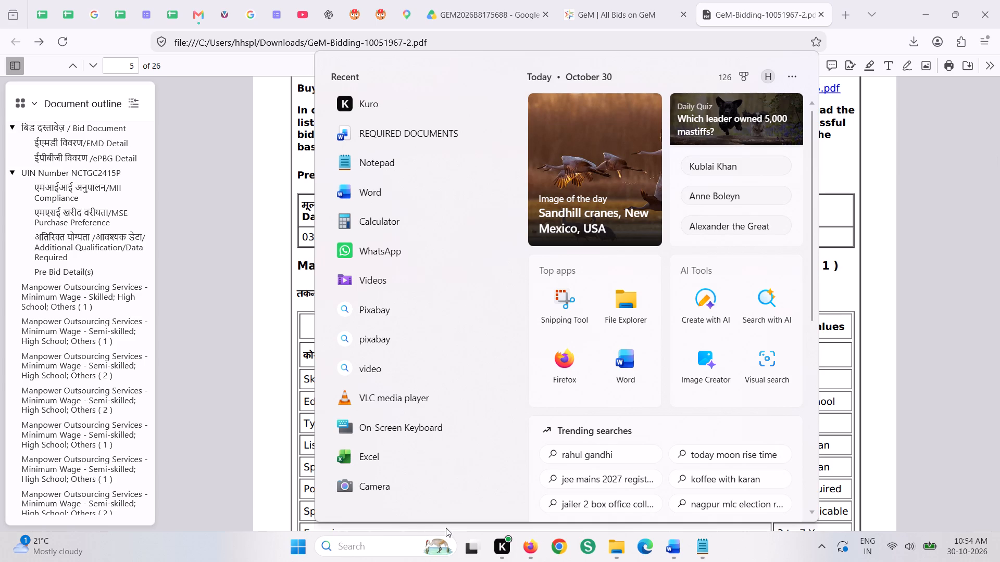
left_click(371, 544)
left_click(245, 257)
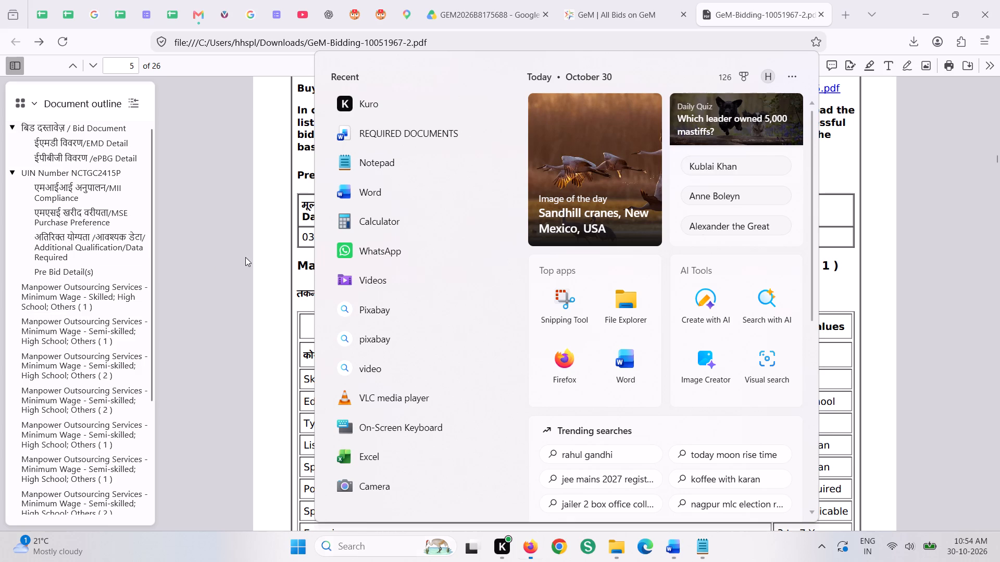
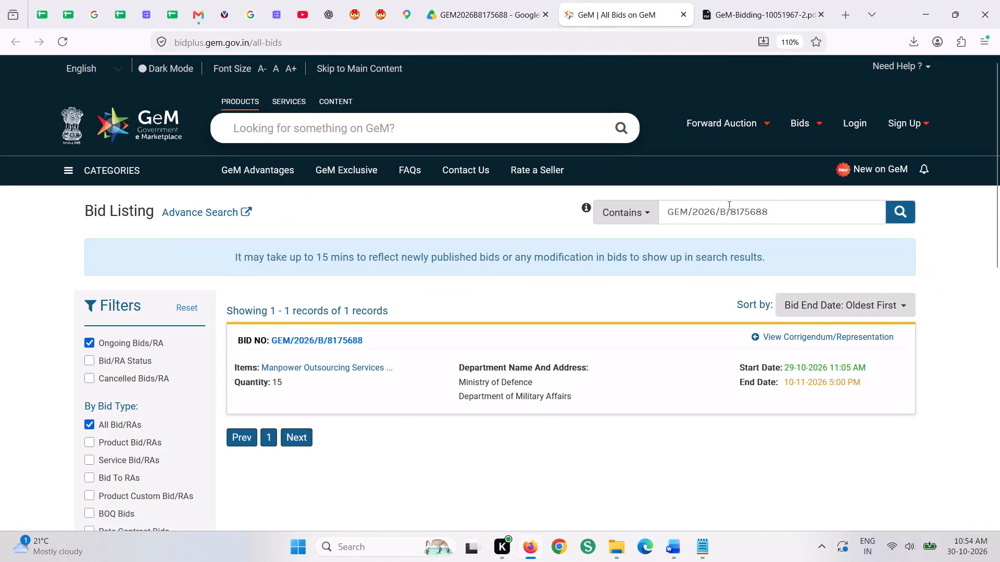
Find the WhatsApp app on the computer and launch it.
left_click(340, 548)
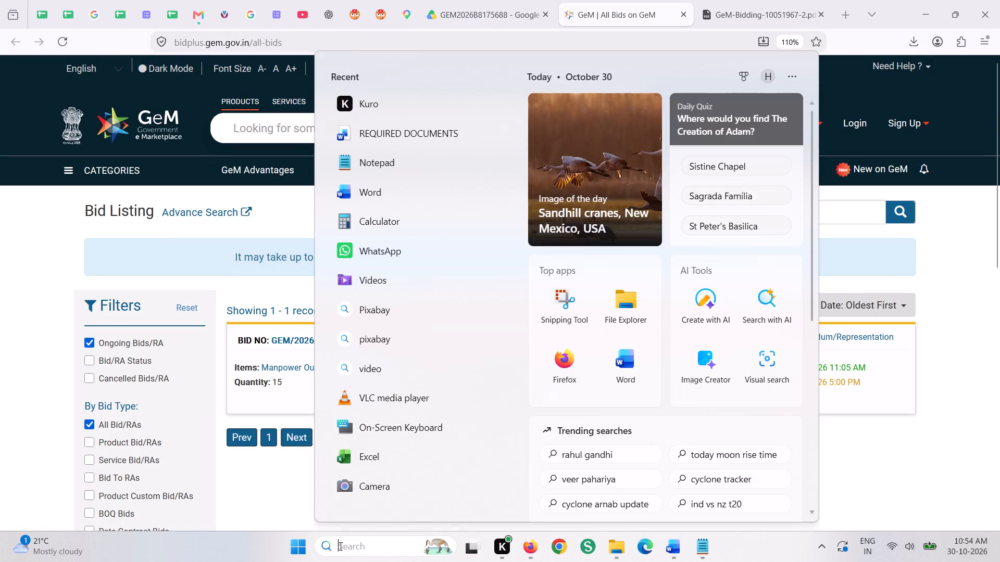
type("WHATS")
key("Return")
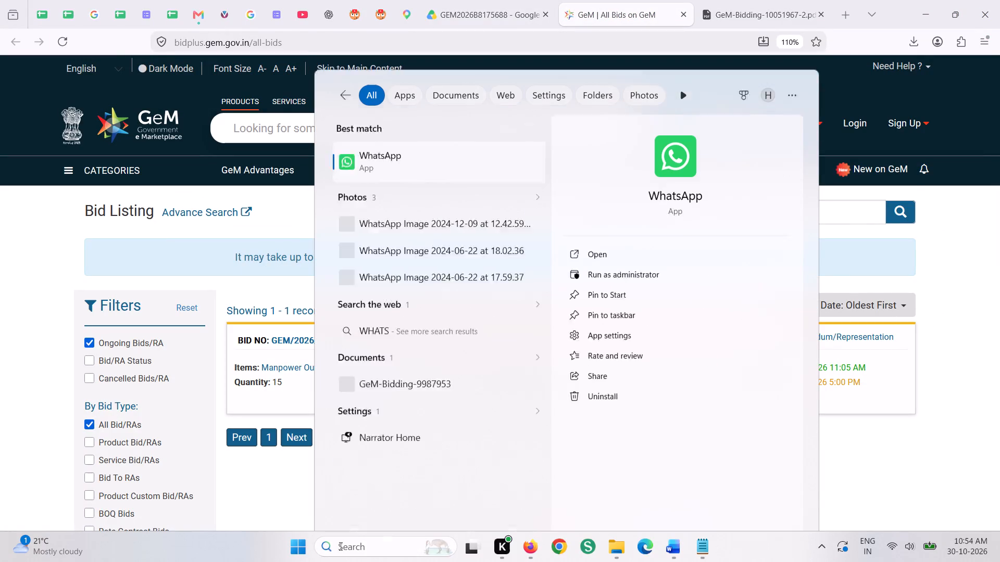
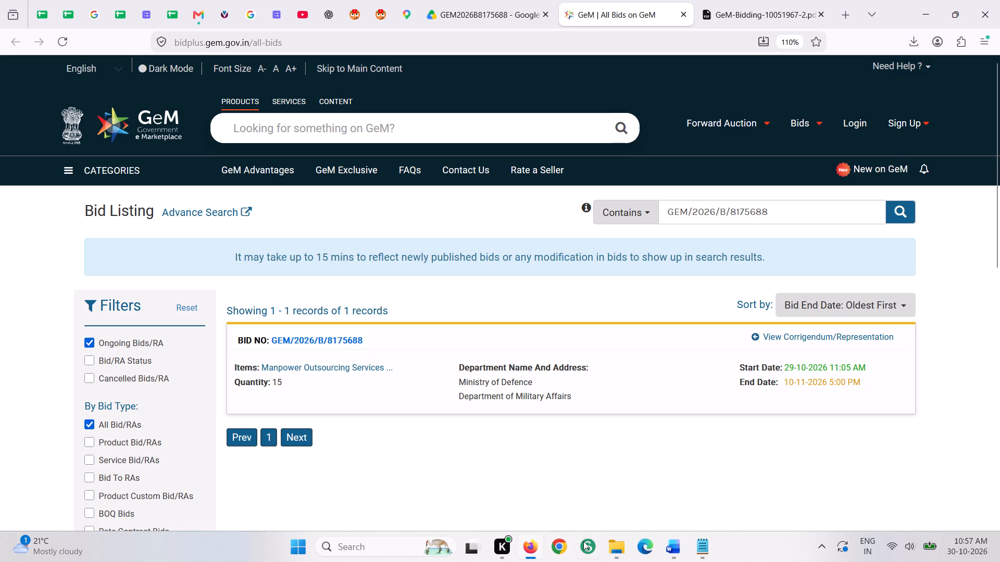
Find the WhatsApp app on the computer by searching for WHAT.
left_click(343, 545)
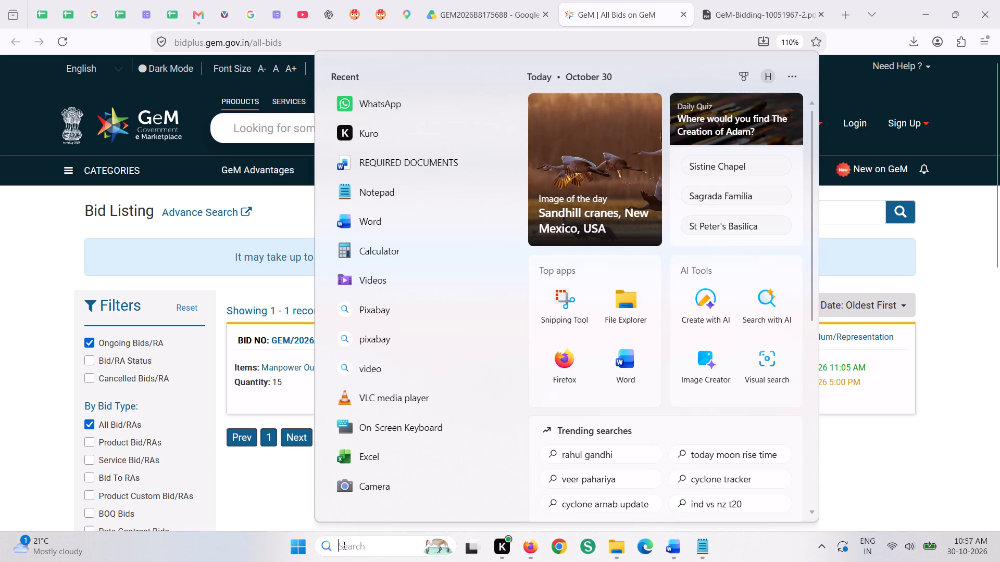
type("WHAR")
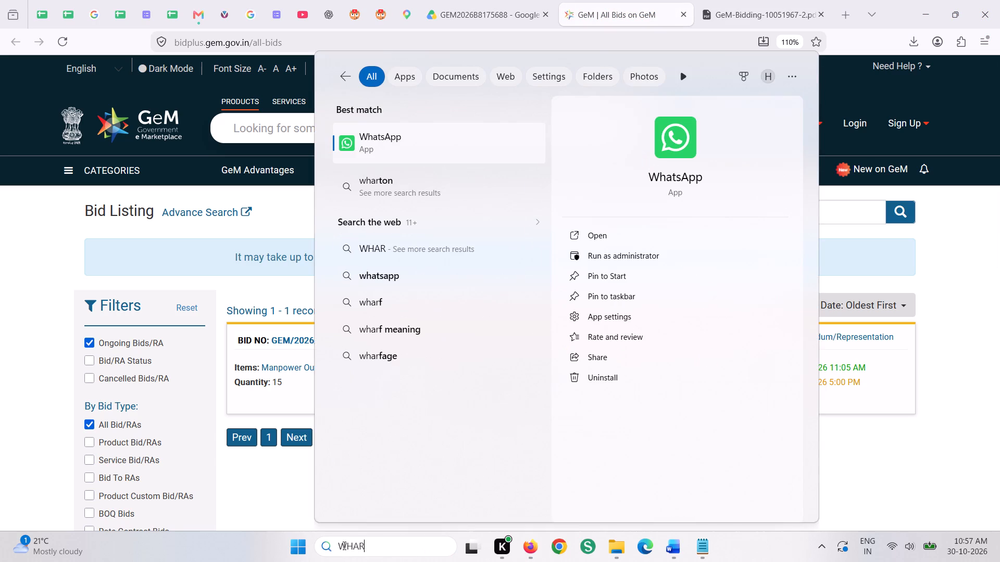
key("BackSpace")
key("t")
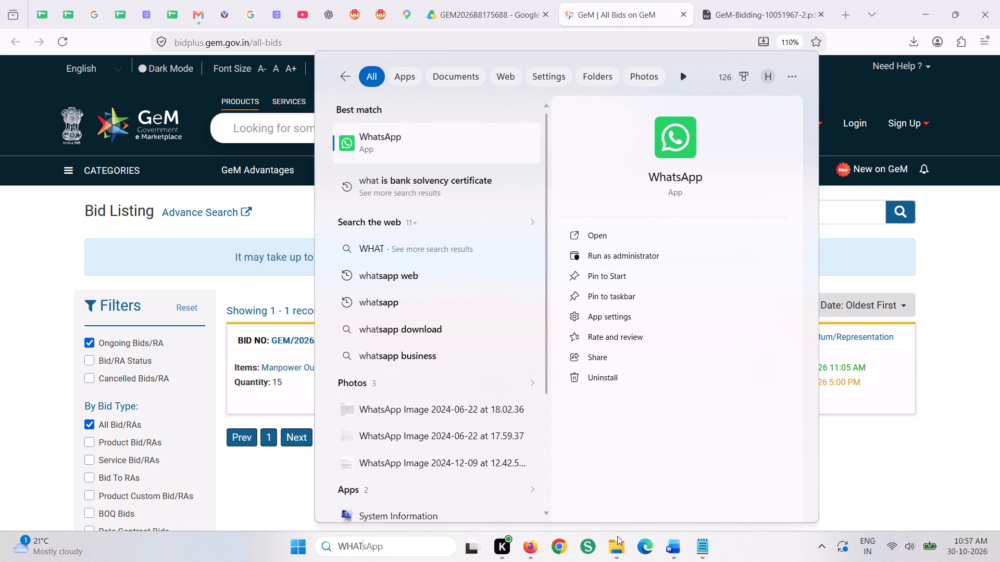